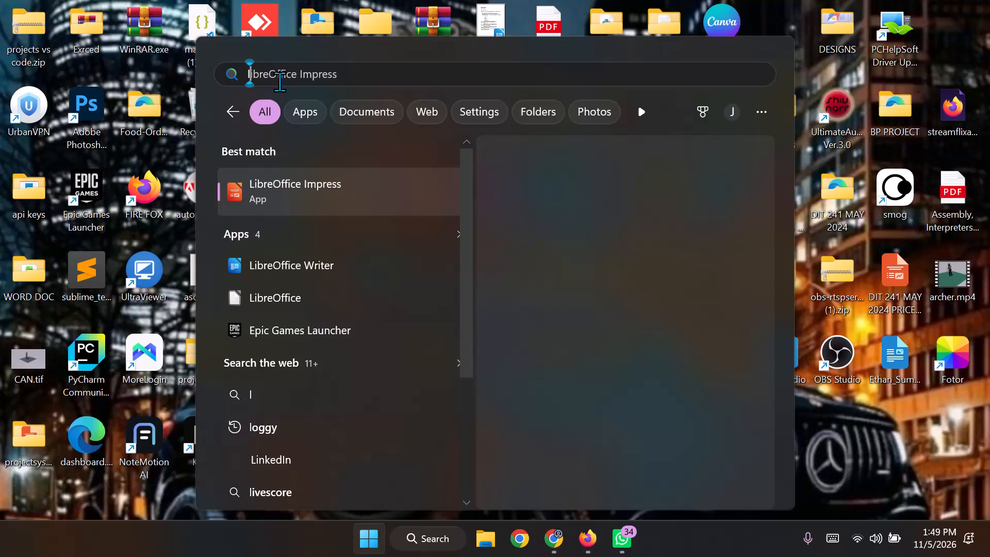
Launch LibreOffice Writer with a new blank document and maximize its window.
key("i")
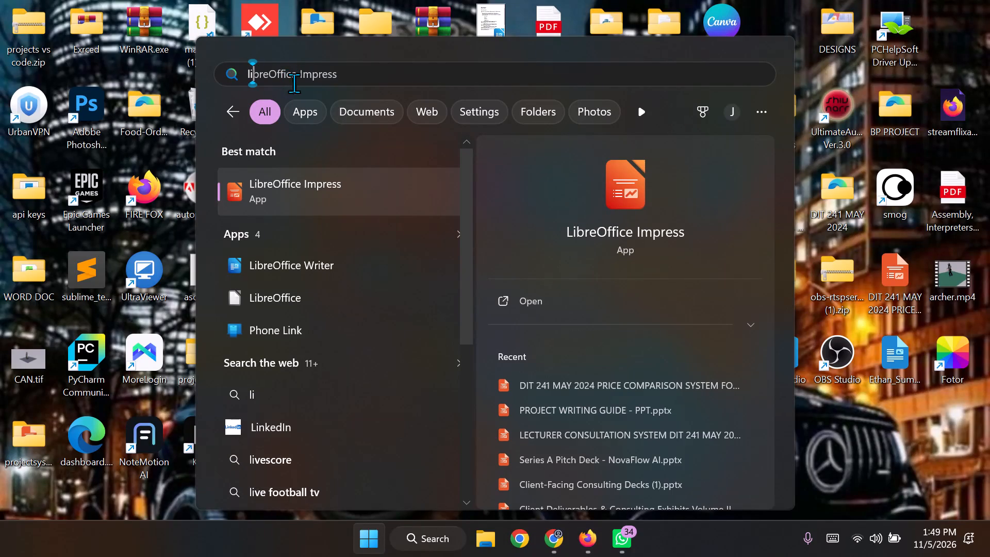
left_click(298, 268)
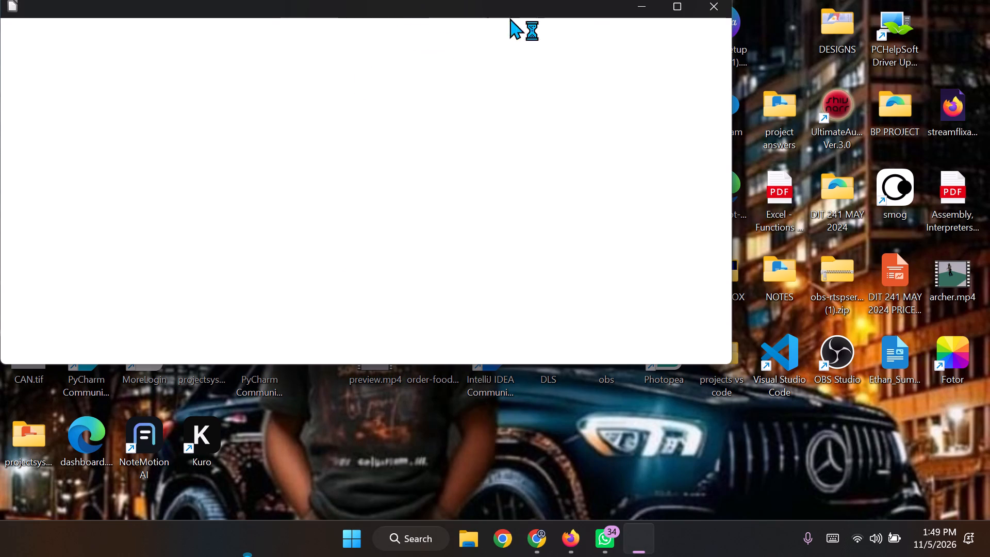
left_click(672, 6)
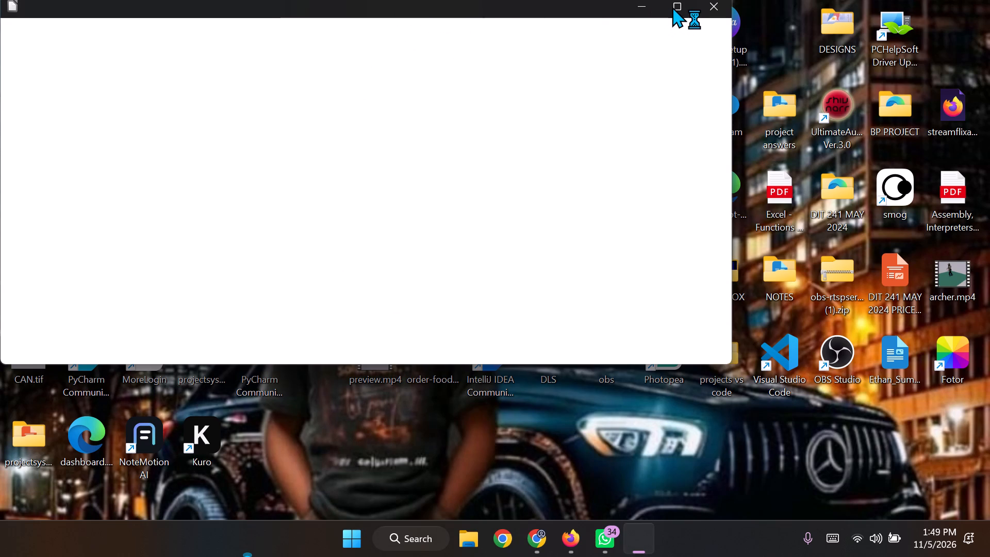
left_click(679, 5)
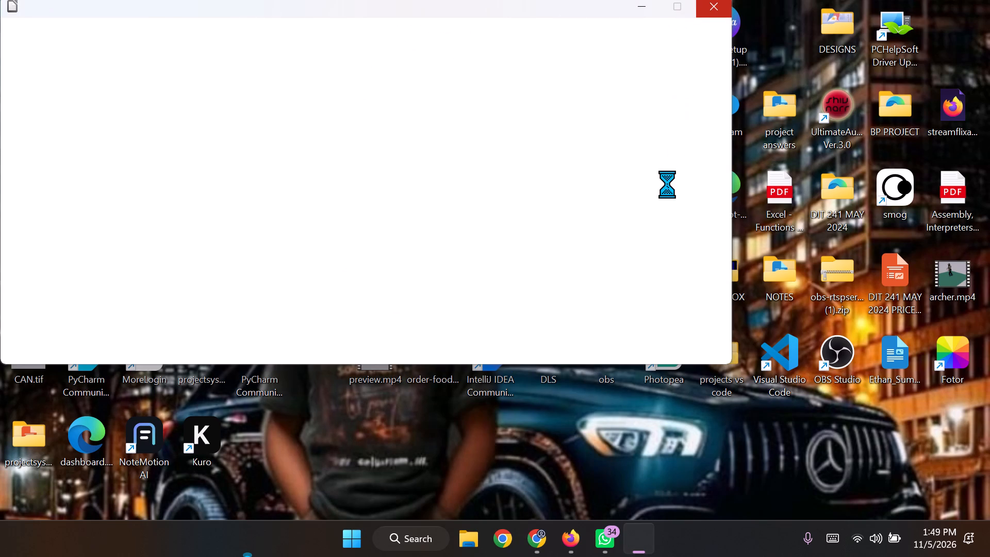
scroll(667, 184, "up", 2)
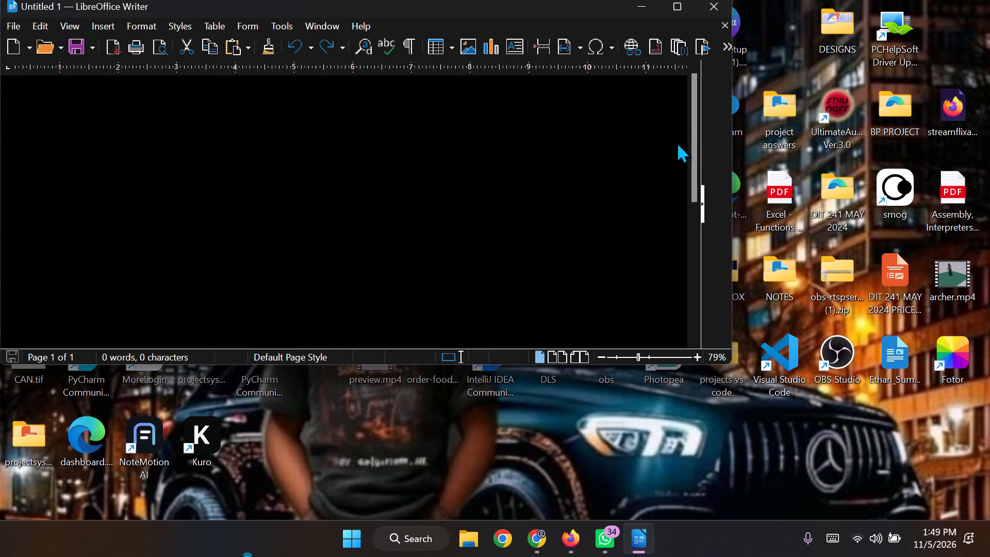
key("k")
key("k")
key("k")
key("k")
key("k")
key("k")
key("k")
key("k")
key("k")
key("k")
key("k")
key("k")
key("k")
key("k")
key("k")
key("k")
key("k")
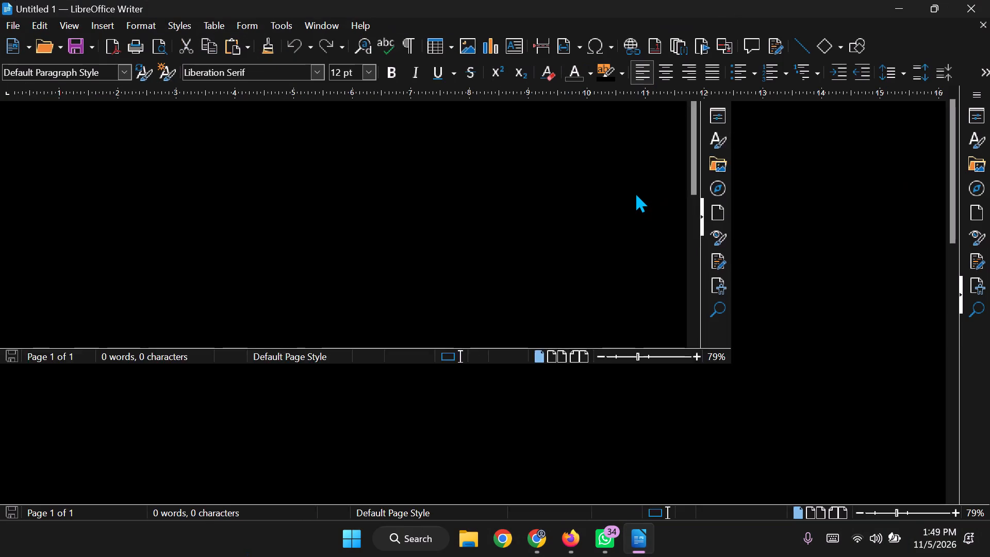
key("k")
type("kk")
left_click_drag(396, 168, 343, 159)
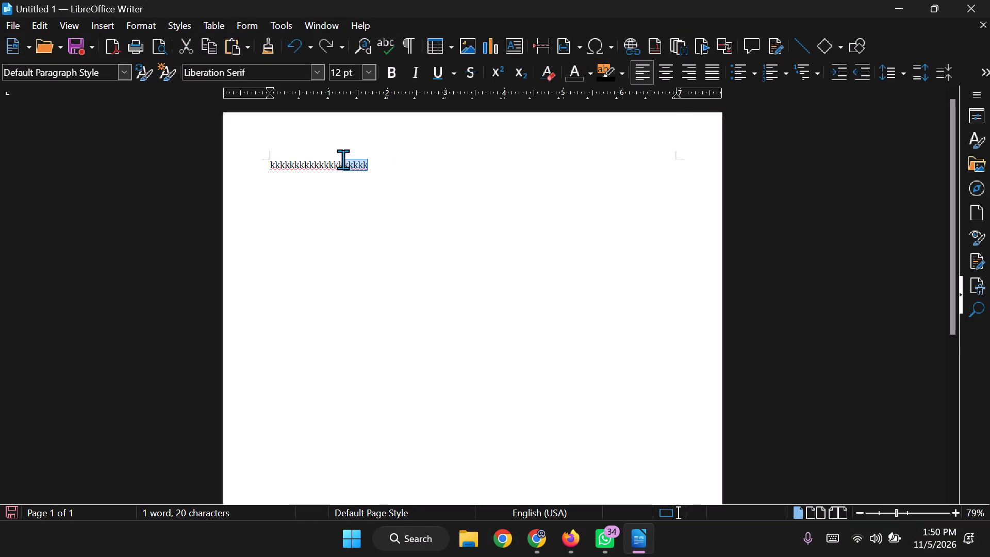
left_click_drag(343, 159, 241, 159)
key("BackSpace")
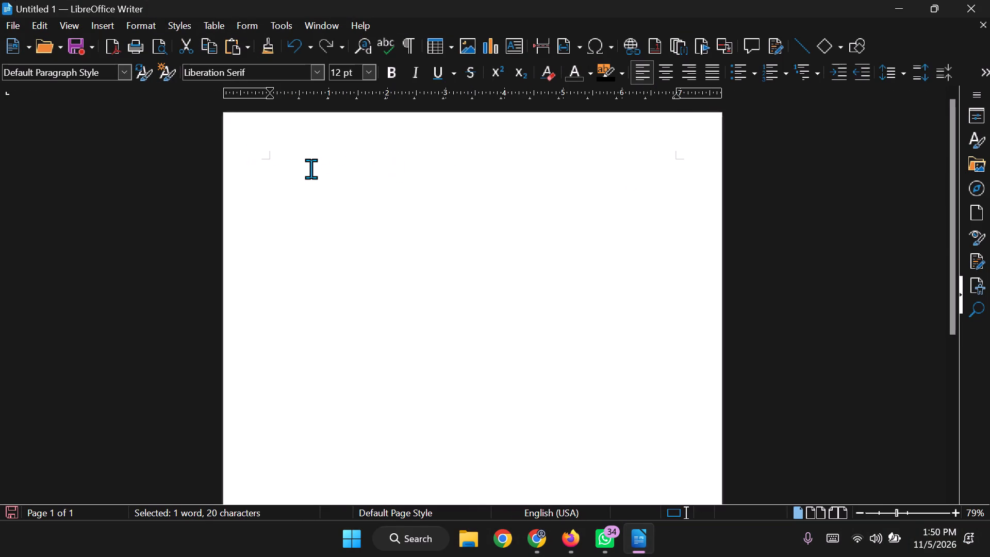
Paste the copied literature review text into the blank document.
key("ctrl+v")
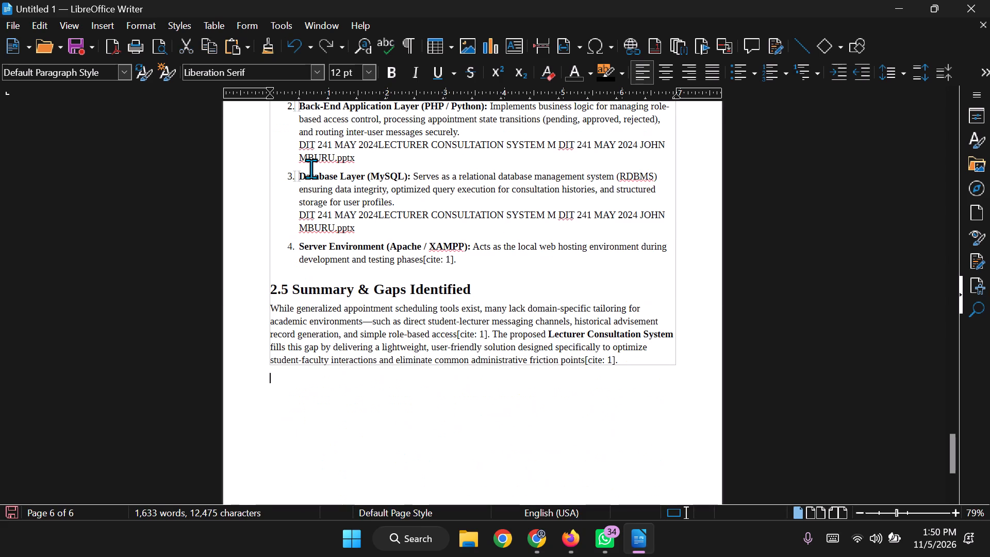
Delete the stray .pptx citation after the section 2.3.3 paragraph, ending its last sentence with a period after "interface".
scroll(438, 259, "up", 6)
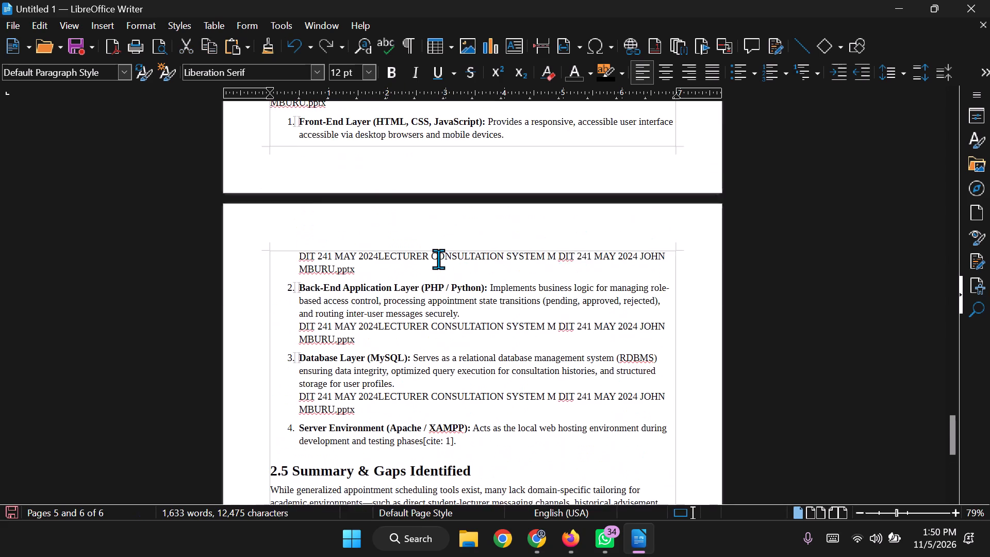
scroll(438, 259, "up", 10)
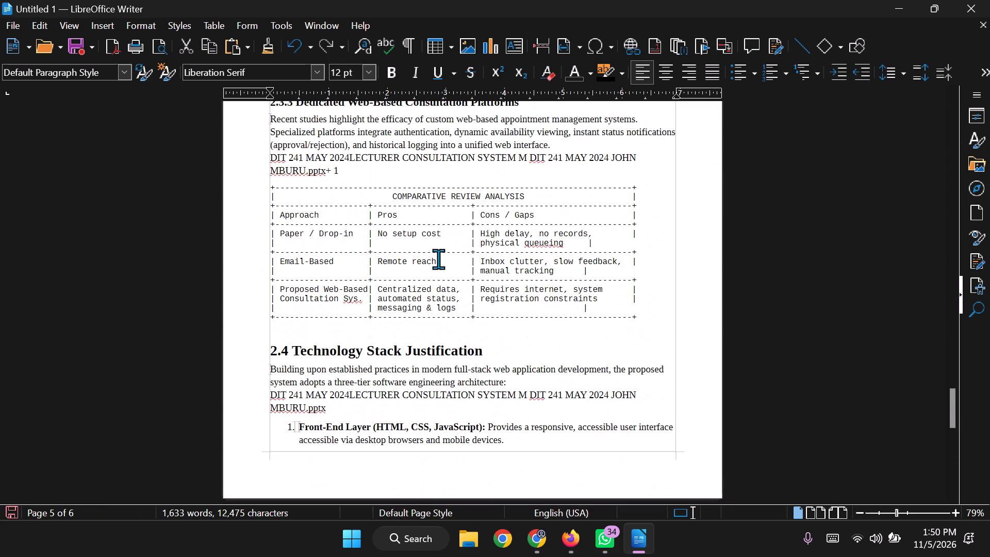
scroll(438, 259, "up", 1)
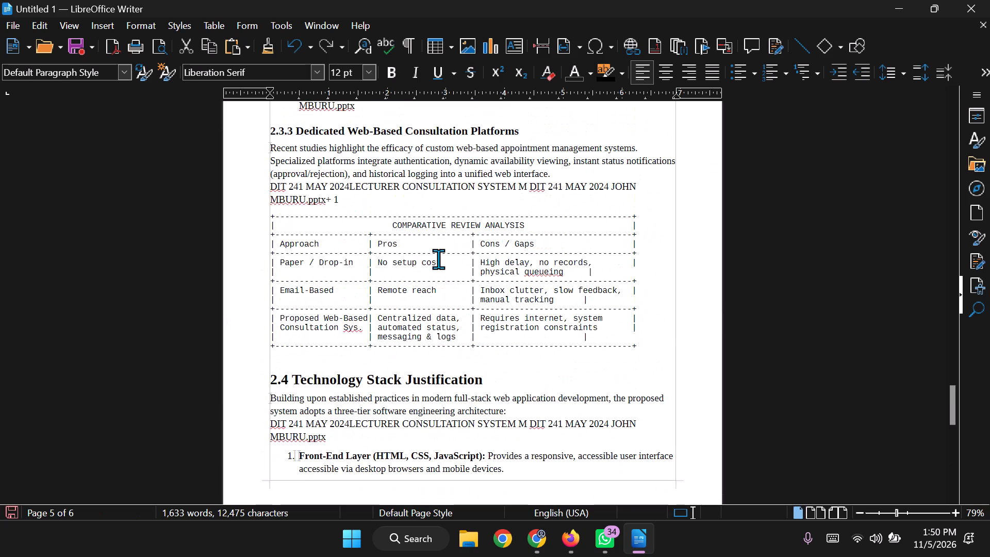
left_click(340, 198)
key("BackSpace")
key("BackSpace")
key("BackSpace")
key("BackSpace")
key("BackSpace")
key("BackSpace")
key("BackSpace")
key("BackSpace")
key("BackSpace")
key("BackSpace")
key("BackSpace")
key("BackSpace")
key("BackSpace")
key("BackSpace")
key("BackSpace")
key("BackSpace")
key("BackSpace")
key("BackSpace")
key("BackSpace")
key("BackSpace")
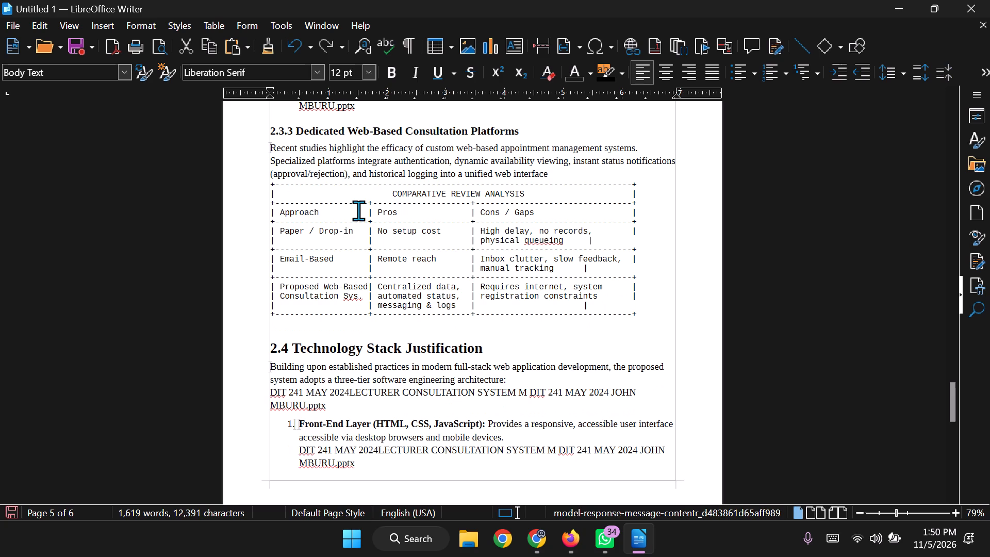
key("period")
Replace the flagged word "queueing" in the comparative review table with the spelling suggestion "queening".
left_click(552, 239)
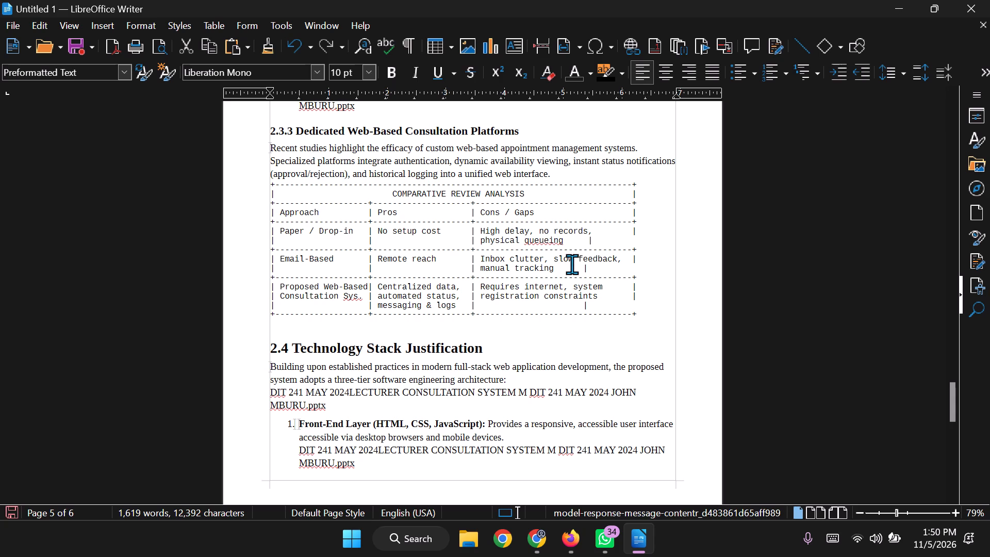
left_click(550, 242)
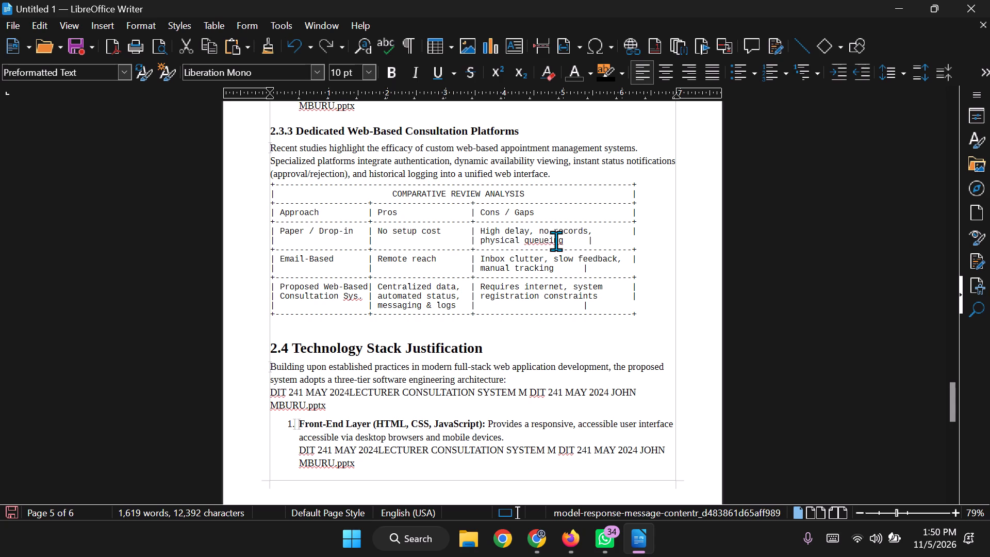
right_click(556, 241)
left_click(543, 241)
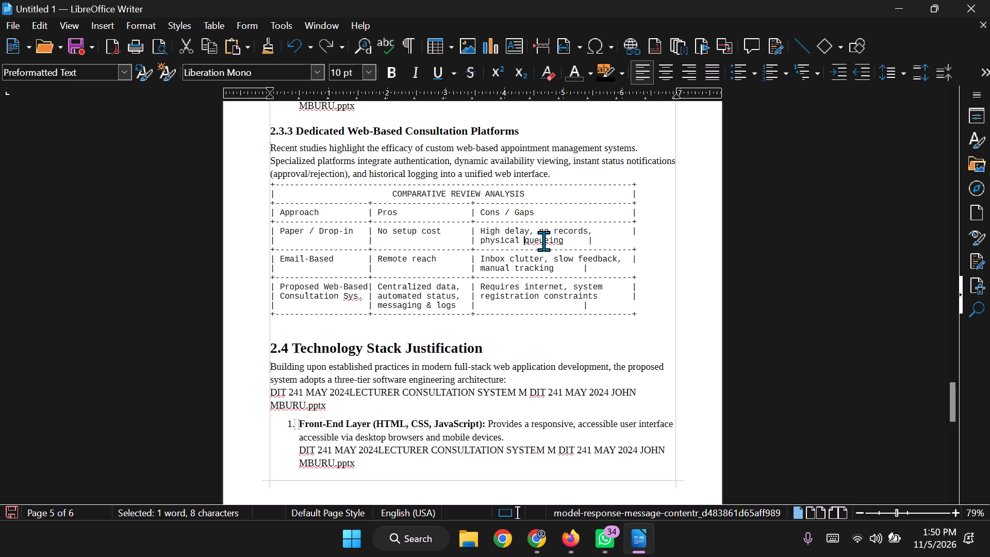
right_click(546, 241)
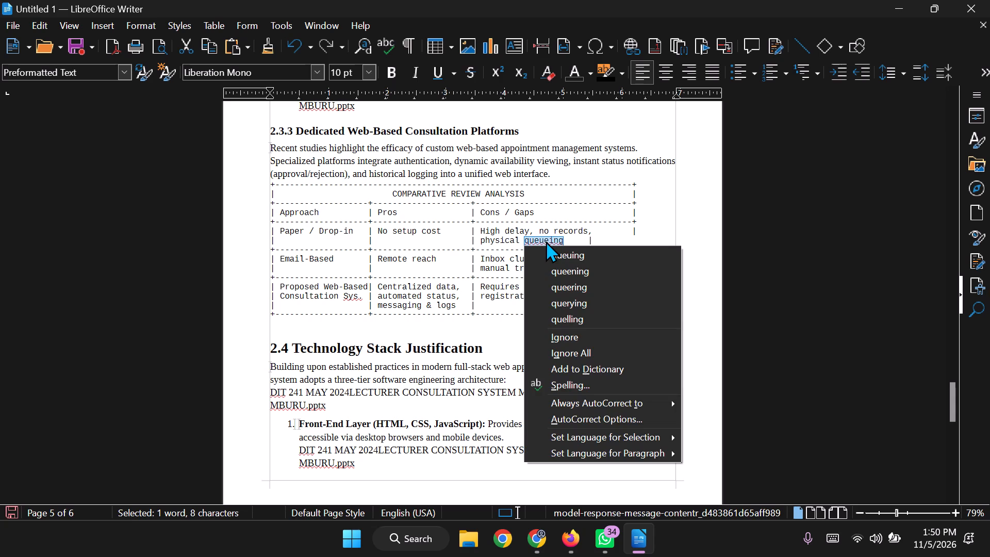
left_click(562, 273)
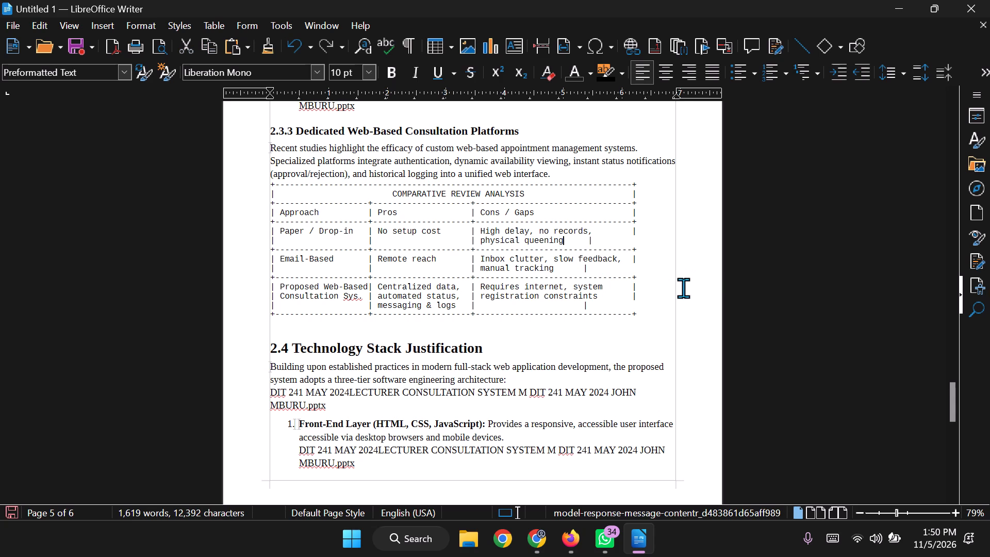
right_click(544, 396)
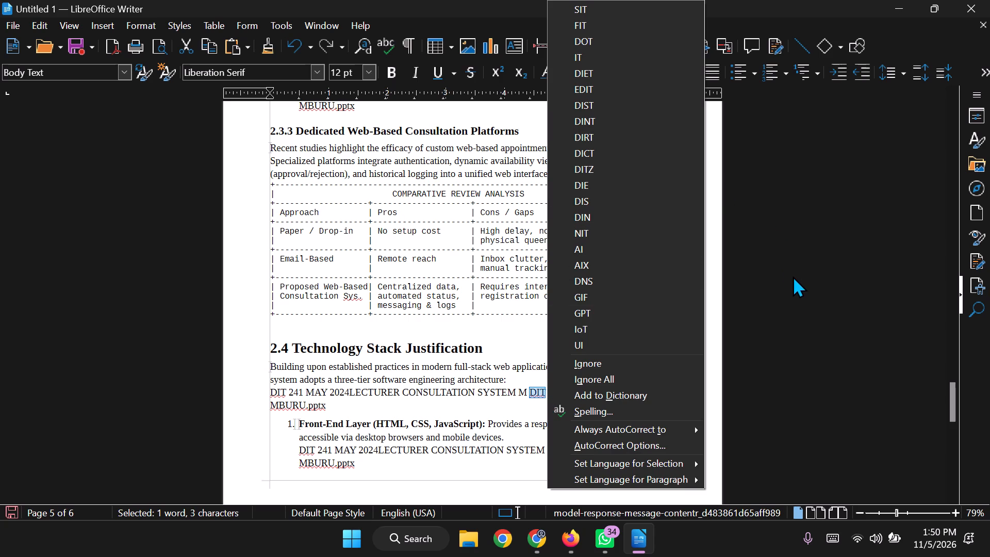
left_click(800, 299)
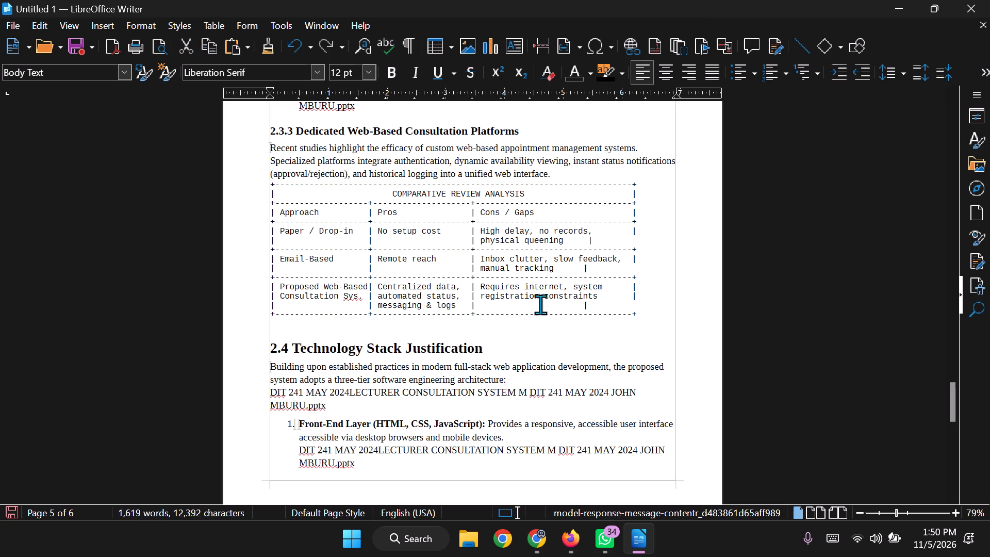
Delete the stray .pptx citation between the section 2.3.2 introductory paragraph and its bullet list.
scroll(541, 355, "up", 5)
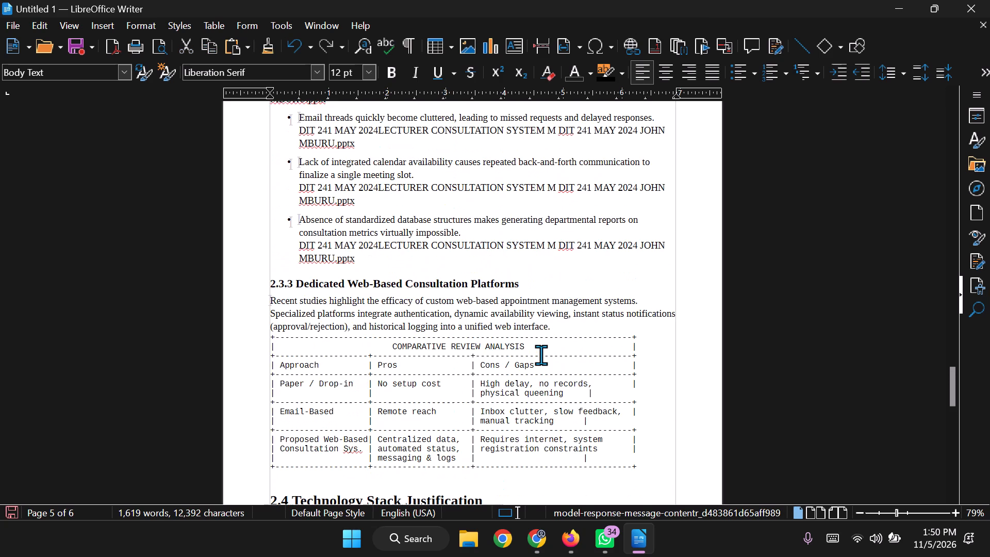
scroll(541, 355, "up", 5)
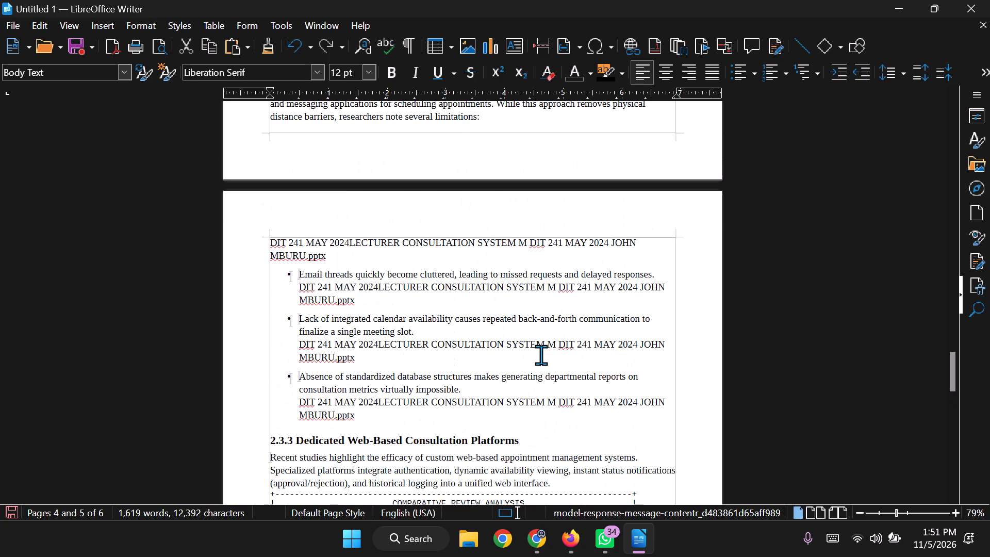
scroll(541, 355, "up", 1)
left_click(334, 284)
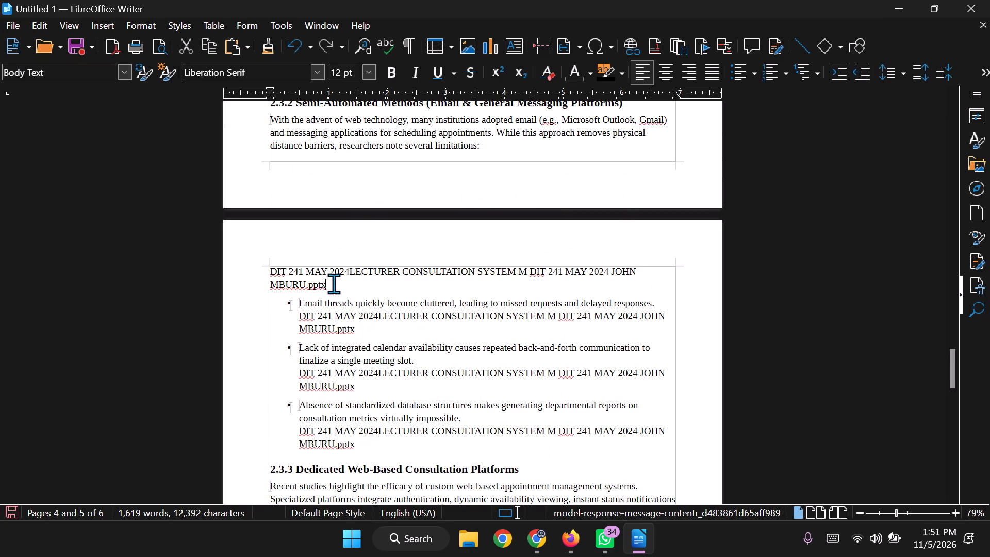
key("BackSpace")
key("BackSpace")
key("BackSpace")
key("BackSpace")
key("BackSpace")
key("BackSpace")
key("BackSpace")
key("BackSpace")
key("BackSpace")
key("BackSpace")
key("BackSpace")
key("BackSpace")
key("BackSpace")
key("BackSpace")
key("BackSpace")
key("BackSpace")
key("BackSpace")
key("BackSpace")
key("BackSpace")
key("BackSpace")
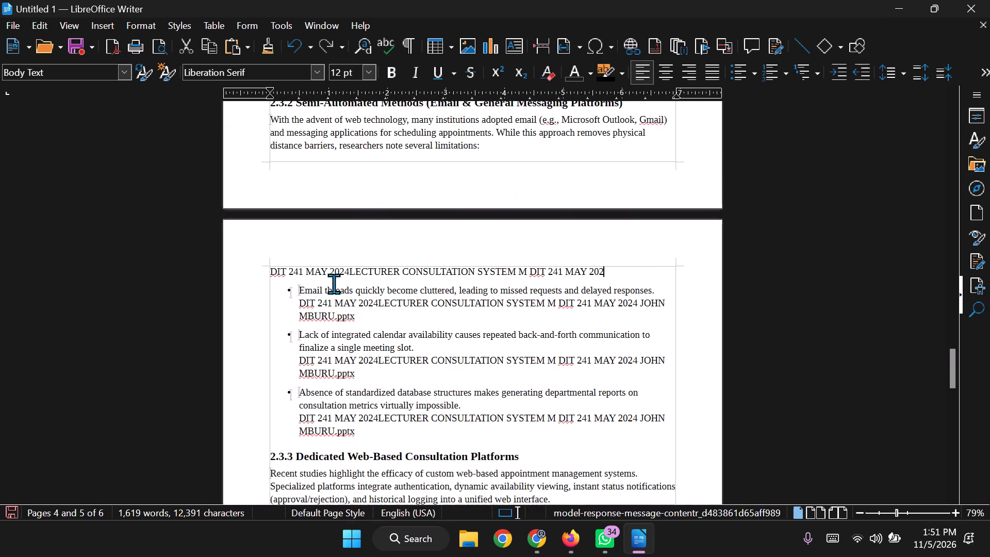
key("BackSpace")
key("BackSpace")
key("BackSpace")
key("BackSpace")
key("BackSpace")
key("BackSpace")
key("BackSpace")
key("BackSpace")
key("BackSpace")
key("BackSpace")
key("BackSpace")
key("BackSpace")
key("BackSpace")
key("BackSpace")
key("BackSpace")
key("BackSpace")
key("BackSpace")
key("BackSpace")
key("BackSpace")
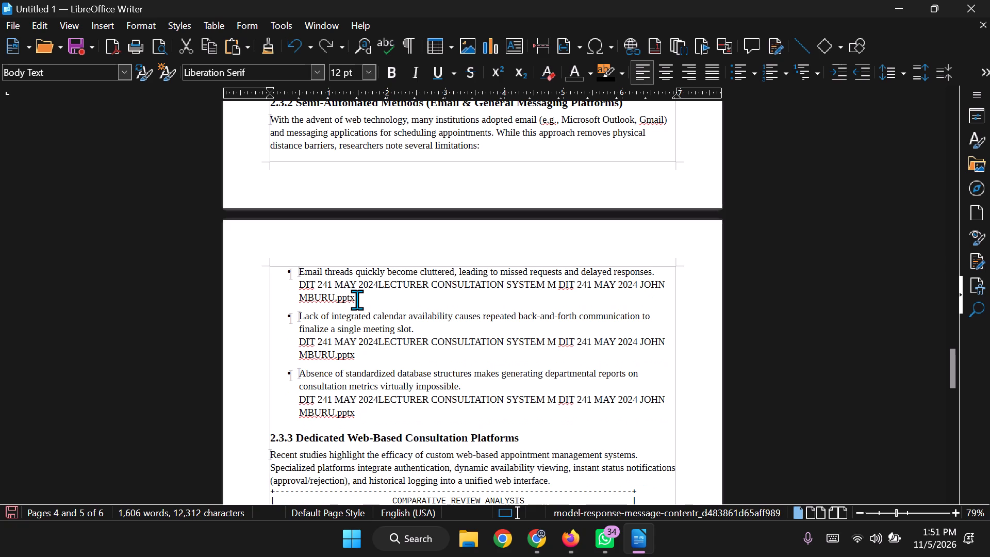
Append a run of repeated k characters after "limitations:" at the end of the section 2.3.2 introductory paragraph.
key("k")
key("k")
key("k")
key("k")
key("k")
key("k")
key("k")
key("k")
key("k")
key("k")
key("k")
key("k")
key("k")
key("k")
key("k")
key("k")
key("k")
key("k")
key("k")
key("k")
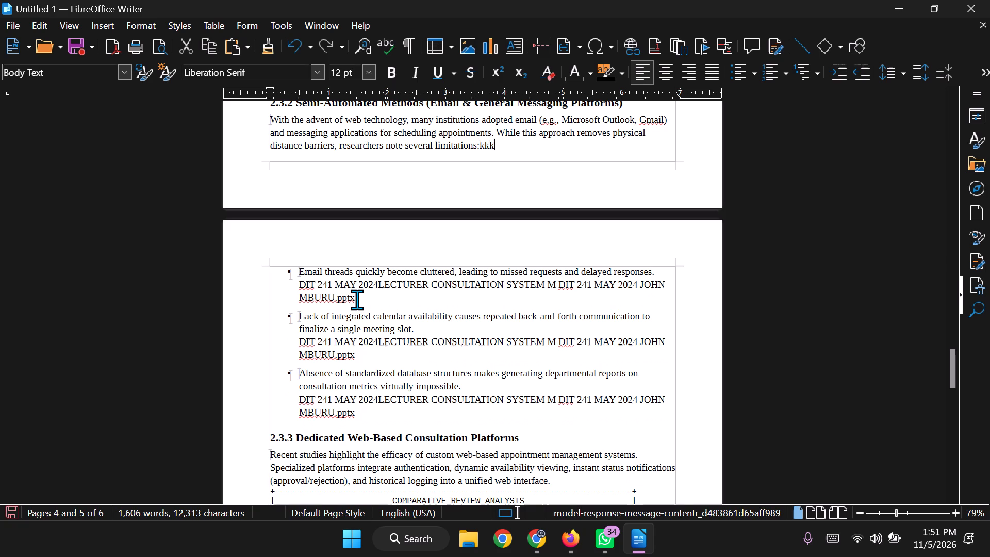
key("k")
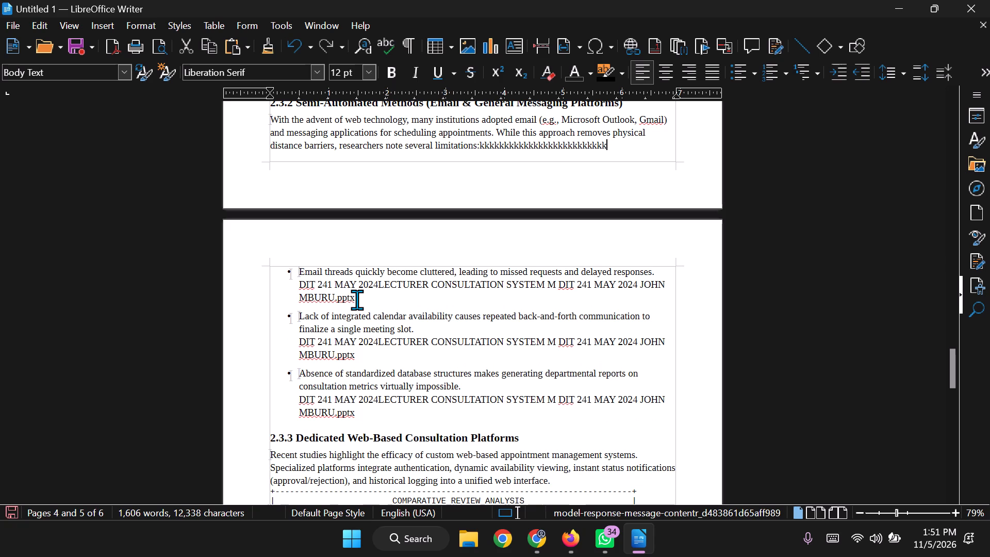
key("k")
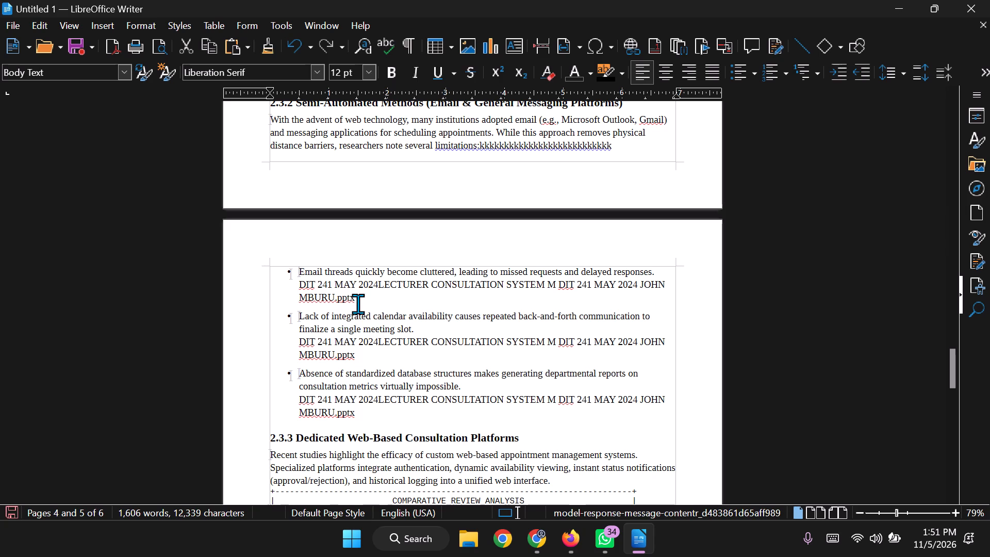
Delete the stray .pptx citation beneath the bullet about the lack of integrated calendar availability in section 2.3.2.
left_click(364, 358)
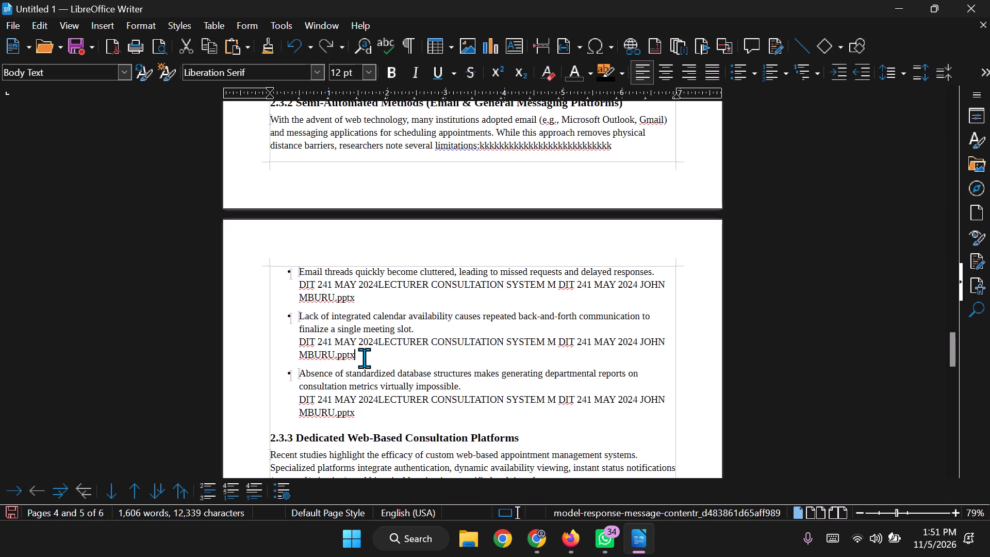
key("BackSpace")
key("BackSpace")
key("BackSpace")
key("BackSpace")
key("BackSpace")
key("BackSpace")
key("BackSpace")
key("BackSpace")
key("BackSpace")
key("BackSpace")
key("BackSpace")
key("BackSpace")
key("BackSpace")
key("BackSpace")
key("BackSpace")
key("BackSpace")
key("BackSpace")
key("BackSpace")
key("BackSpace")
key("BackSpace")
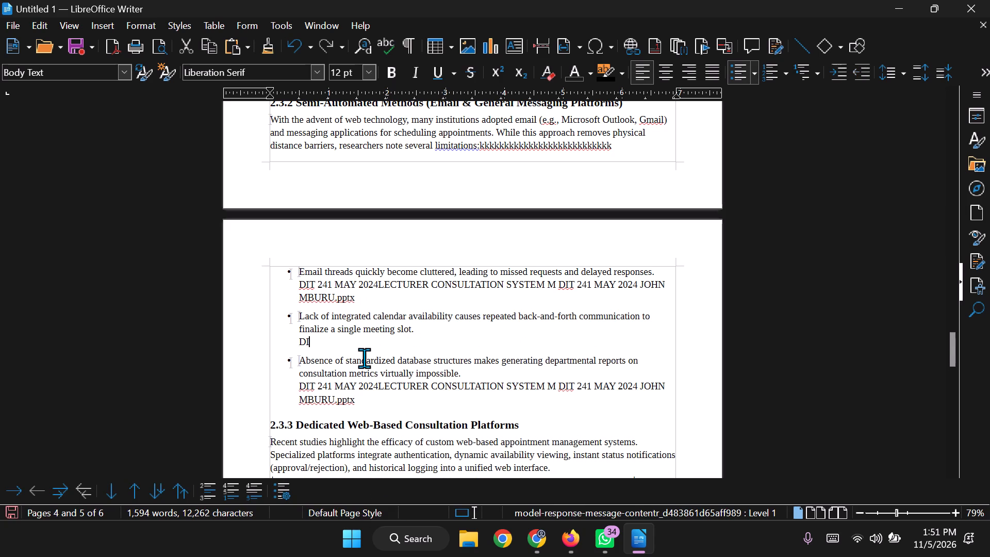
key("BackSpace")
key("BackSpace")
key("BackSpace")
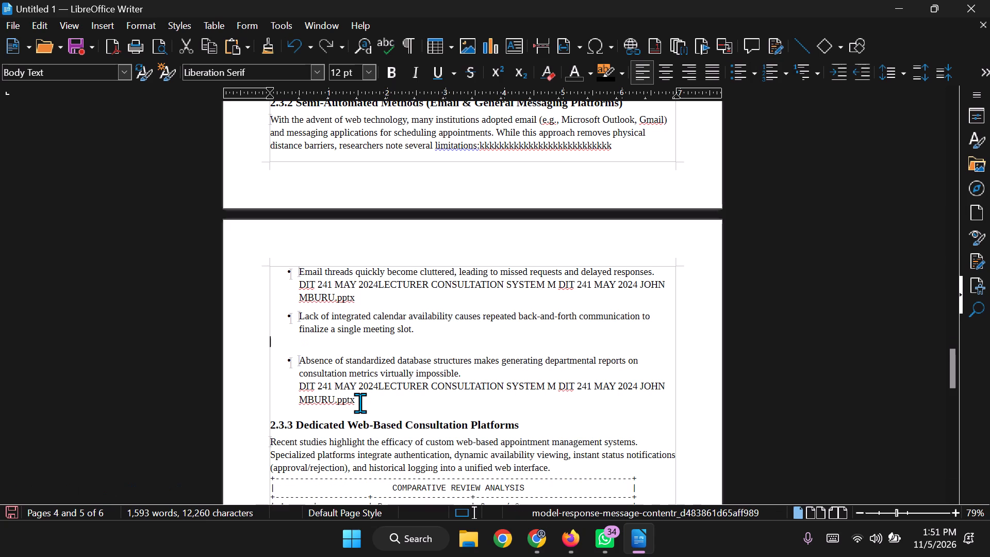
Delete the stray .pptx citation beneath the standardized database structures bullet in section 2.3.2, together with the bullet's closing word "impossible.".
left_click(360, 404)
key("BackSpace")
key("BackSpace")
key("BackSpace")
key("BackSpace")
key("BackSpace")
key("BackSpace")
key("BackSpace")
key("BackSpace")
key("BackSpace")
key("BackSpace")
key("BackSpace")
key("BackSpace")
key("BackSpace")
key("BackSpace")
key("BackSpace")
key("BackSpace")
key("BackSpace")
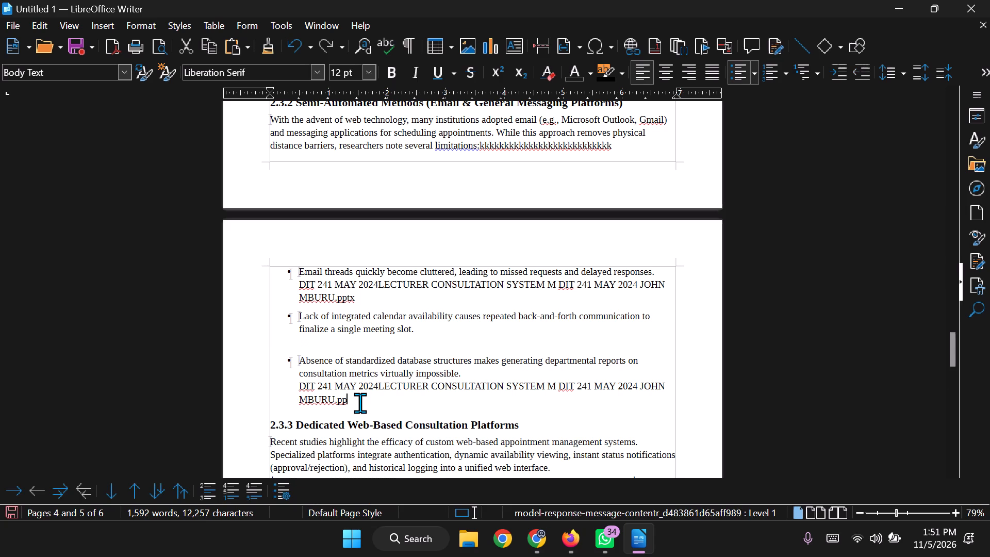
key("BackSpace")
key("BackSpace")
key("BackSpace")
key("BackSpace")
key("BackSpace")
key("BackSpace")
key("BackSpace")
key("BackSpace")
key("BackSpace")
key("BackSpace")
key("BackSpace")
key("BackSpace")
key("BackSpace")
key("BackSpace")
key("BackSpace")
key("BackSpace")
key("BackSpace")
key("BackSpace")
key("BackSpace")
key("BackSpace")
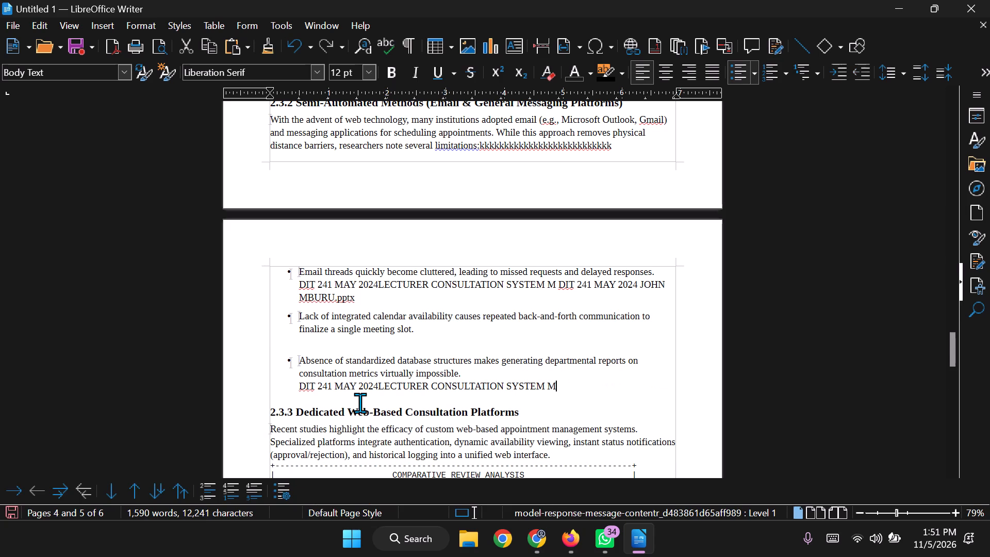
key("BackSpace")
key("BackSpace")
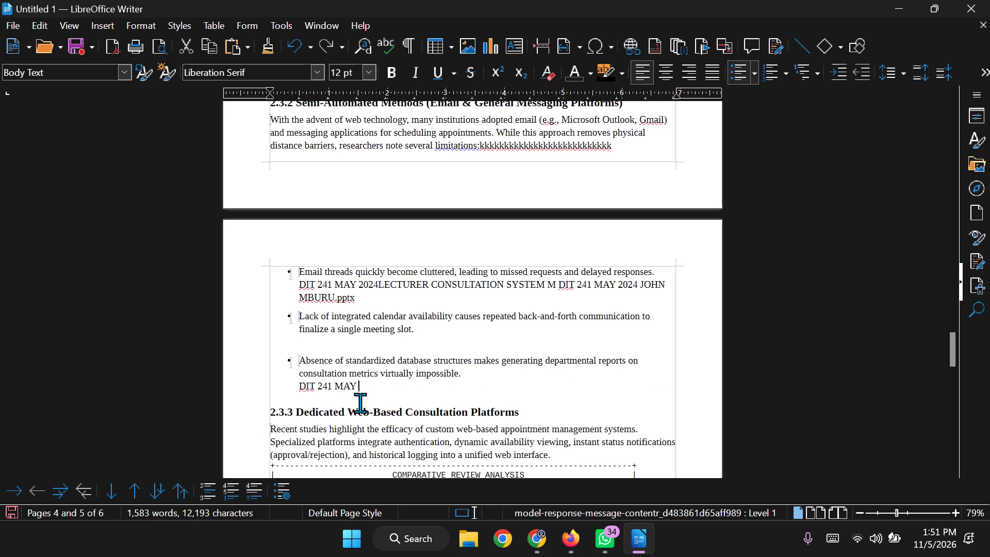
key("BackSpace")
key("BackSpace")
key("BackSpace")
key("BackSpace")
key("BackSpace")
key("BackSpace")
key("BackSpace")
key("BackSpace")
key("BackSpace")
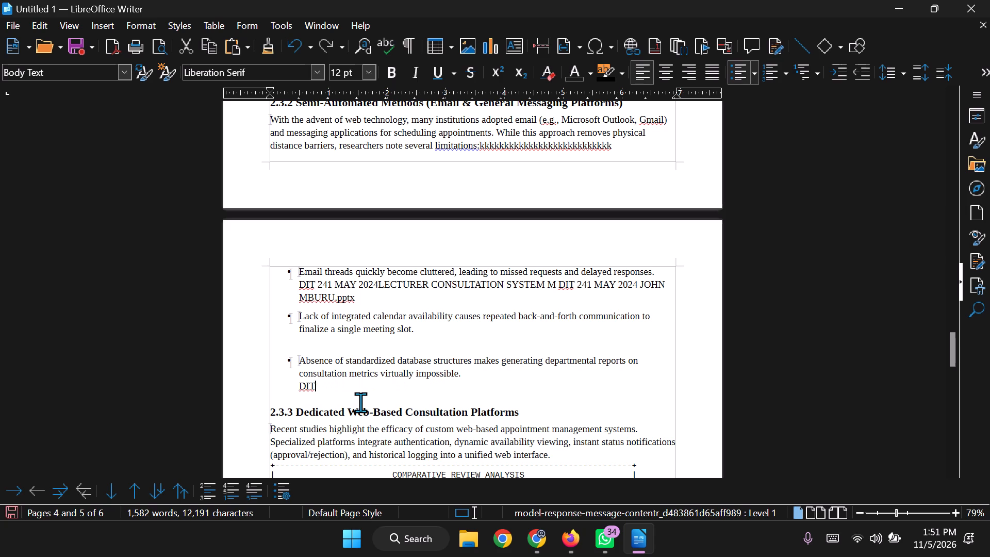
key("BackSpace")
key("BackSpace")
key("BackSpace")
key("BackSpace")
key("BackSpace")
key("BackSpace")
key("BackSpace")
key("BackSpace")
key("BackSpace")
key("BackSpace")
key("BackSpace")
key("BackSpace")
key("BackSpace")
key("BackSpace")
key("BackSpace")
key("BackSpace")
key("BackSpace")
key("BackSpace")
key("BackSpace")
key("BackSpace")
key("BackSpace")
key("BackSpace")
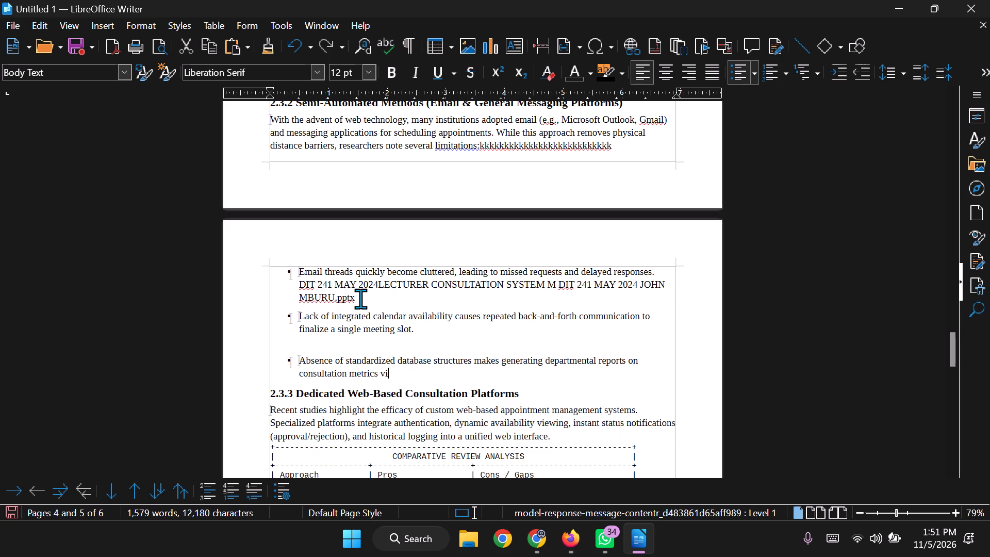
key("ctrl+z")
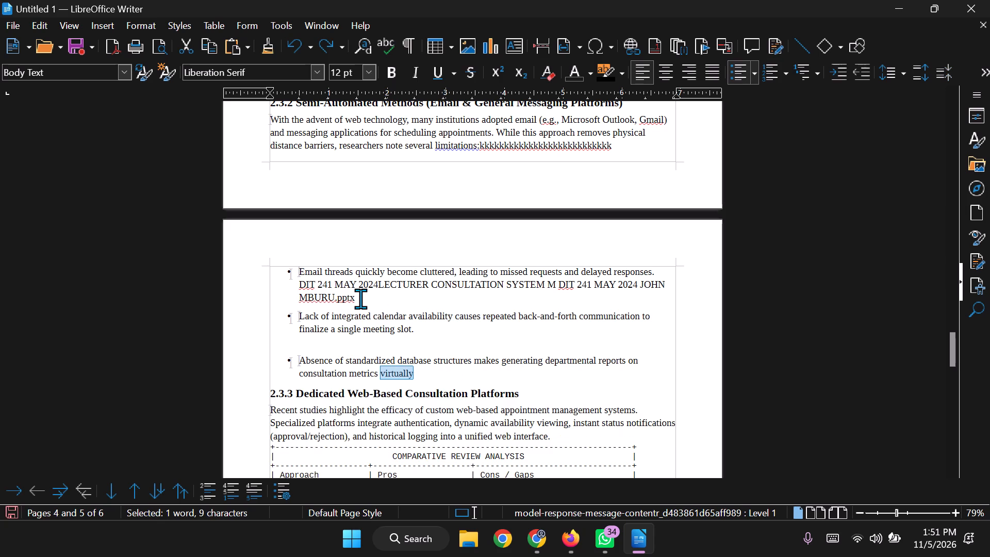
left_click(427, 378)
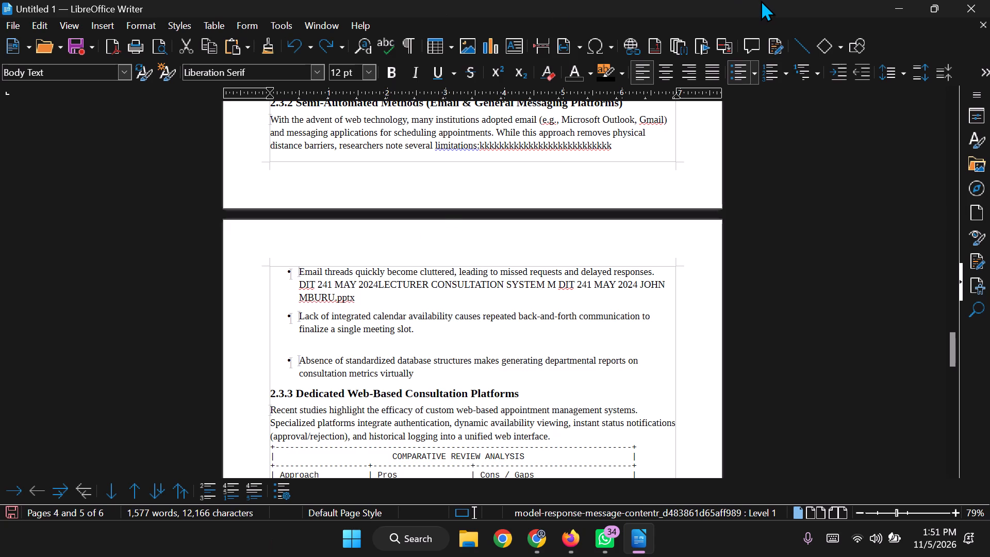
Delete the stray .pptx citation and its line break beneath the bullet about cluttered email threads in section 2.3.2.
left_click(368, 300)
key("BackSpace")
key("BackSpace")
key("BackSpace")
key("BackSpace")
key("BackSpace")
key("BackSpace")
key("BackSpace")
key("BackSpace")
key("BackSpace")
key("BackSpace")
key("BackSpace")
key("BackSpace")
key("BackSpace")
key("BackSpace")
key("BackSpace")
key("BackSpace")
key("BackSpace")
key("BackSpace")
key("BackSpace")
key("BackSpace")
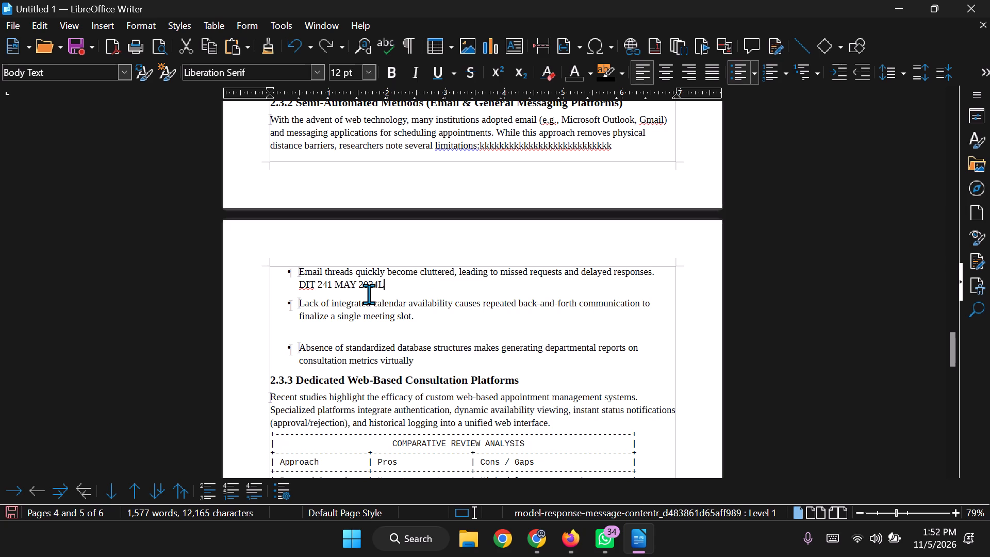
key("BackSpace")
key("BackSpace")
key("BackSpace")
key("BackSpace")
key("BackSpace")
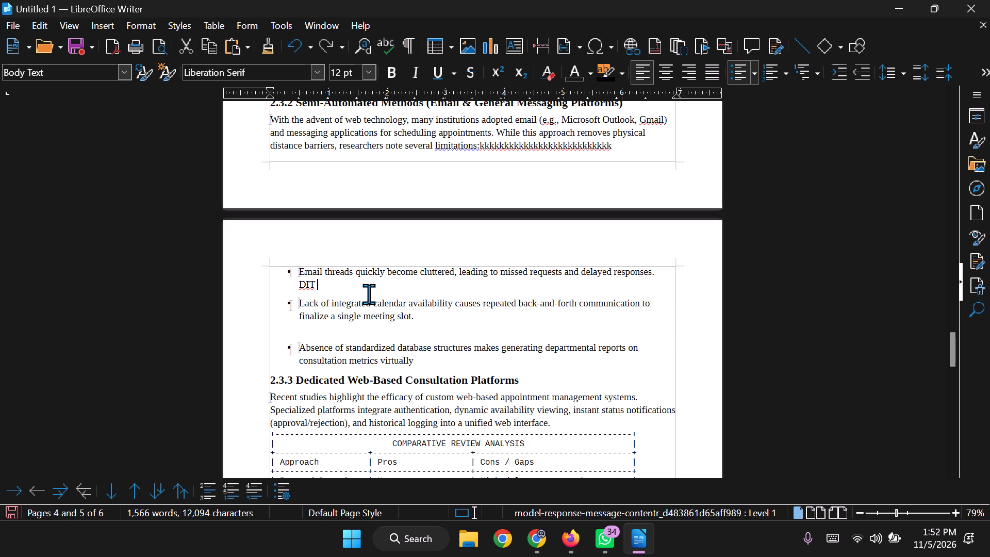
key("BackSpace")
key("BackSpace")
key("BackSpace")
key("BackSpace")
key("BackSpace")
key("BackSpace")
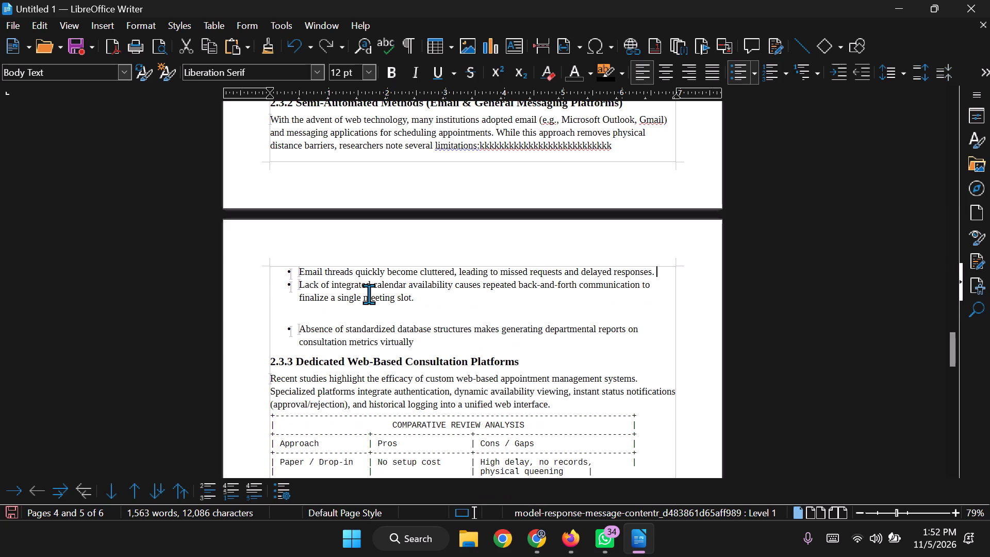
Insert a blank line without a bullet marker beneath the cluttered email threads bullet.
key("Return")
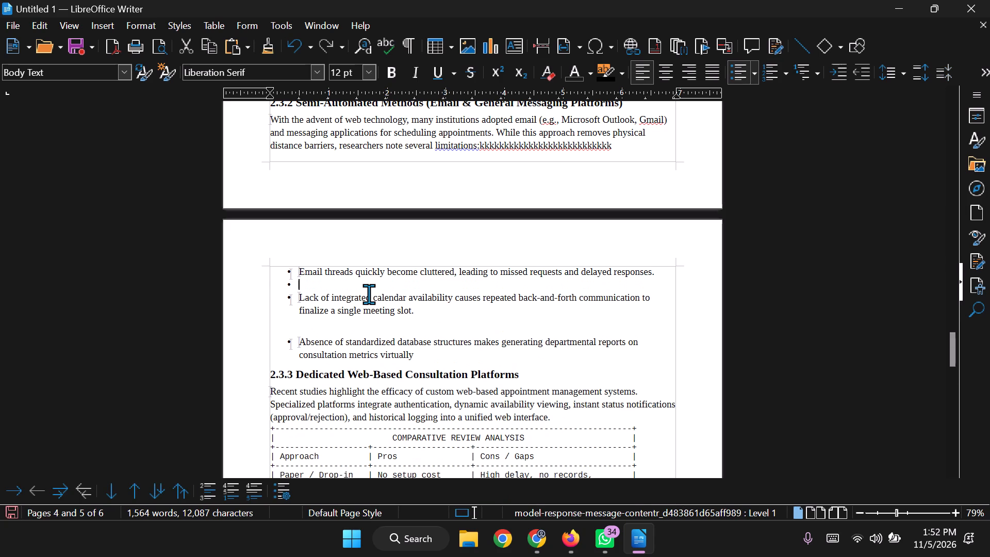
key("BackSpace")
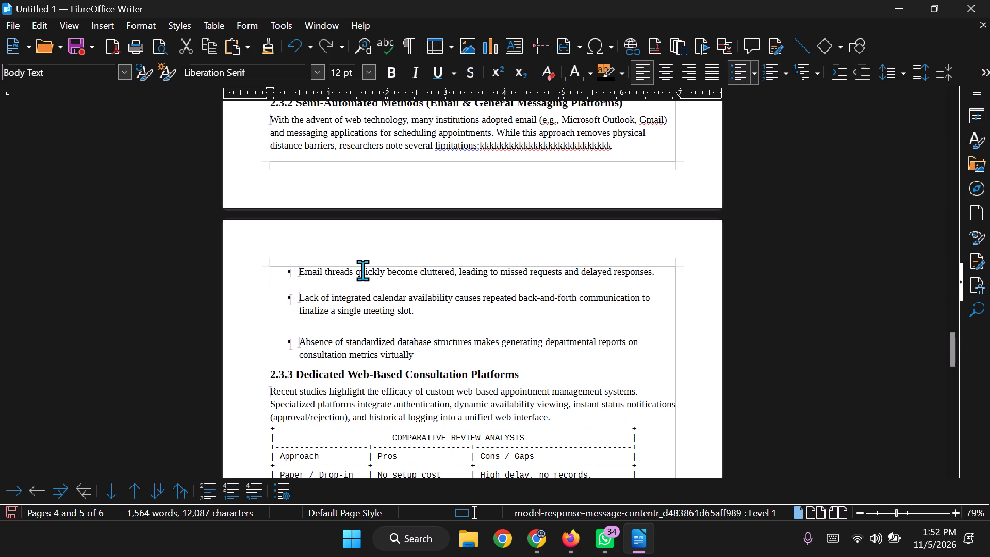
Delete the run of repeated k characters at the end of the section 2.3.2 introductory paragraph, keeping the colon after "limitations".
scroll(457, 248, "up", 1)
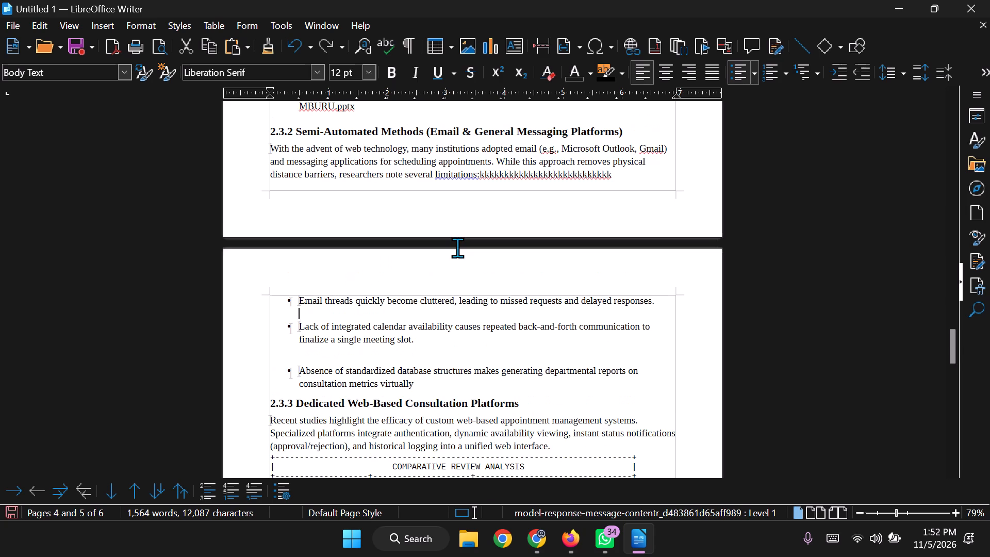
left_click(616, 177)
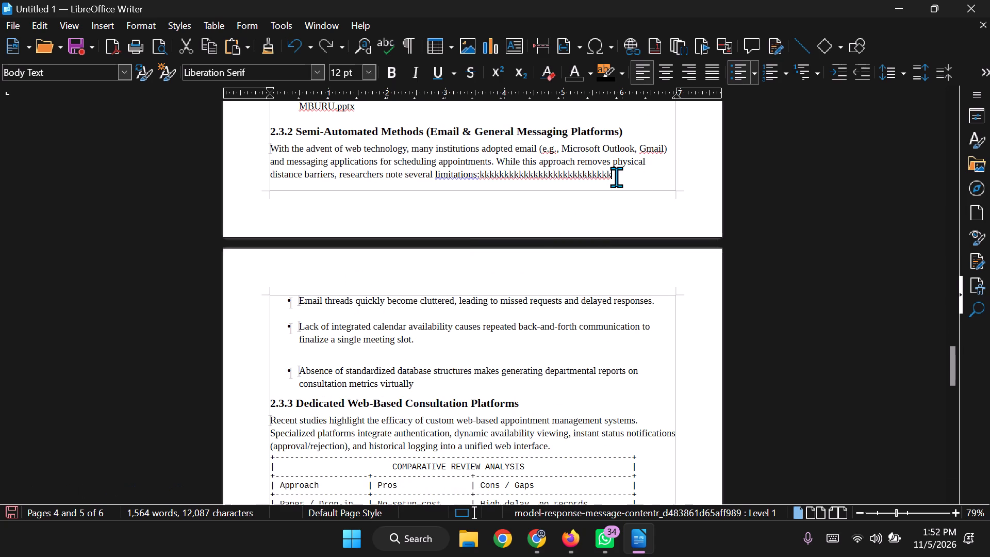
key("BackSpace")
key("BackSpace")
key("BackSpace")
key("BackSpace")
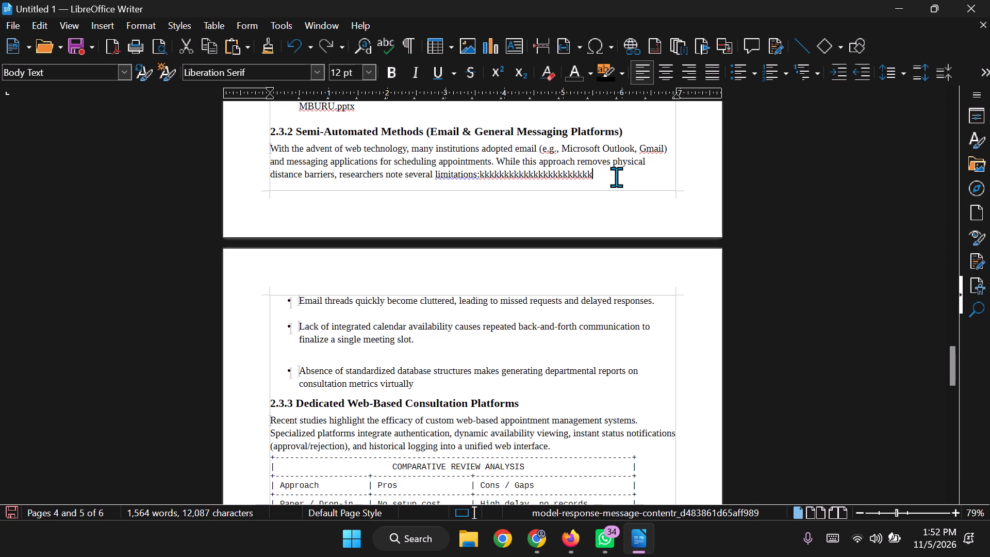
key("BackSpace")
key("BackSpace")
key("BackSpace")
key("BackSpace")
key("BackSpace")
key("BackSpace")
key("BackSpace")
key("BackSpace")
key("BackSpace")
key("BackSpace")
key("BackSpace")
key("BackSpace")
key("BackSpace")
key("BackSpace")
key("BackSpace")
key("BackSpace")
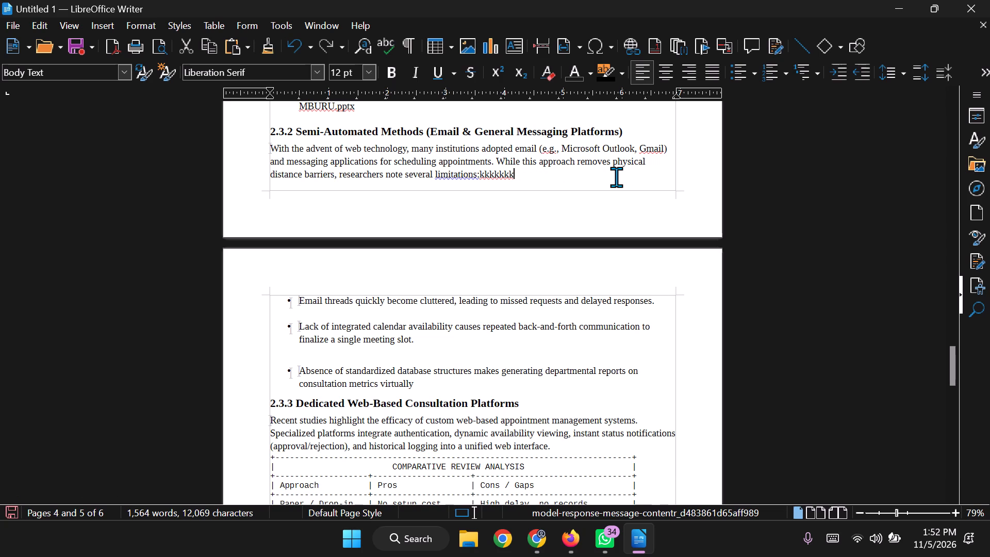
key("BackSpace")
key("BackSpace")
key("BackSpace")
key("BackSpace")
key("BackSpace")
key("BackSpace")
key("BackSpace")
key("BackSpace")
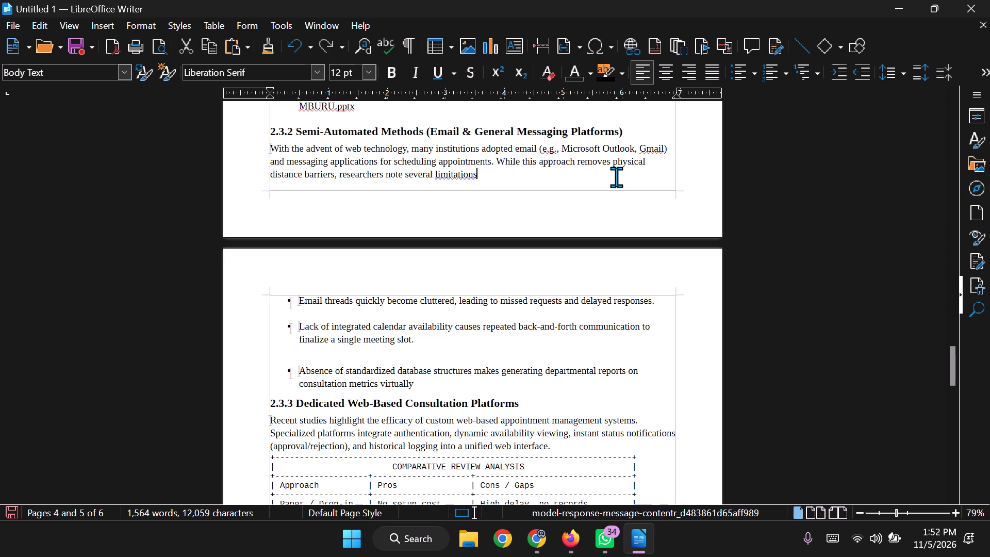
key("ctrl+z")
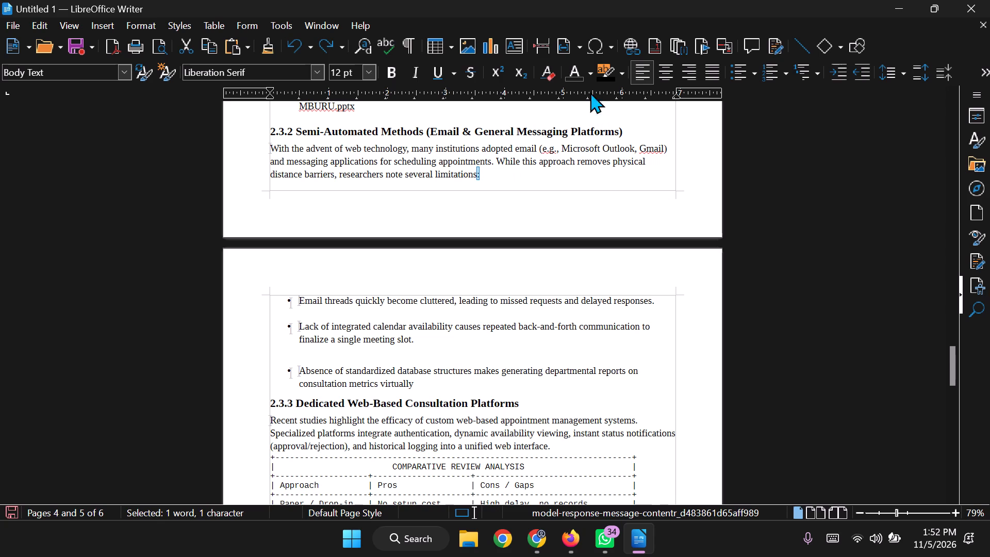
left_click(515, 187)
Delete the stray .pptx citation beneath the double-booking bullet in section 2.3.1 and shorten the bullet's ending to "administrative meet.".
scroll(515, 187, "up", 2)
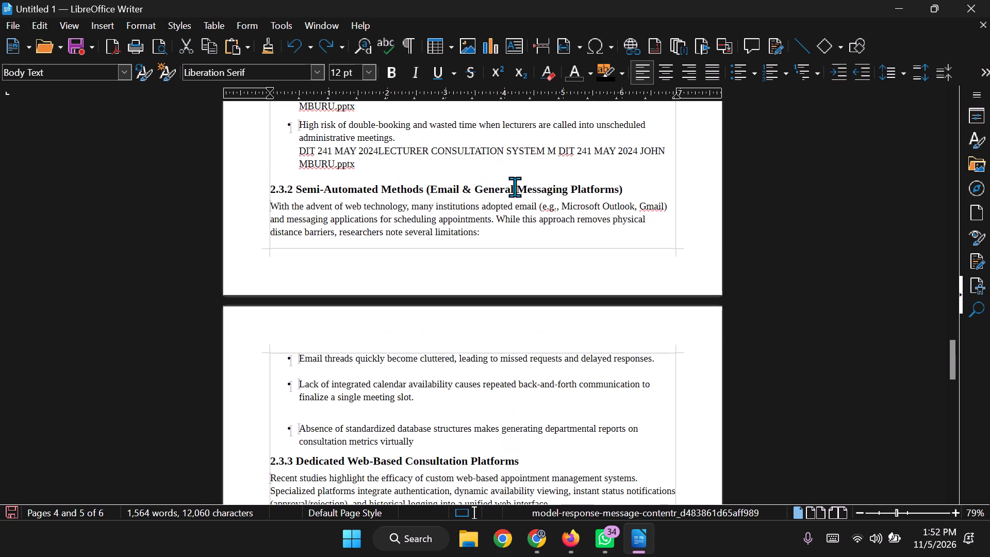
scroll(515, 187, "up", 1)
left_click(361, 198)
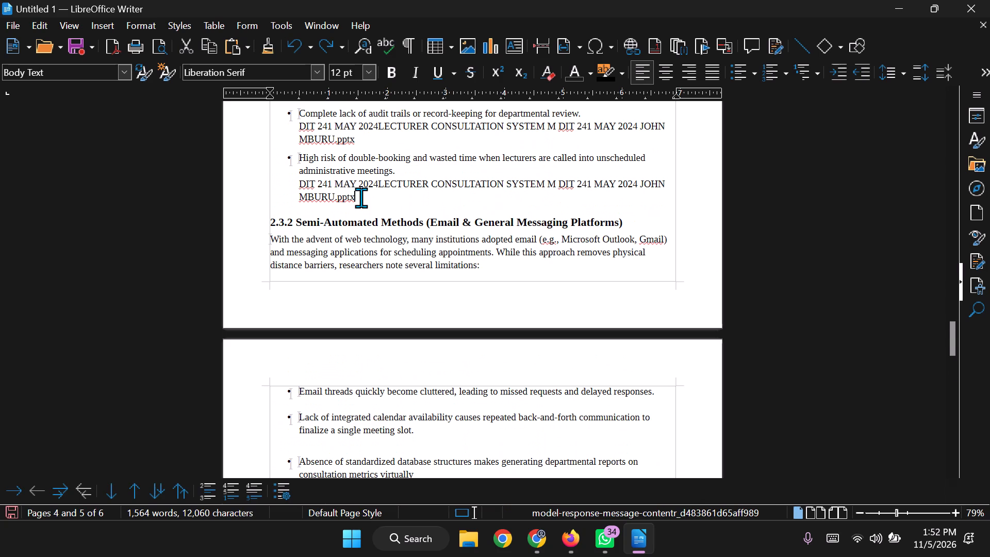
key("BackSpace")
key("BackSpace")
key("BackSpace")
key("BackSpace")
key("BackSpace")
key("BackSpace")
key("BackSpace")
key("BackSpace")
key("BackSpace")
key("BackSpace")
key("BackSpace")
key("BackSpace")
key("BackSpace")
key("BackSpace")
key("BackSpace")
key("BackSpace")
key("BackSpace")
key("BackSpace")
key("BackSpace")
key("BackSpace")
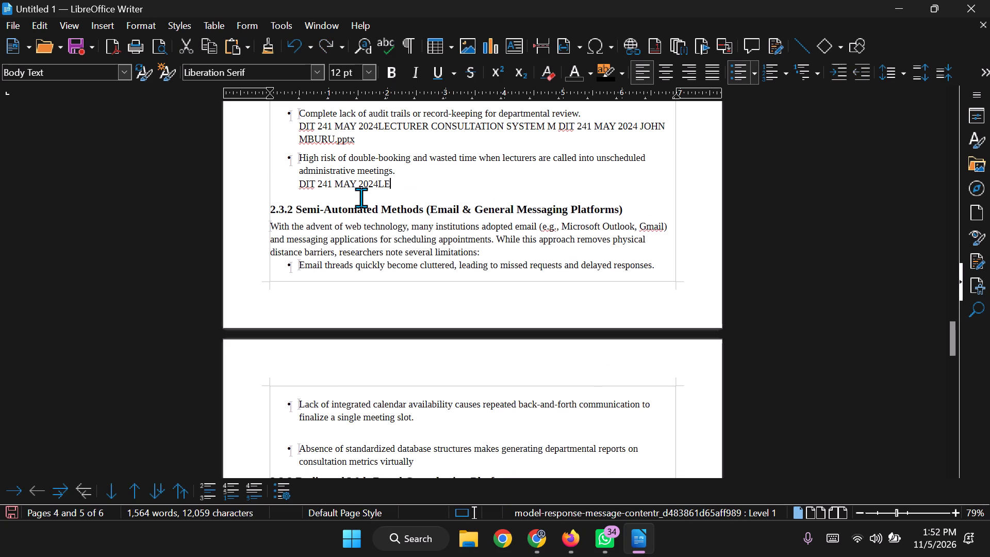
key("BackSpace")
key("BackSpace")
key("BackSpace")
key("BackSpace")
key("BackSpace")
key("BackSpace")
key("BackSpace")
key("BackSpace")
key("BackSpace")
key("BackSpace")
key("BackSpace")
key("BackSpace")
key("BackSpace")
key("BackSpace")
key("BackSpace")
key("BackSpace")
key("BackSpace")
key("BackSpace")
key("BackSpace")
key("BackSpace")
key("BackSpace")
key("BackSpace")
key("BackSpace")
key("BackSpace")
key("BackSpace")
key("BackSpace")
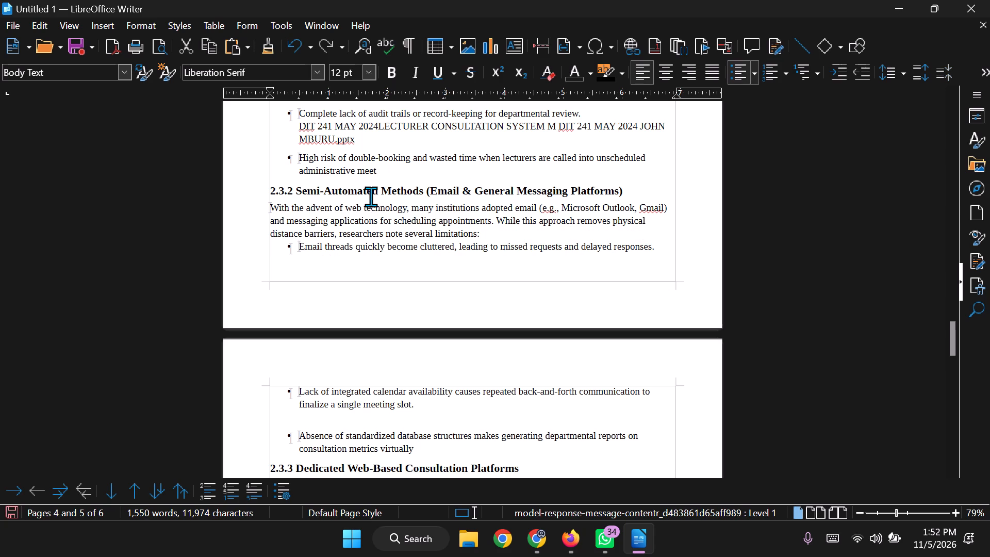
key("period")
Delete the stray .pptx citation and its blank line beneath the audit trails bullet in section 2.3.1.
scroll(387, 197, "up", 1)
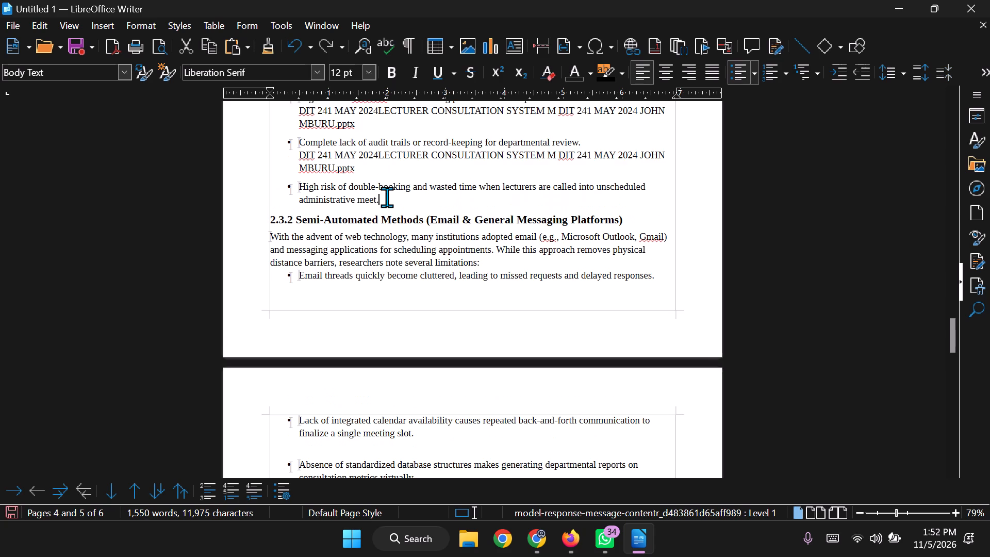
left_click(361, 169)
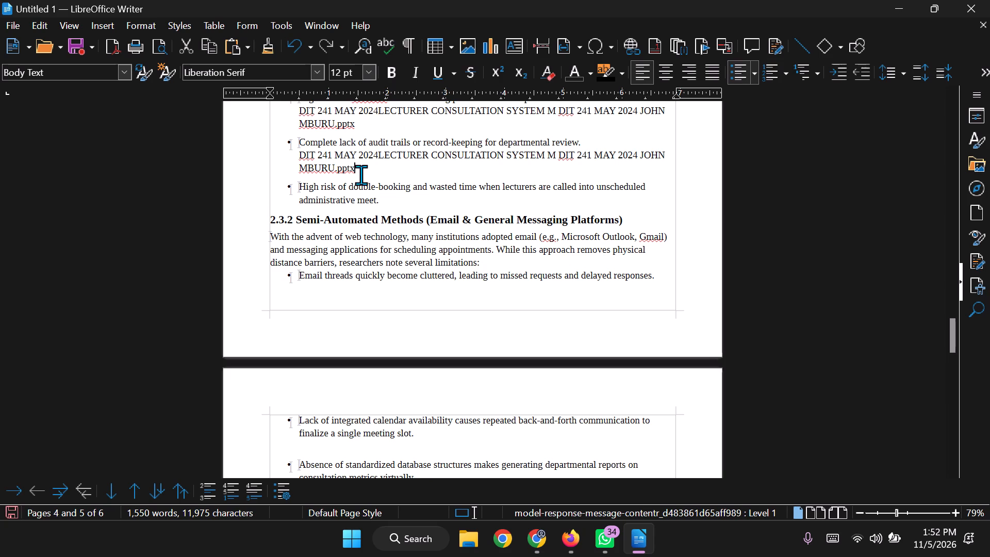
left_click_drag(361, 175, 303, 155)
left_click(385, 196)
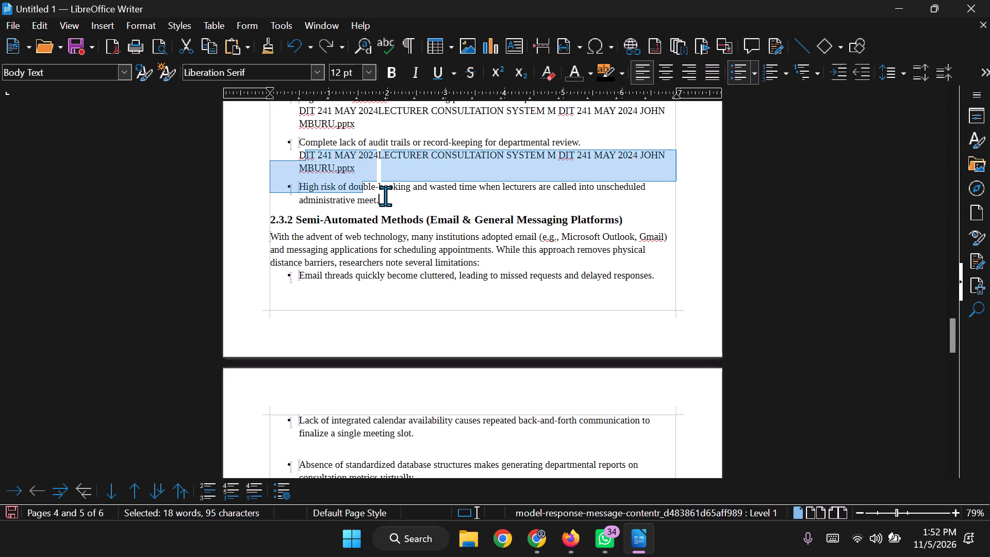
left_click_drag(361, 168, 292, 157)
key("BackSpace")
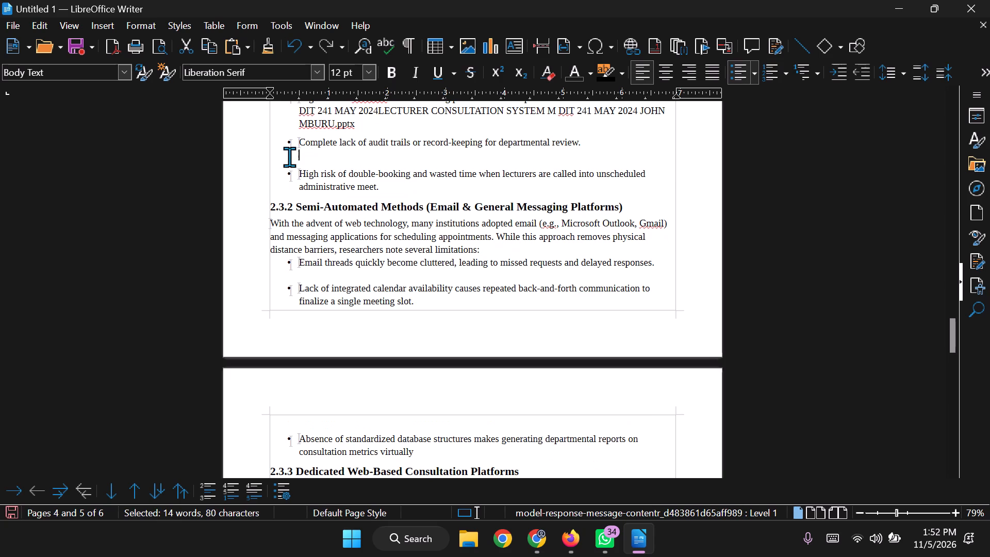
key("BackSpace")
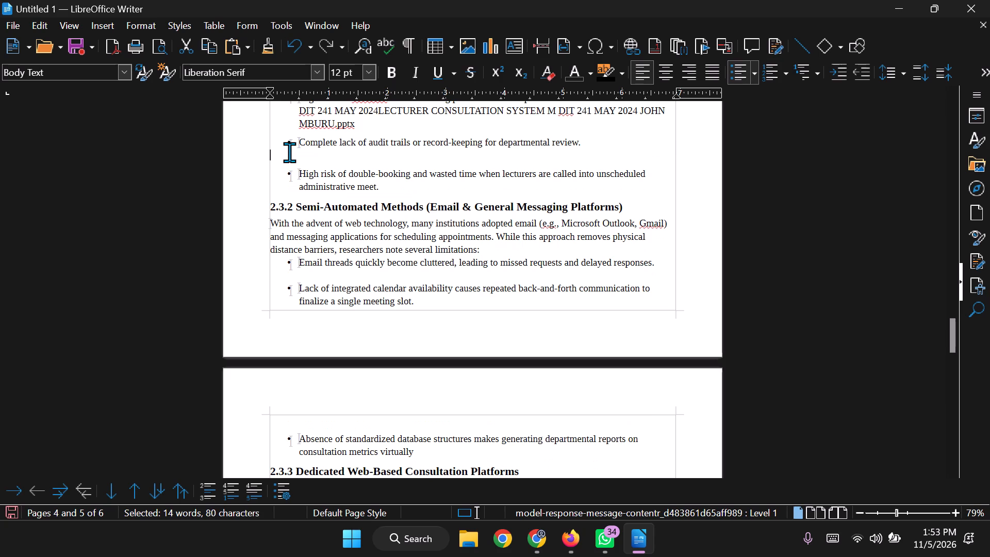
key("BackSpace")
Delete the stray .pptx citation text beneath the bullet about unserved students in section 2.3.1.
scroll(356, 173, "up", 2)
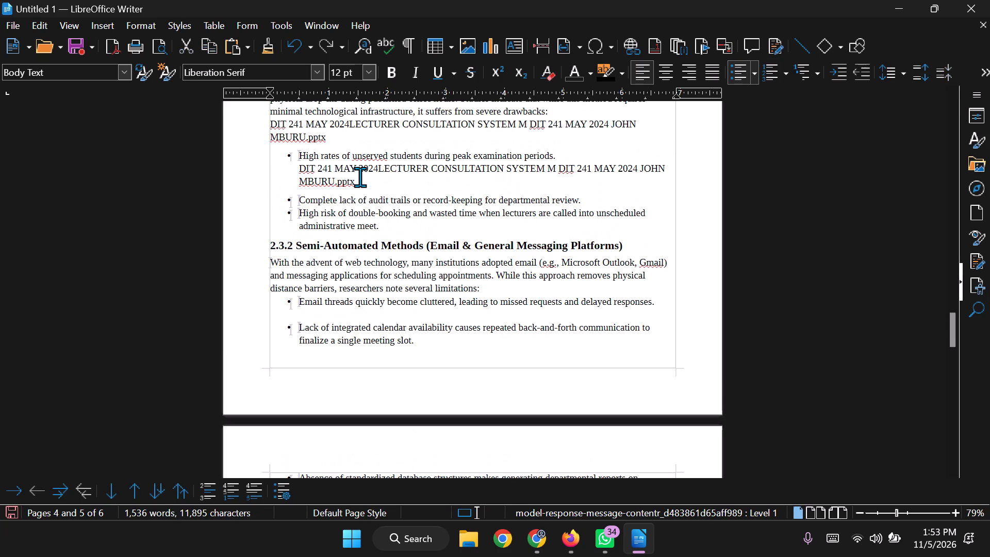
left_click(362, 178)
left_click_drag(362, 178, 301, 170)
key("BackSpace")
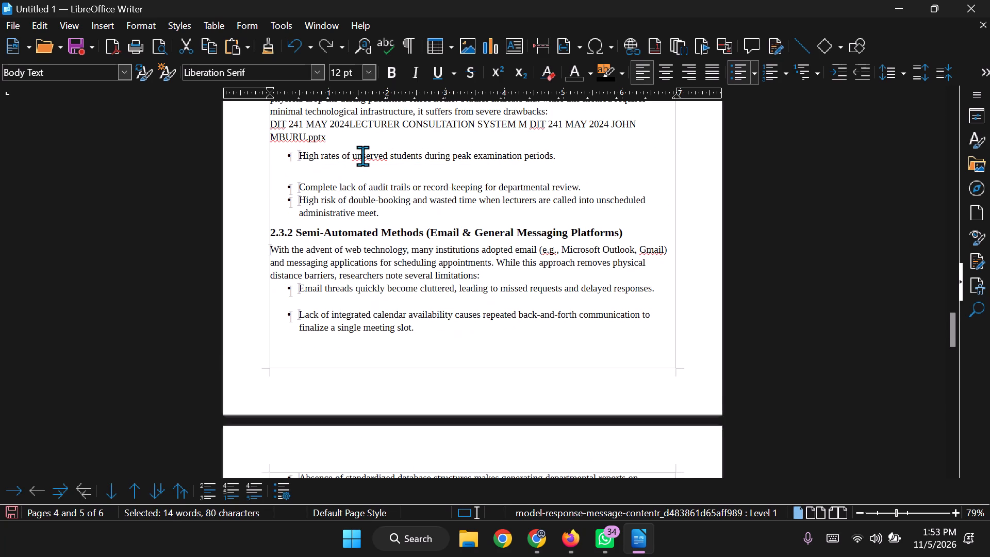
Check the spelling suggestions for the flagged word "unserved" in section 2.3.1, leaving the word as it is.
right_click(362, 156)
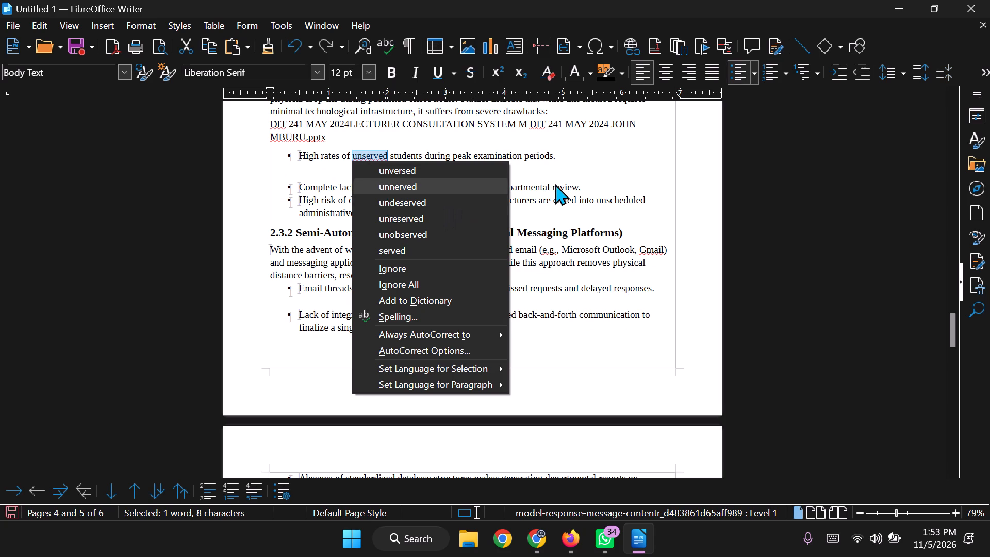
left_click(567, 178)
Delete the stray .pptx citation and its line break at the end of the section 2.3.1 introductory paragraph.
scroll(513, 177, "up", 1)
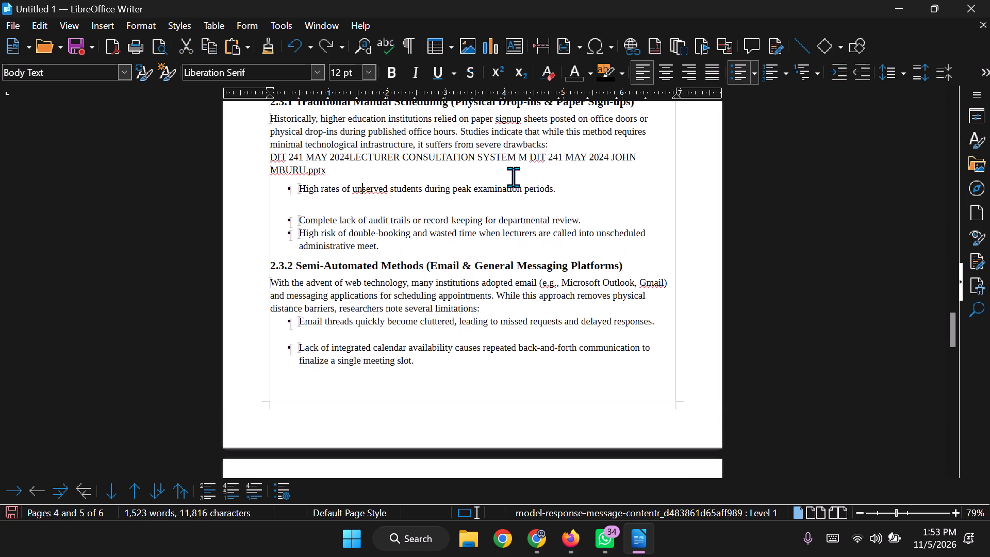
scroll(510, 179, "up", 1)
left_click(332, 199)
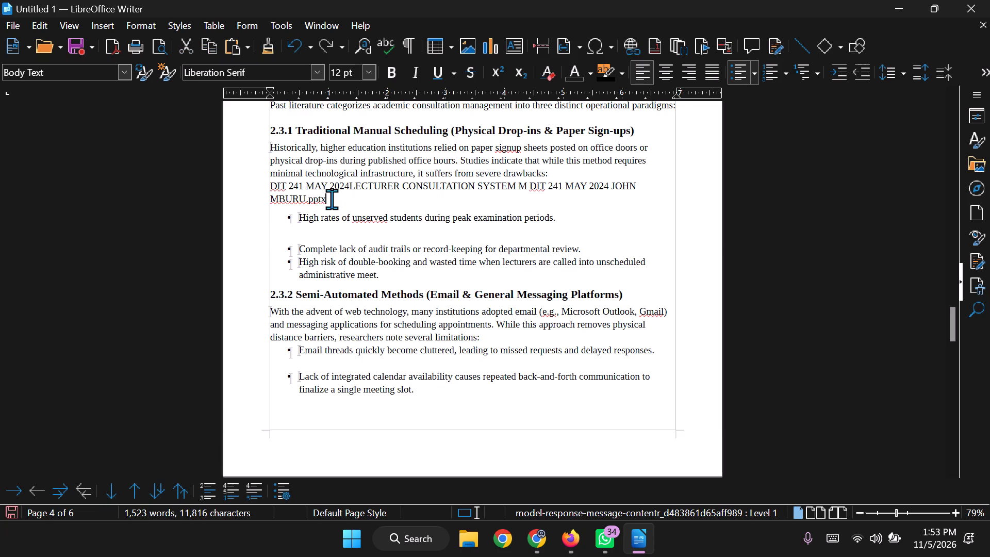
left_click_drag(332, 199, 275, 190)
key("BackSpace")
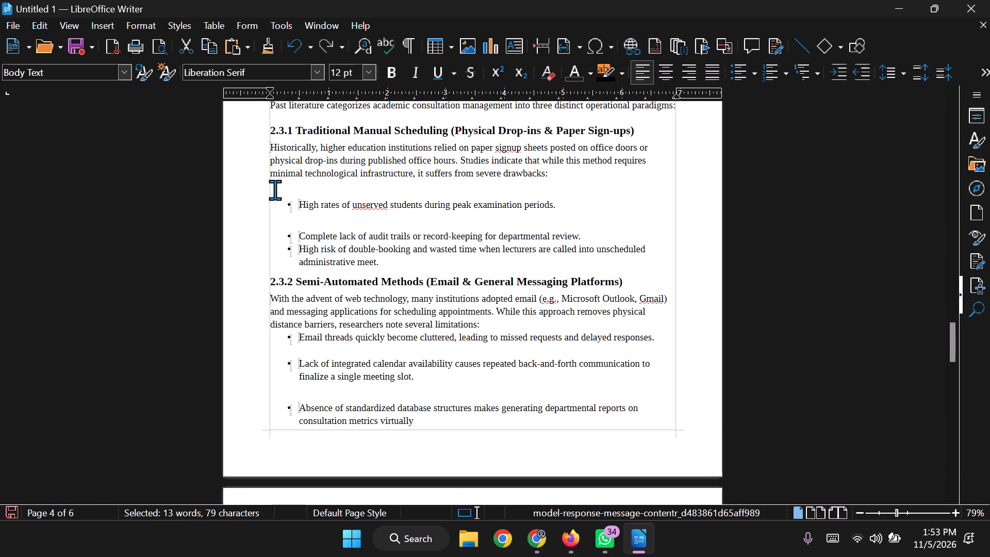
key("BackSpace")
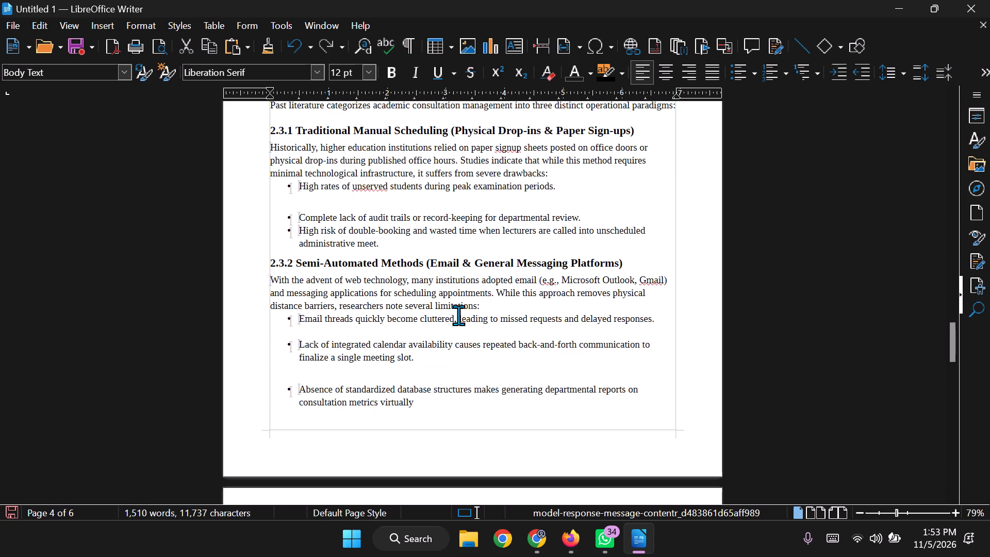
Check the spelling suggestions for the flagged abbreviation CMC in the section 2.2 heading and its first paragraph.
scroll(458, 315, "up", 7)
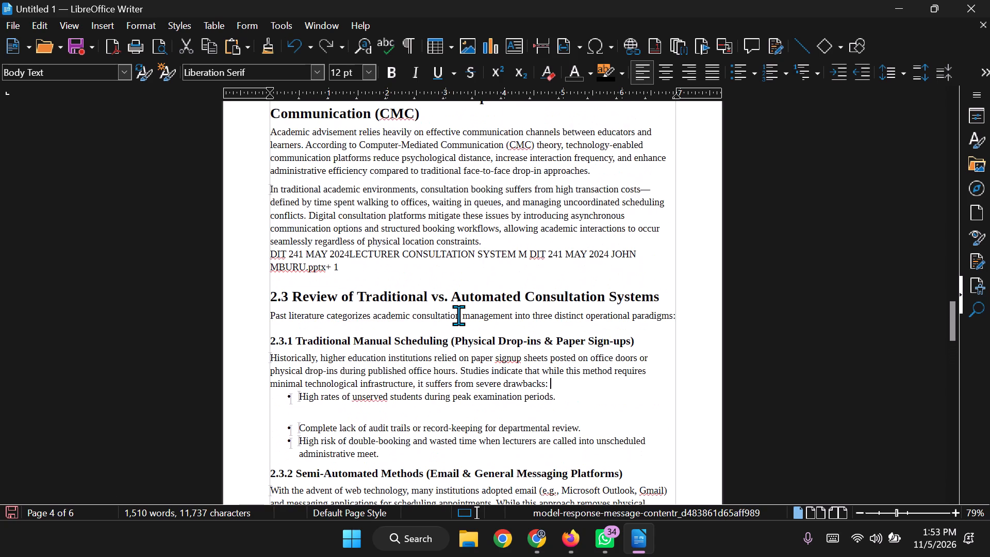
scroll(458, 315, "up", 6)
right_click(403, 301)
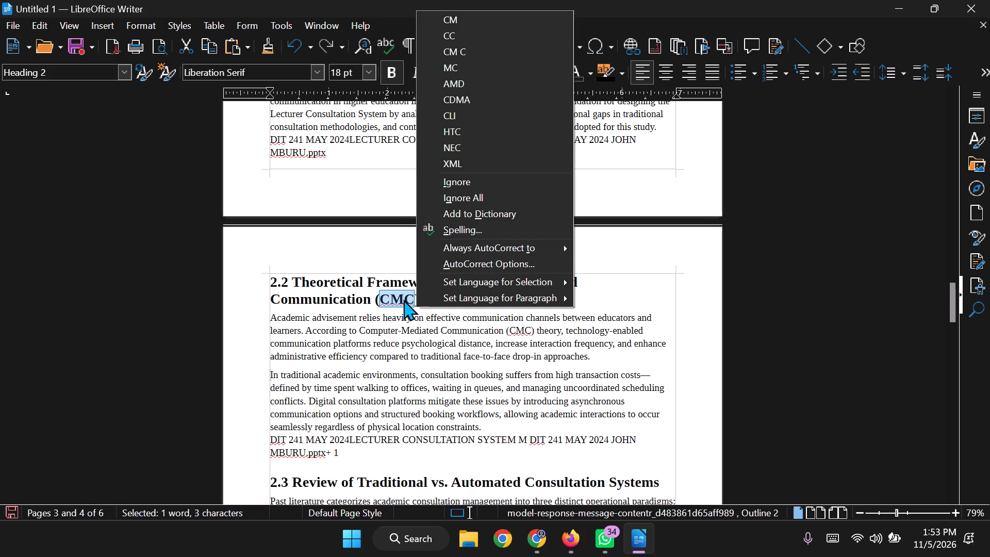
left_click(616, 345)
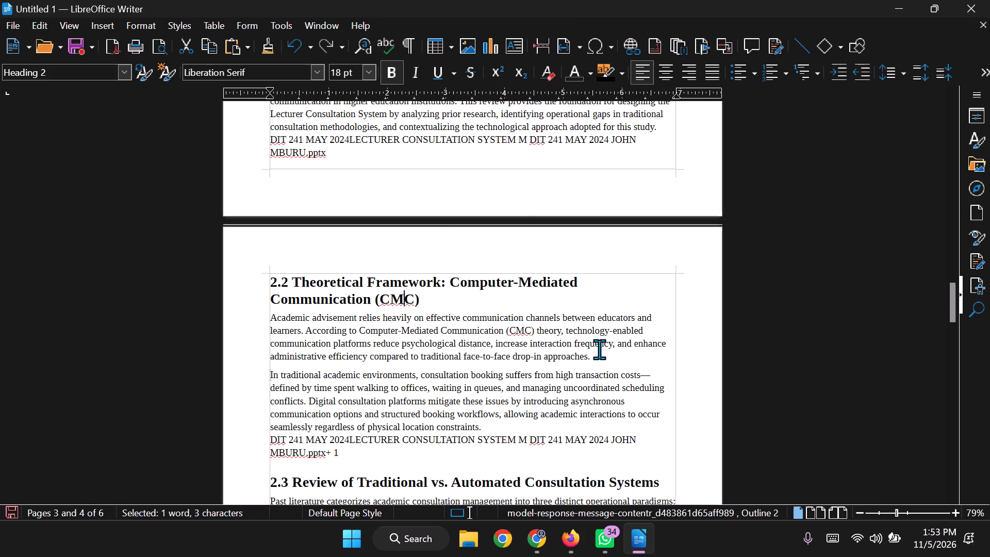
right_click(519, 335)
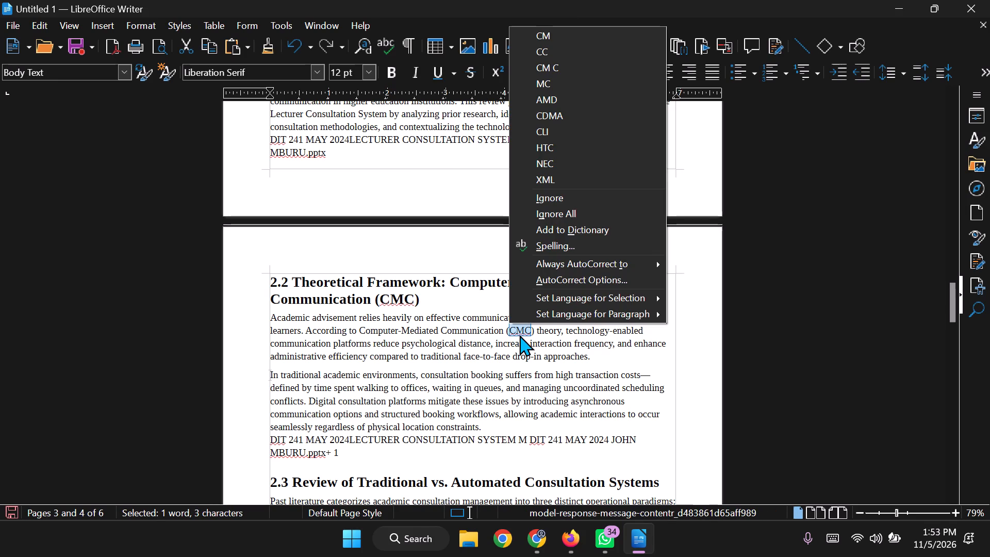
left_click(575, 353)
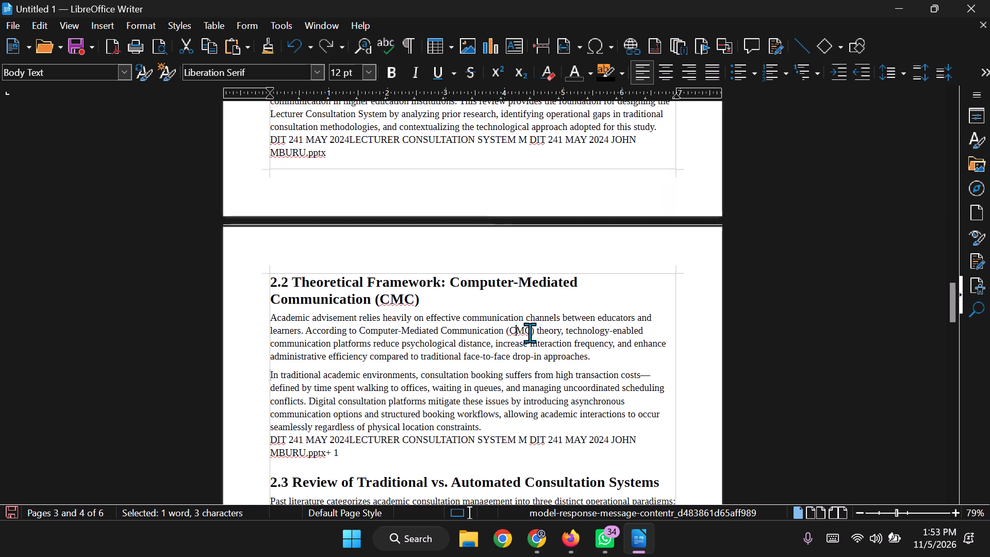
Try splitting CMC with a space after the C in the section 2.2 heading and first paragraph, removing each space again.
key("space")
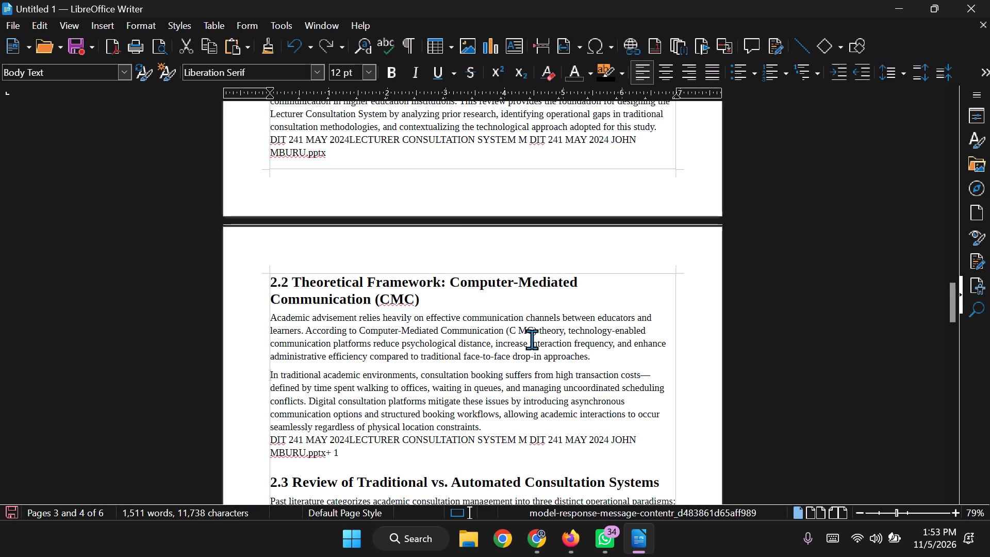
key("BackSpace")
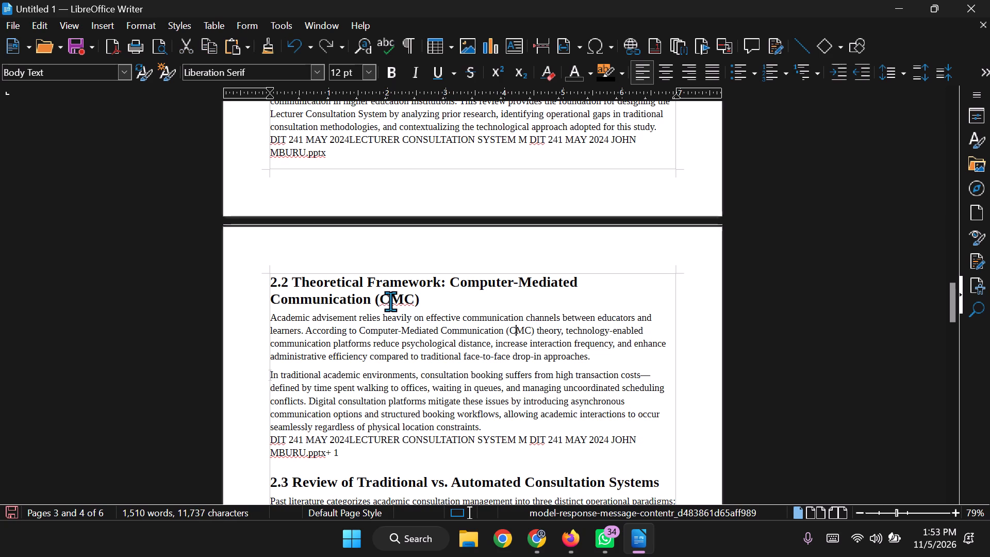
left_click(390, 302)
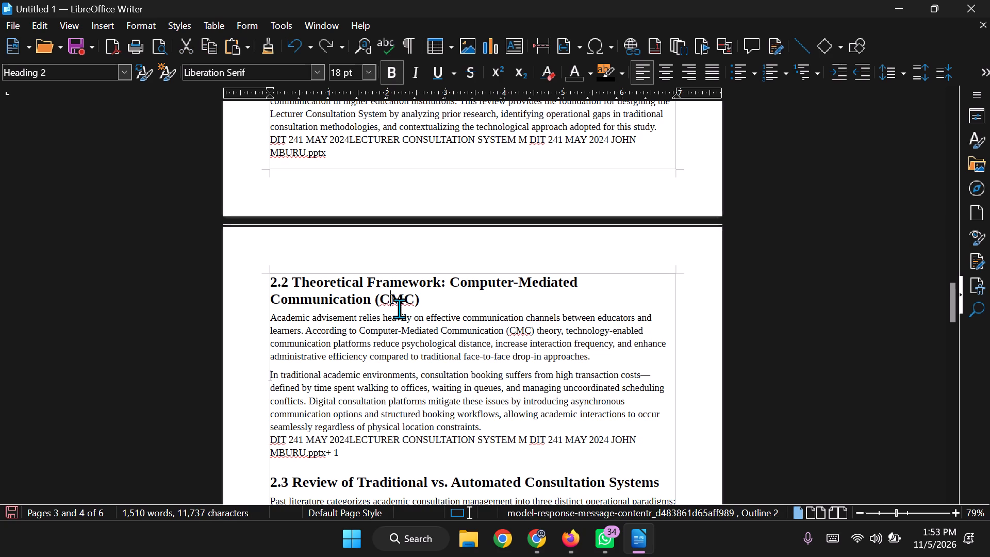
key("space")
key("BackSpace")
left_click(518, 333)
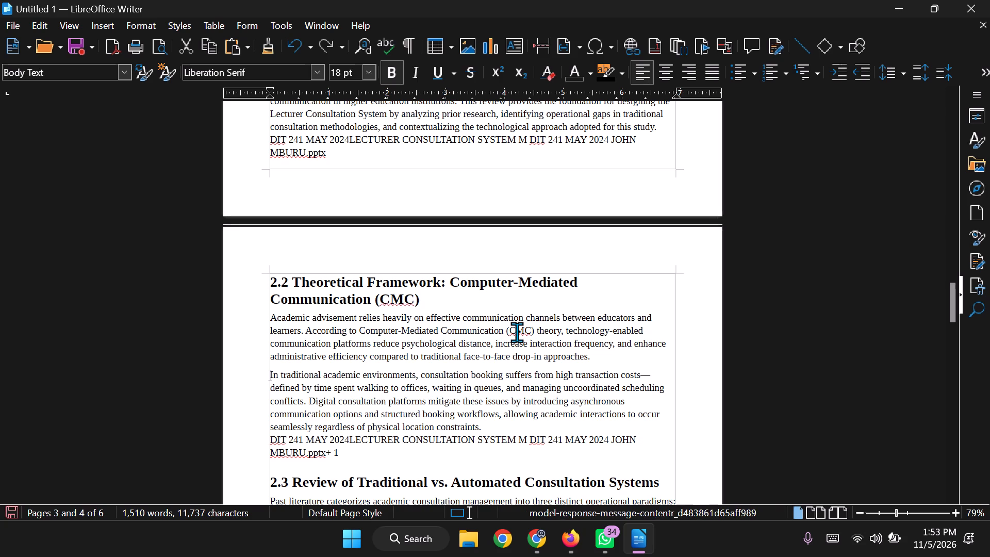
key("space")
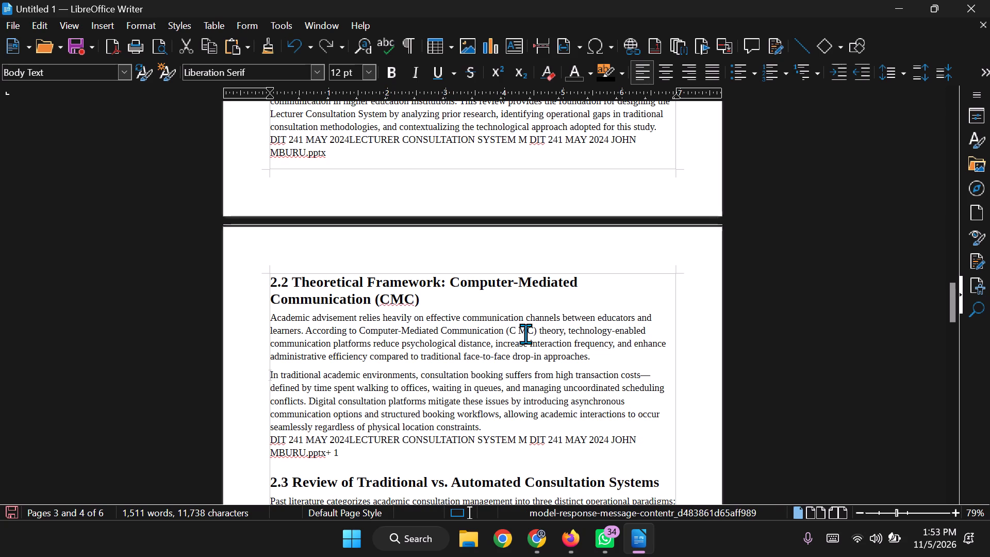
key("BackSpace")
Delete the stray .pptx citation text beneath the section 2.1 Introduction paragraph.
scroll(524, 334, "up", 4)
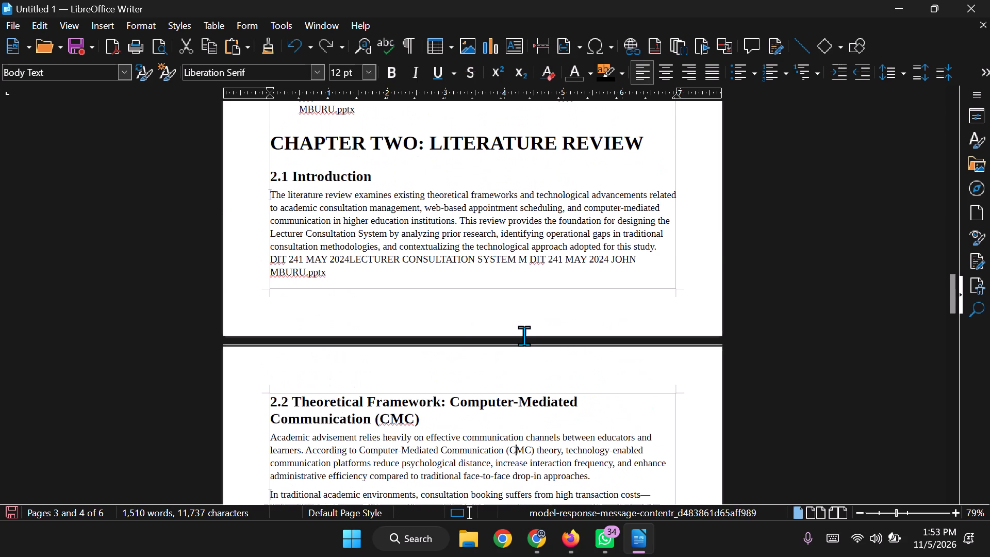
scroll(524, 336, "up", 1)
left_click(343, 310)
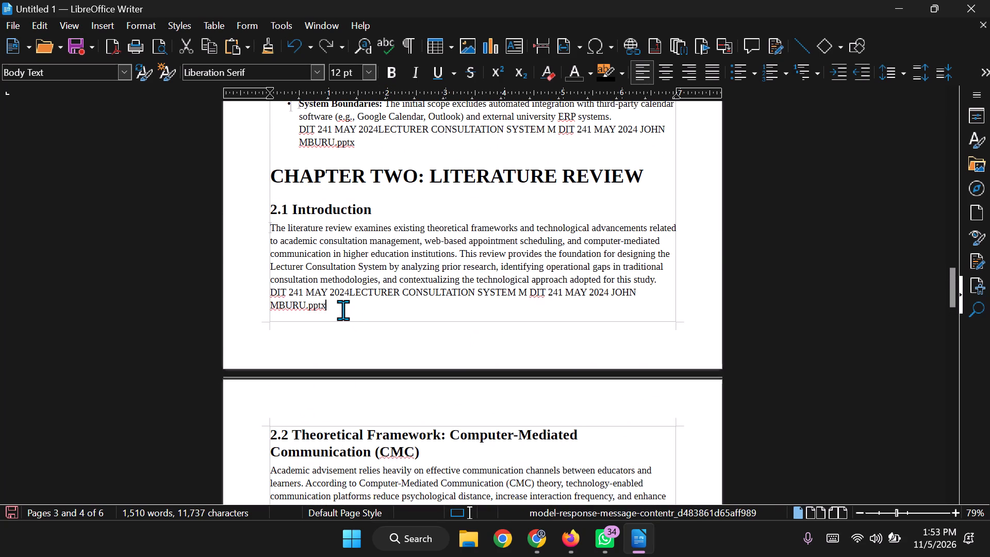
left_click_drag(343, 310, 268, 298)
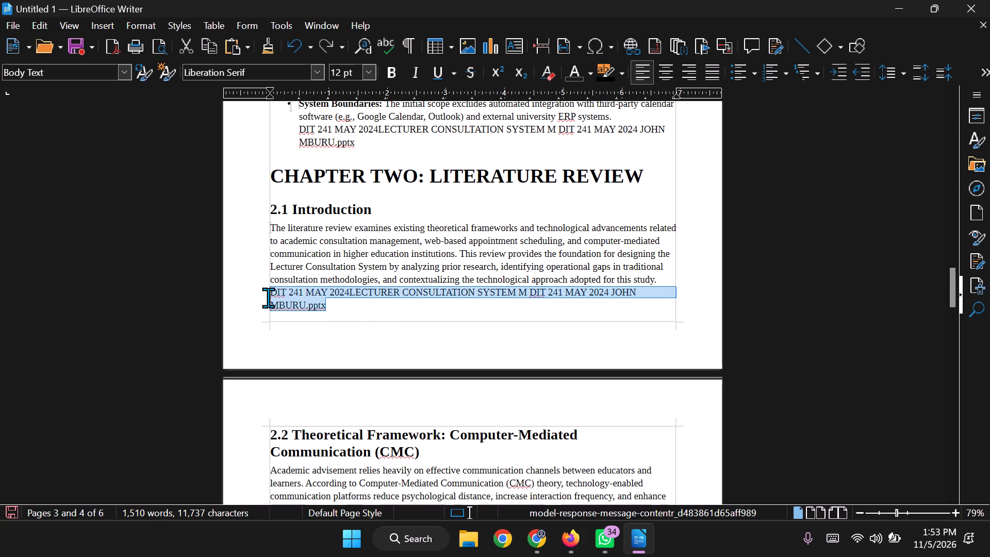
key("BackSpace")
Delete the stray .pptx citation text beneath the System Boundaries bullet in section 1.4.2.
scroll(352, 300, "up", 1)
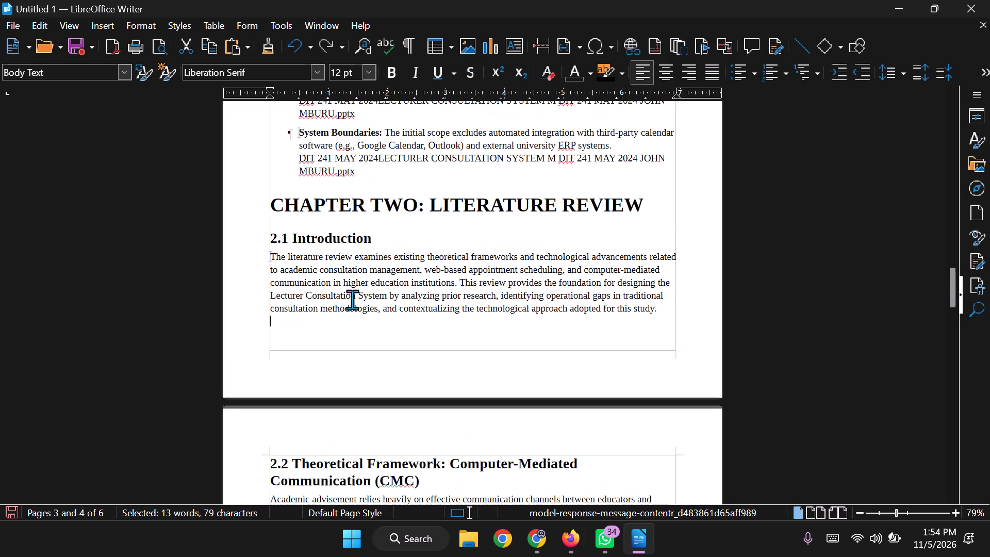
scroll(352, 300, "up", 2)
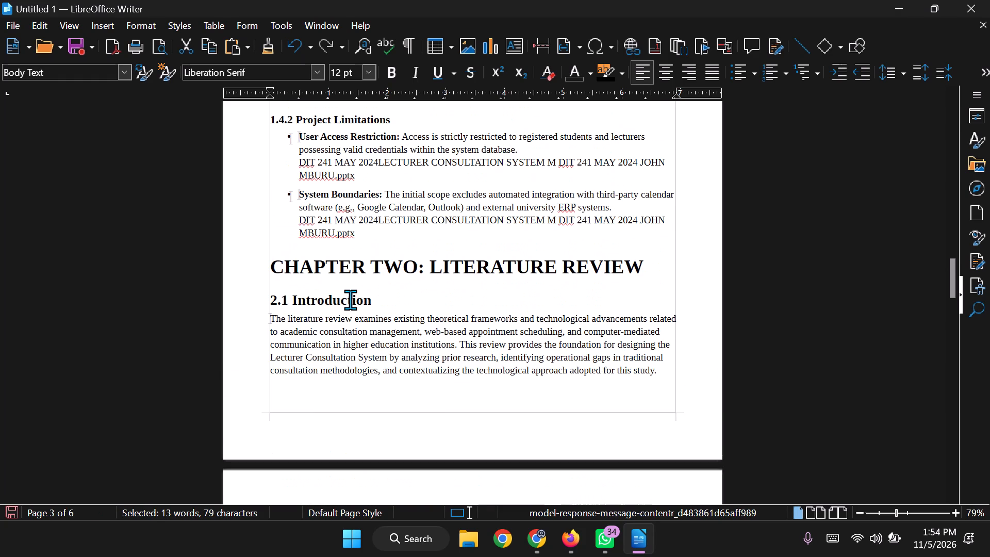
left_click(364, 236)
left_click_drag(364, 236, 294, 225)
key("BackSpace")
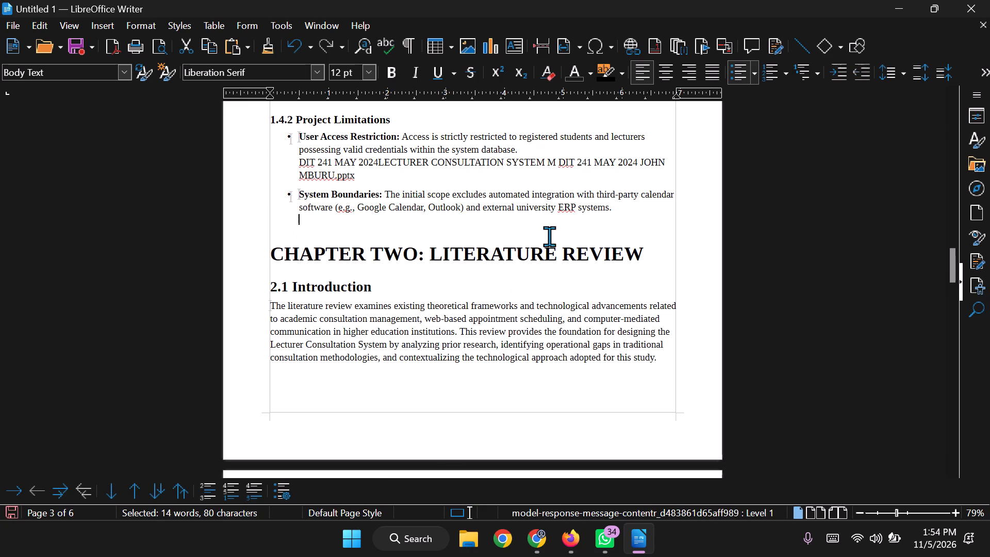
Check the spelling suggestions for the flagged abbreviation ERP in the System Boundaries bullet of section 1.4.2.
right_click(570, 209)
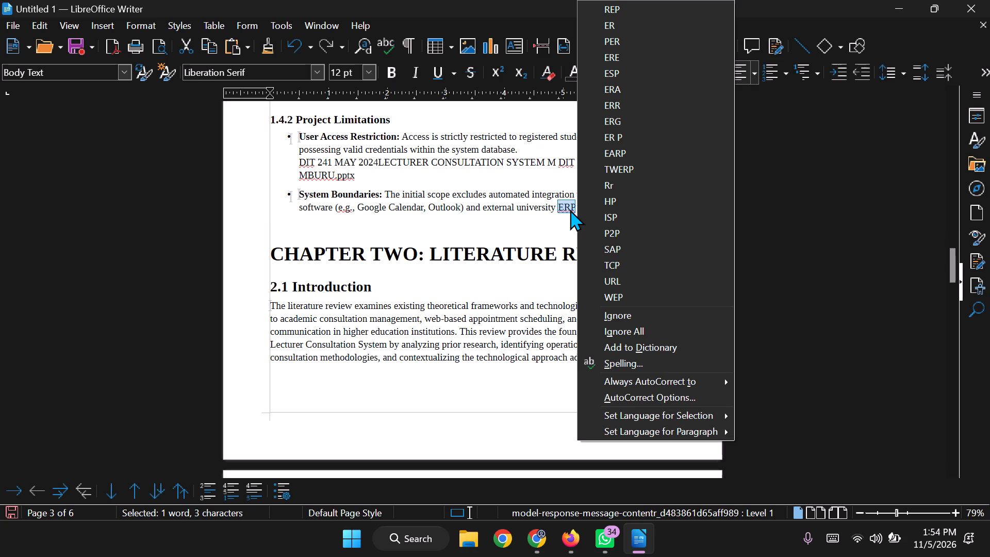
left_click(537, 226)
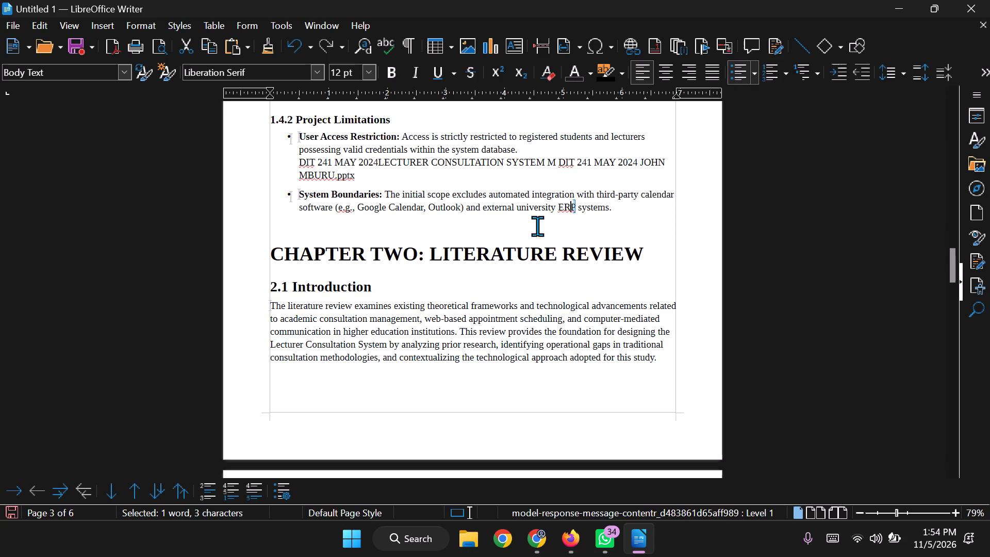
Delete the stray .pptx citation text and its leftover blank line beneath the User Access Restriction bullet in section 1.4.2.
scroll(541, 234, "up", 2)
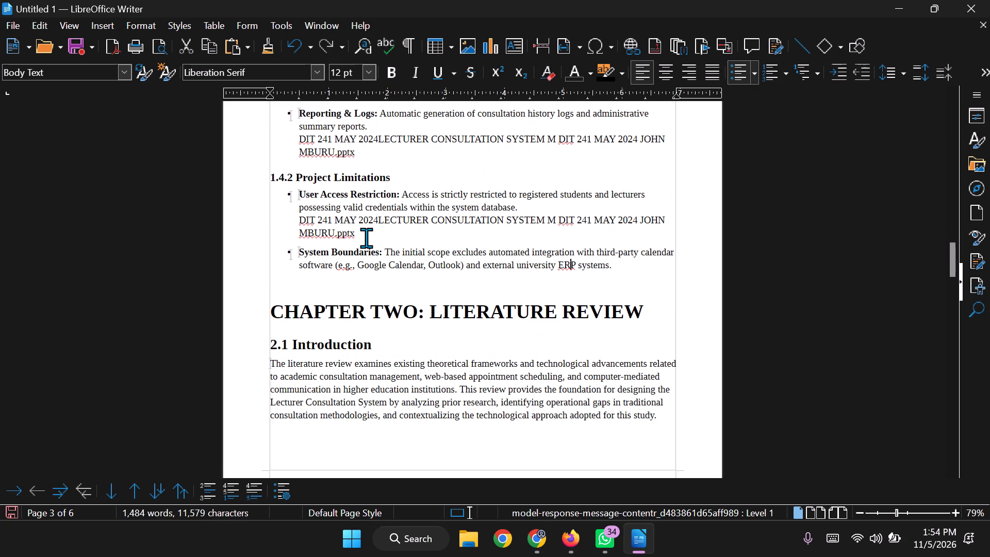
left_click(366, 237)
left_click_drag(366, 237, 291, 223)
key("BackSpace")
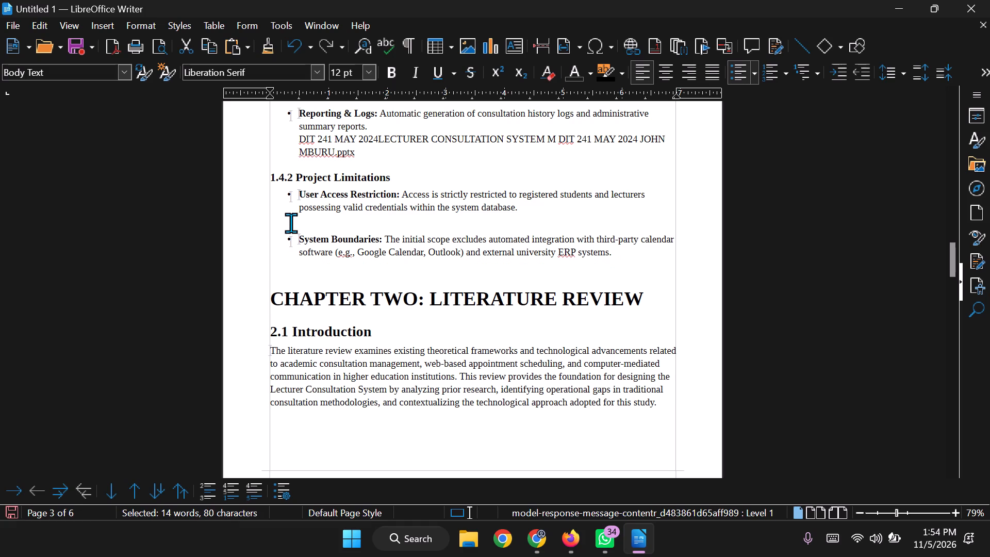
key("BackSpace")
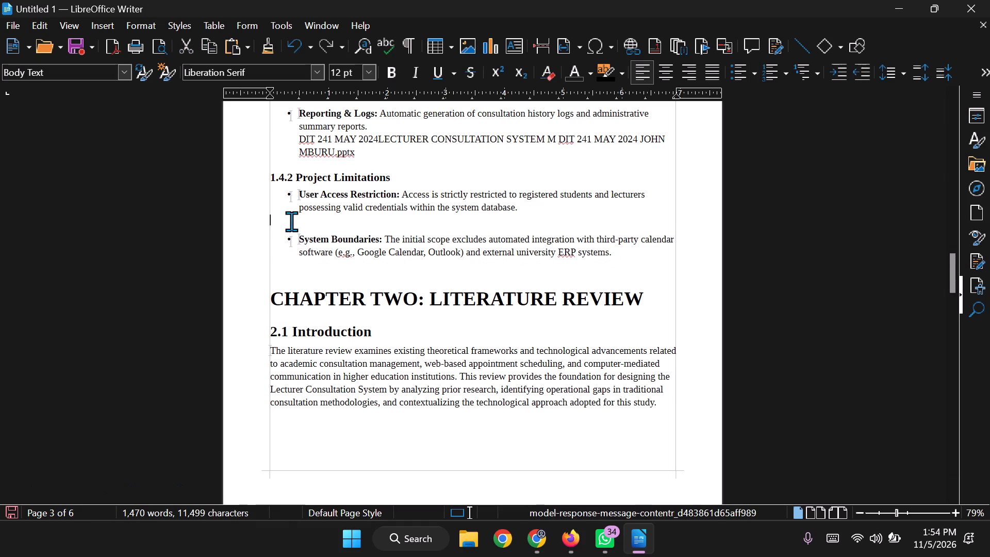
key("BackSpace")
Delete the stray .pptx citation text beneath the Reporting & Logs bullet in section 1.4.1.
scroll(366, 251, "up", 2)
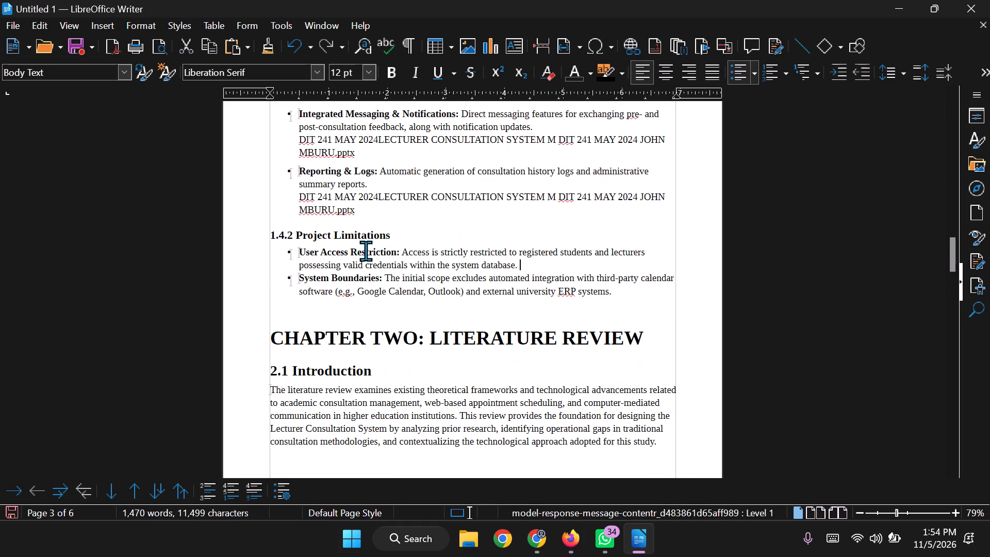
scroll(366, 251, "up", 1)
left_click(365, 245)
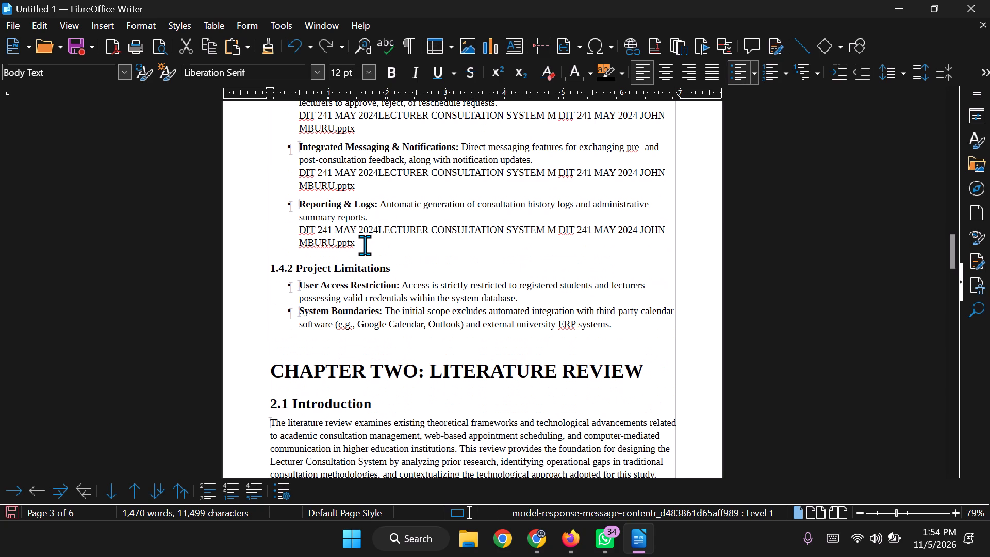
left_click_drag(365, 245, 295, 234)
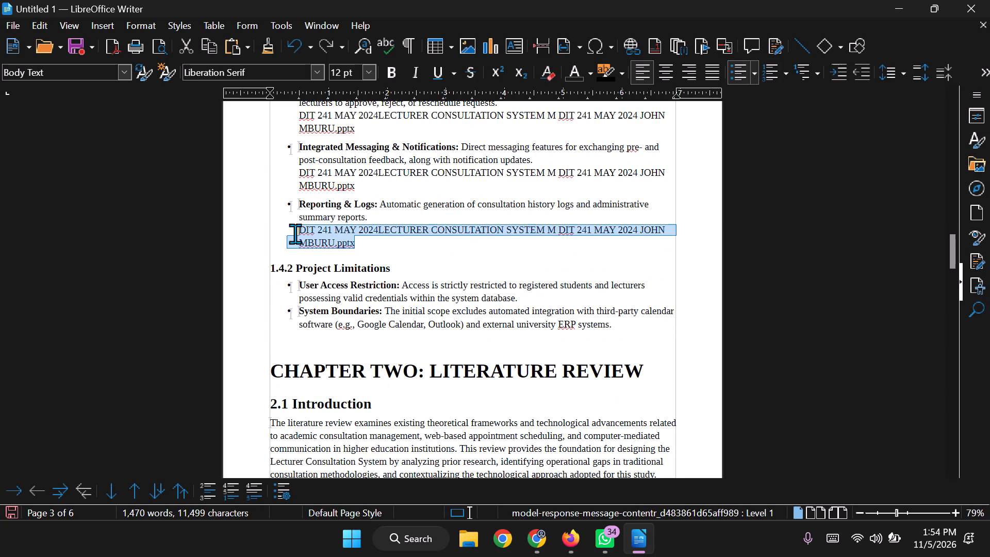
key("BackSpace")
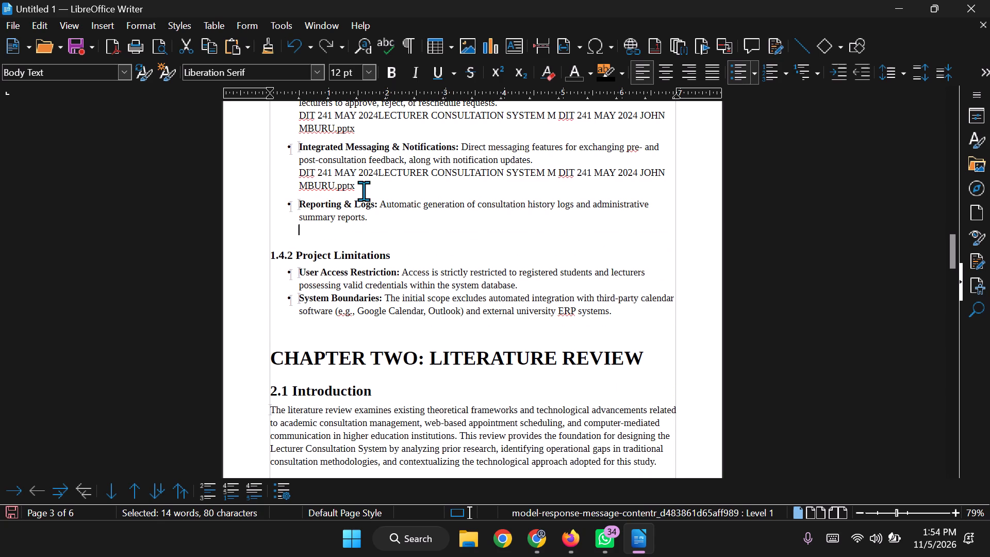
Delete the stray .pptx citation text beneath the Integrated Messaging & Notifications and Appointment Scheduling bullets in section 1.4.1.
left_click(364, 191)
left_click_drag(364, 191, 288, 174)
key("BackSpace")
scroll(329, 187, "up", 1)
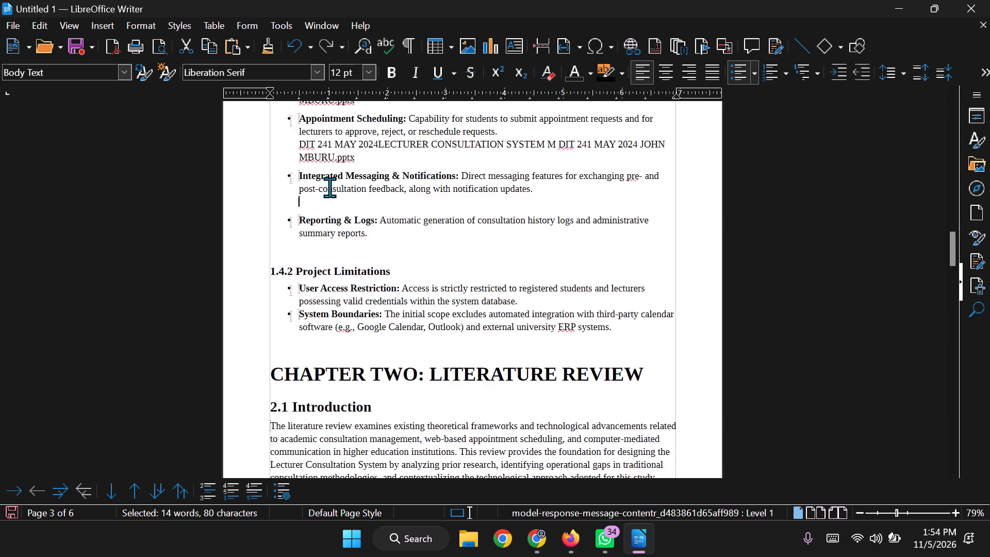
left_click(366, 159)
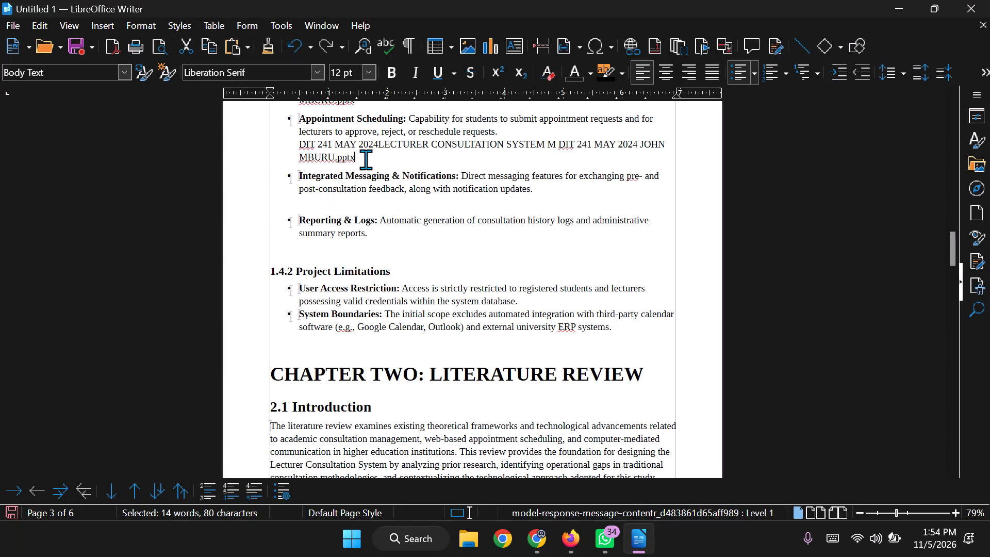
left_click_drag(367, 159, 290, 145)
key("BackSpace")
Remove the blank lines left beneath the Appointment Scheduling and Integrated Messaging & Notifications bullets in section 1.4.1.
scroll(339, 159, "up", 2)
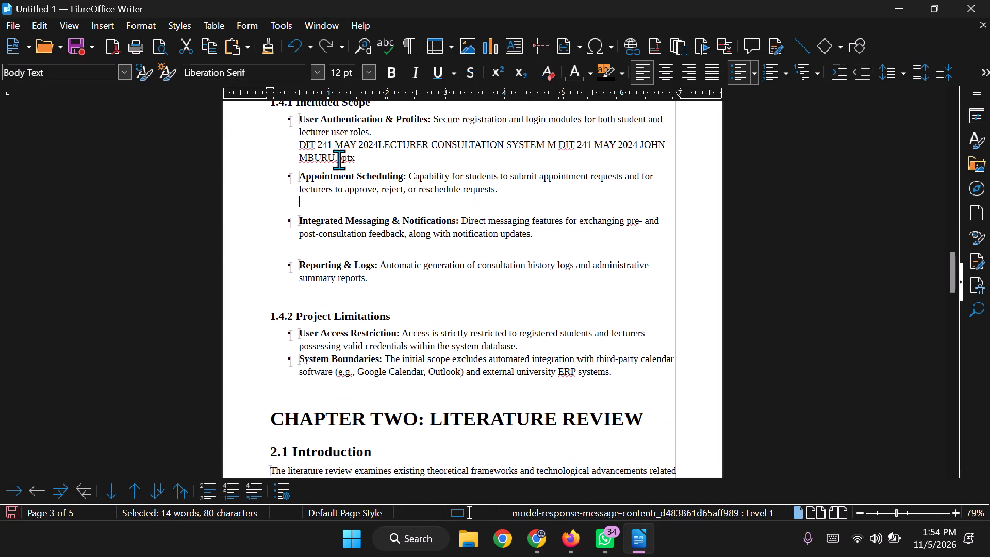
scroll(353, 182, "up", 1)
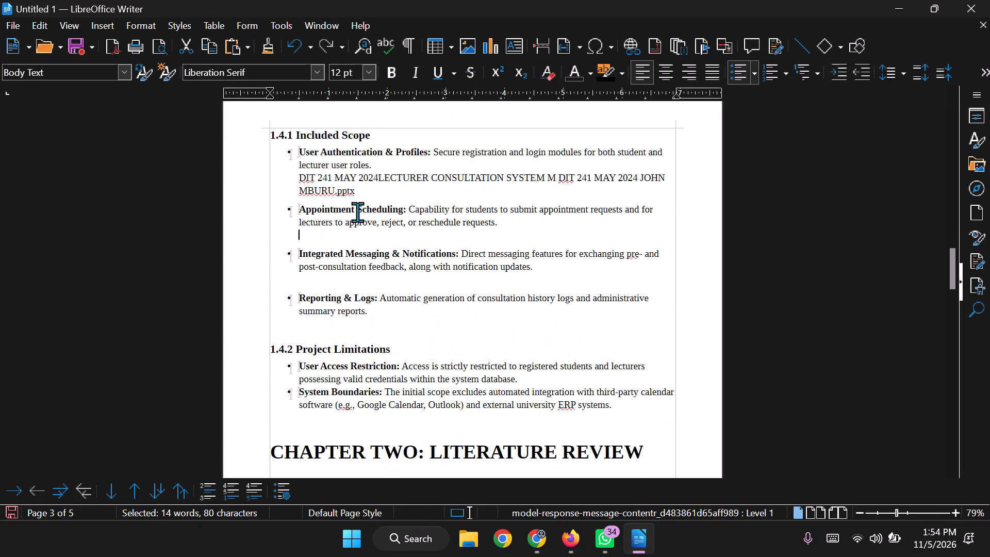
key("BackSpace")
left_click(307, 235)
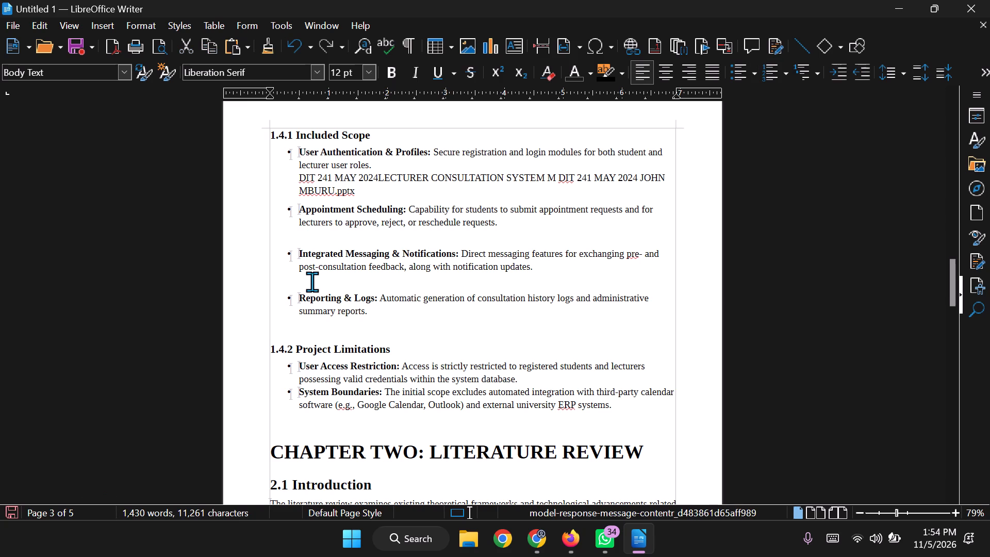
left_click(312, 282)
key("BackSpace")
key("BackSpace")
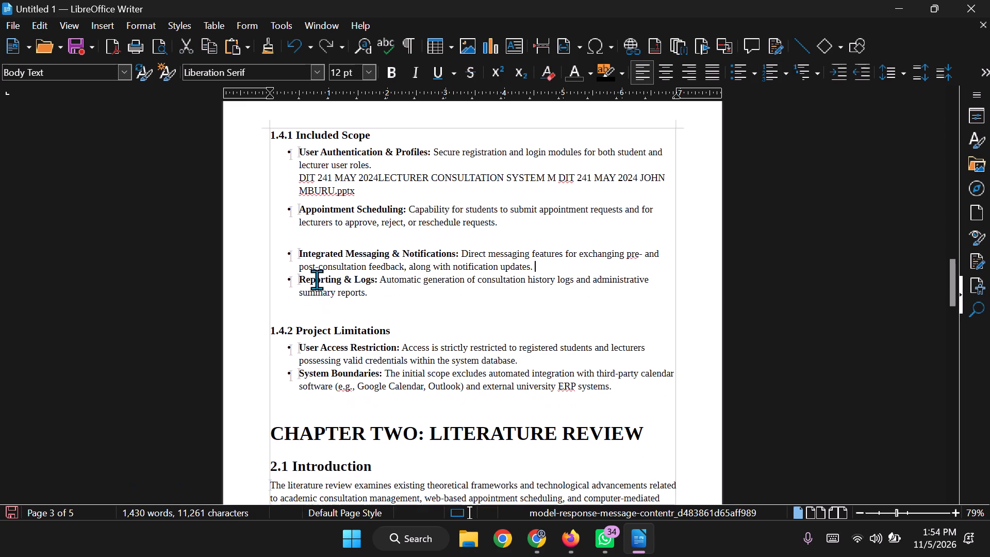
left_click(298, 237)
key("BackSpace")
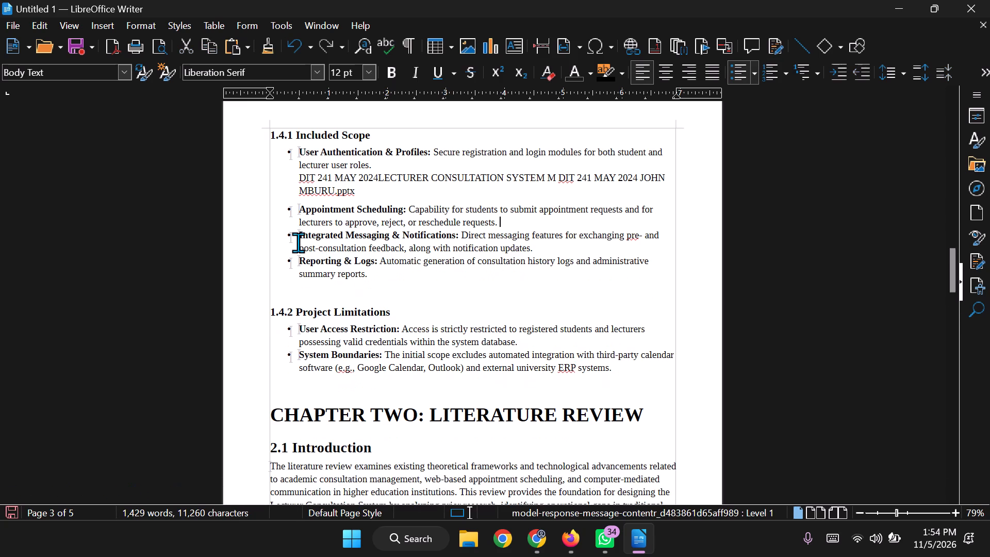
Delete the stray .pptx citation text and its leftover blank line beneath the User Authentication & Profiles bullet in section 1.4.1.
scroll(355, 247, "up", 1)
left_click(361, 217)
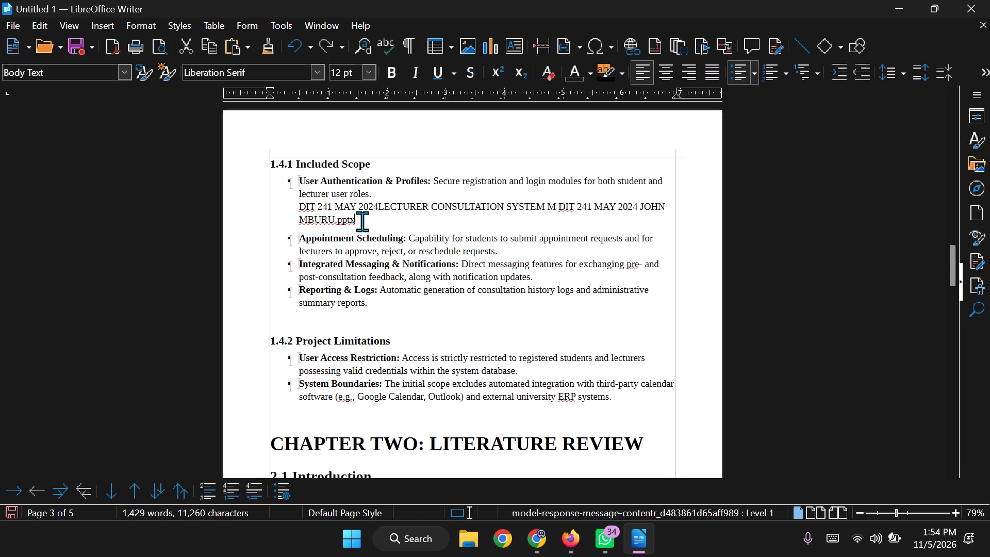
left_click_drag(362, 221, 291, 210)
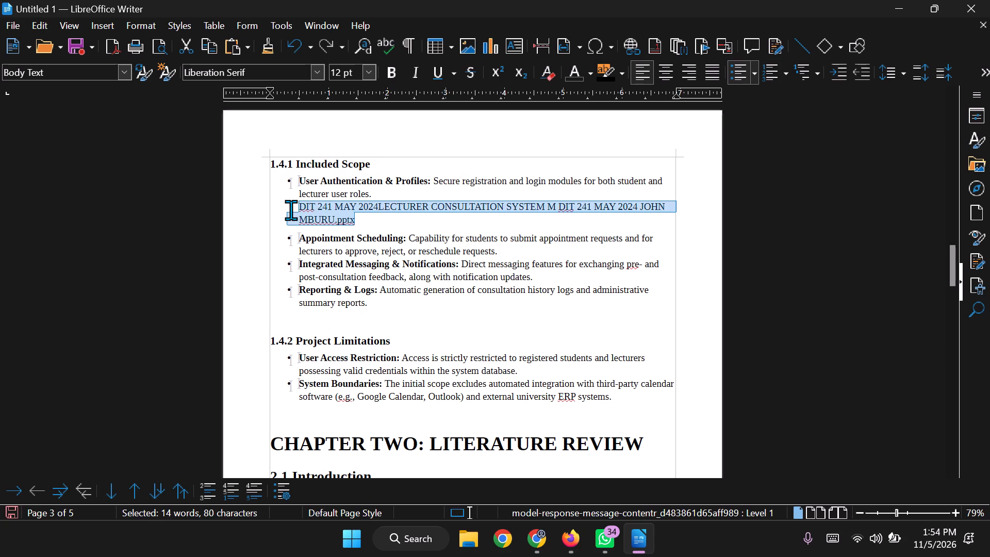
key("BackSpace")
key("BackSpace")
key("BackSpace")
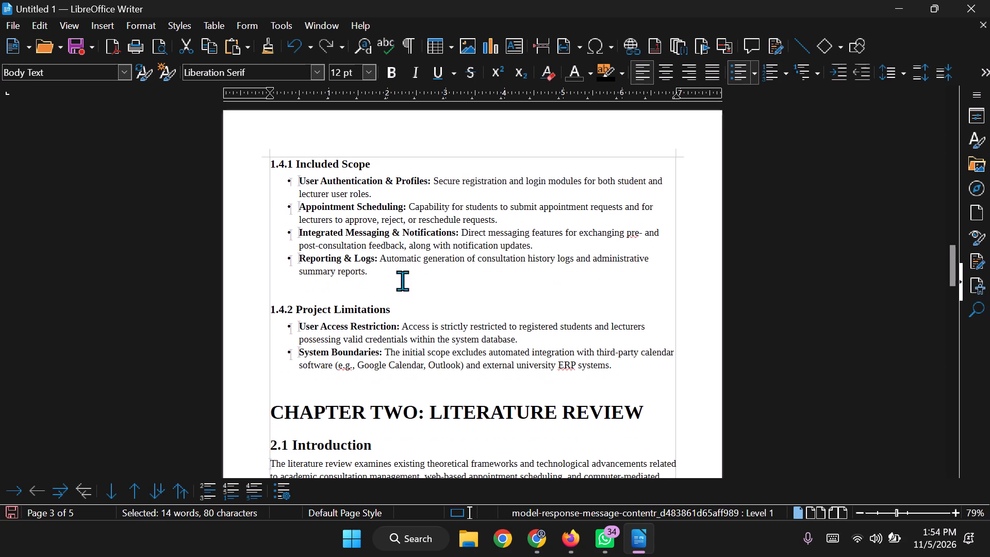
Ignore the flagged spelling of "e.g." in the System Boundaries bullet of section 1.4.2.
scroll(416, 293, "up", 2)
scroll(416, 293, "down", 2)
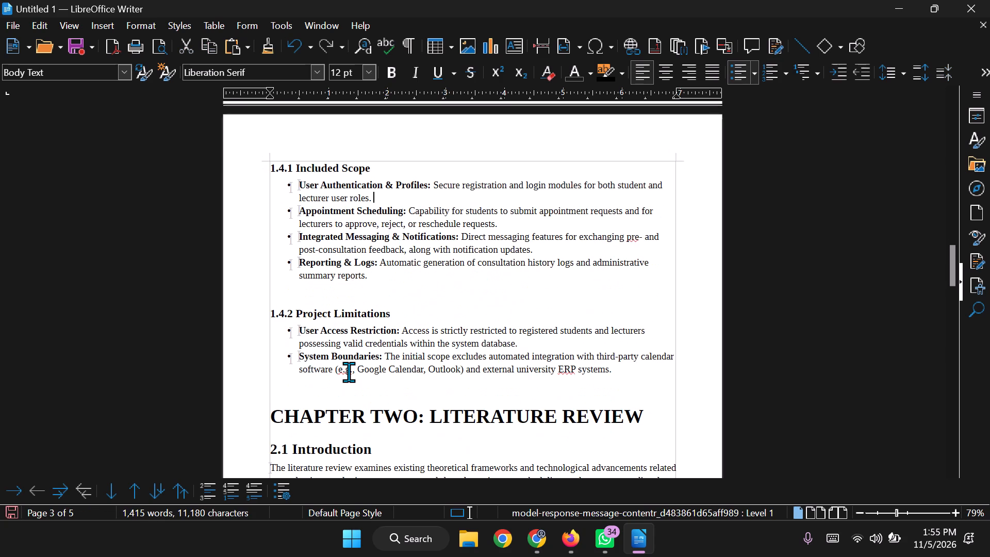
left_click(349, 373)
right_click(343, 375)
left_click(350, 390)
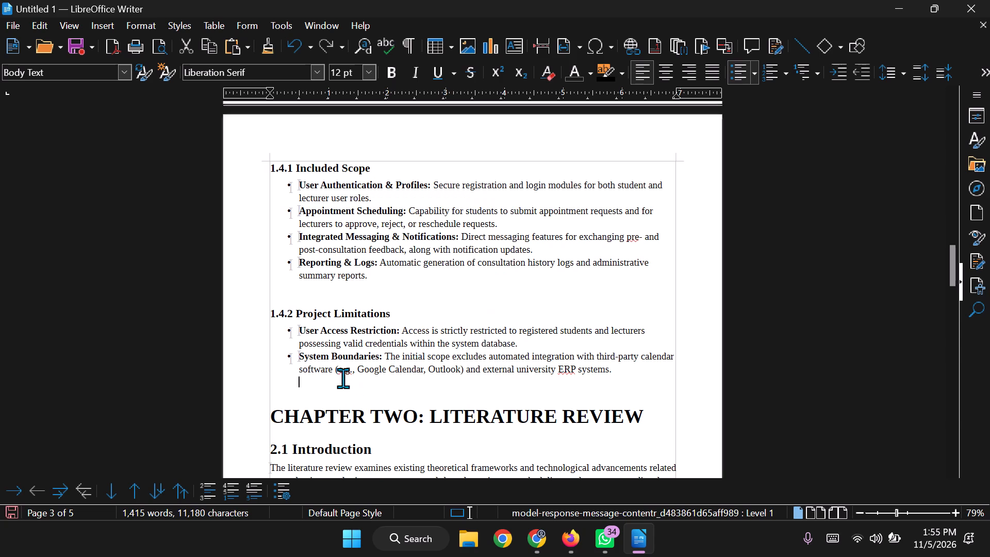
left_click(343, 370)
right_click(348, 371)
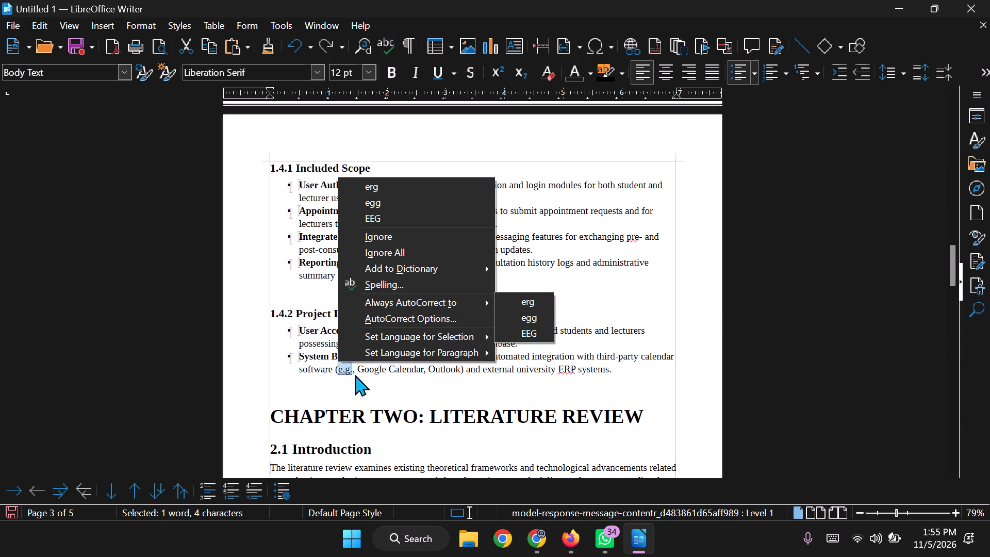
left_click(383, 238)
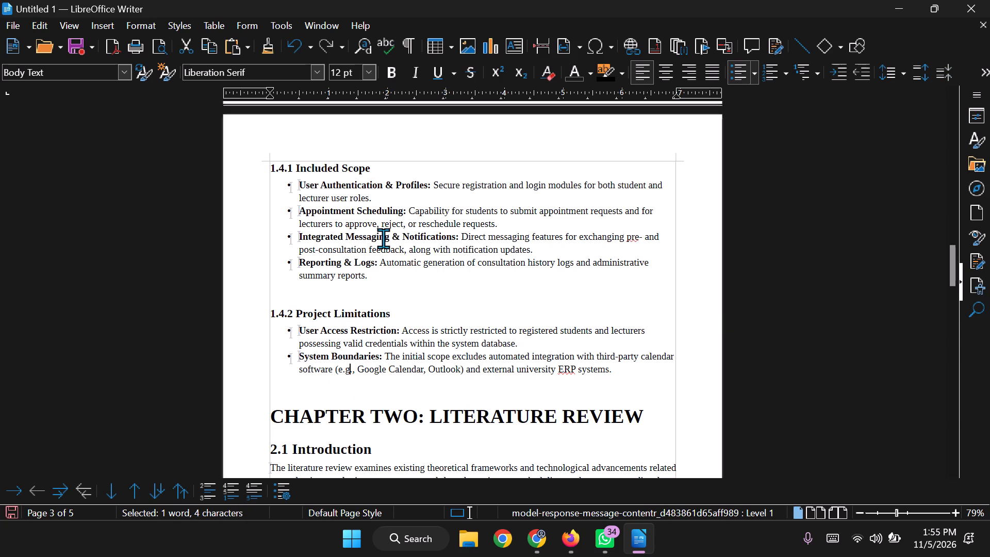
Delete the stray .pptx citation text beneath the introductory sentence of section 1.4 Project Scope.
scroll(409, 340, "up", 7)
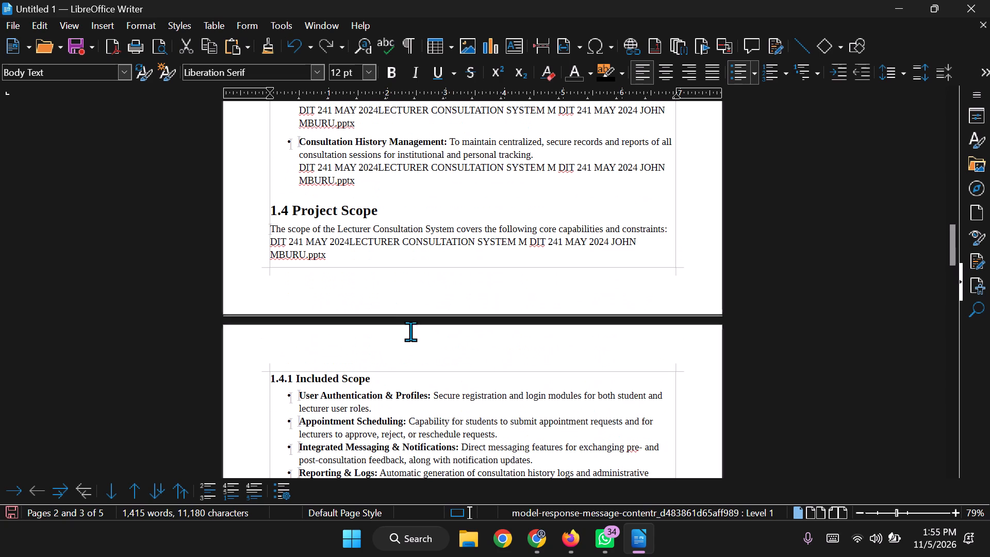
left_click(334, 258)
left_click_drag(334, 258, 256, 246)
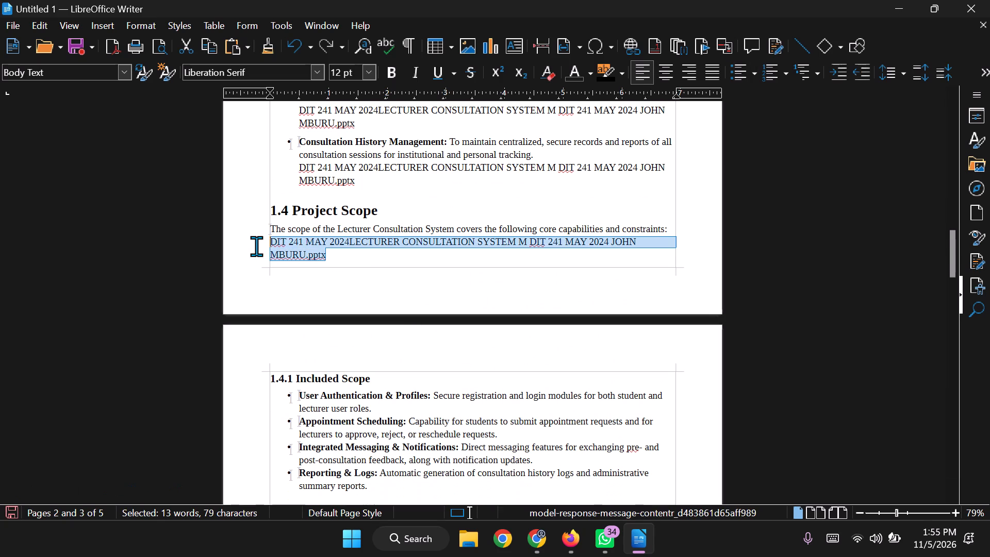
key("BackSpace")
Delete the stray .pptx citation text and its leftover blank line beneath the Consultation History Management bullet in section 1.3.2.
scroll(367, 274, "up", 2)
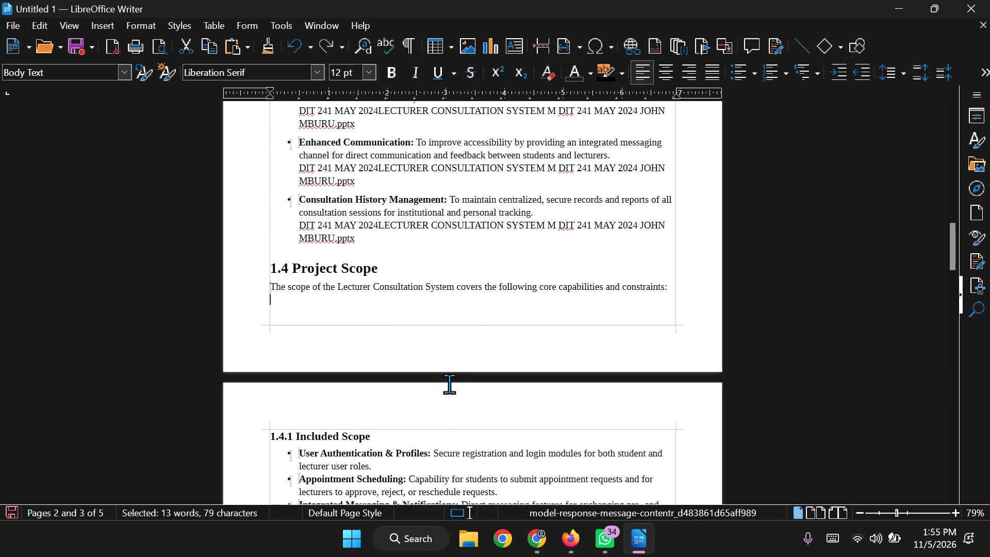
scroll(449, 384, "up", 1)
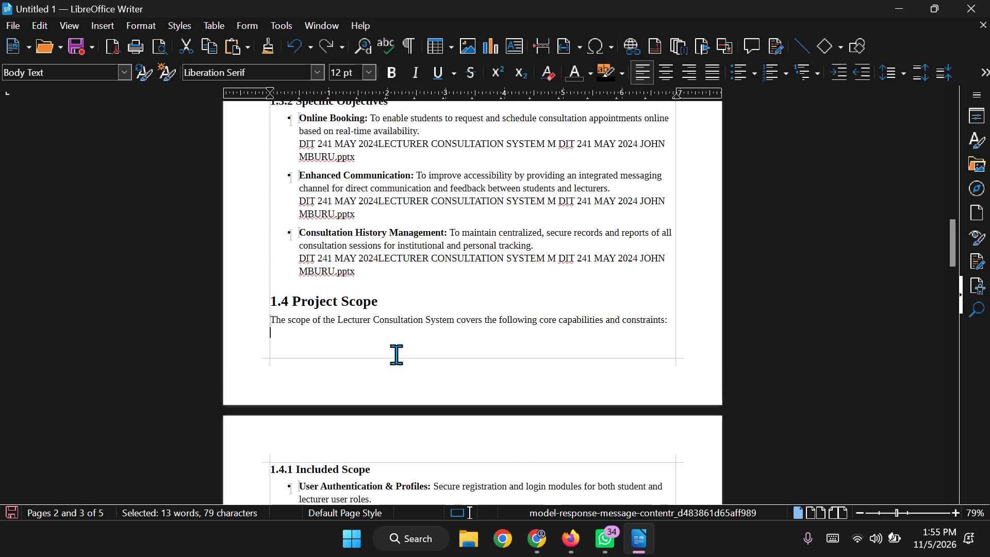
left_click(360, 277)
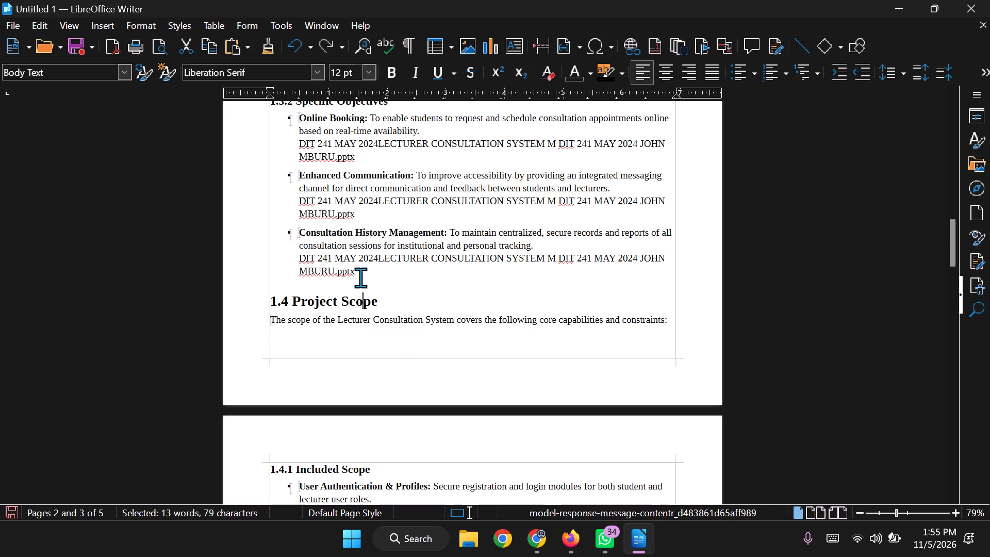
left_click(365, 272)
left_click_drag(365, 272, 287, 260)
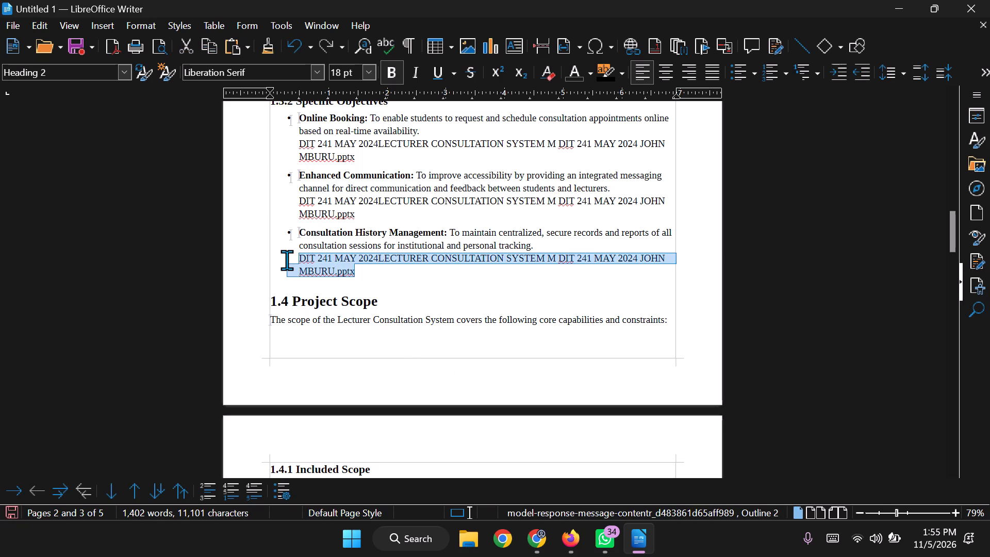
key("BackSpace")
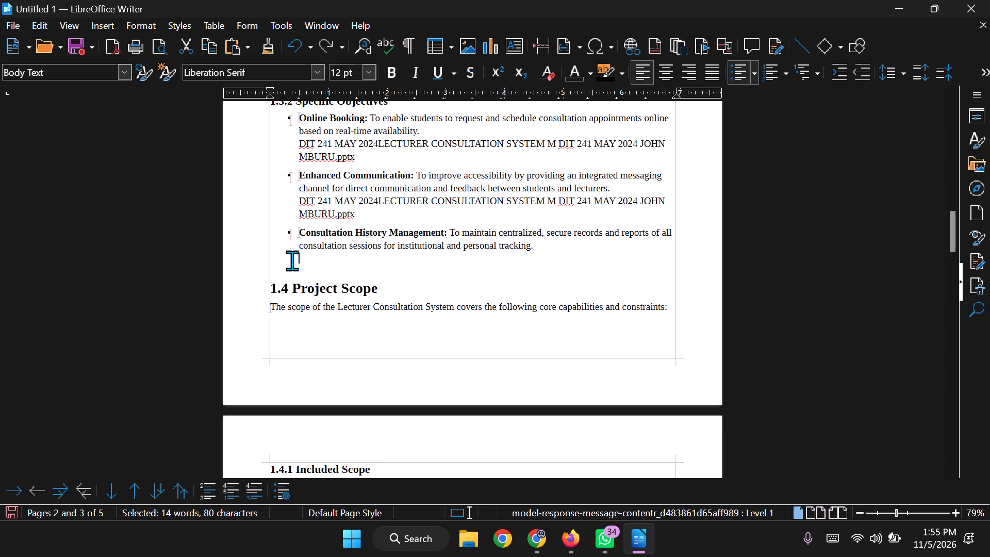
key("BackSpace")
key("BackSpace")
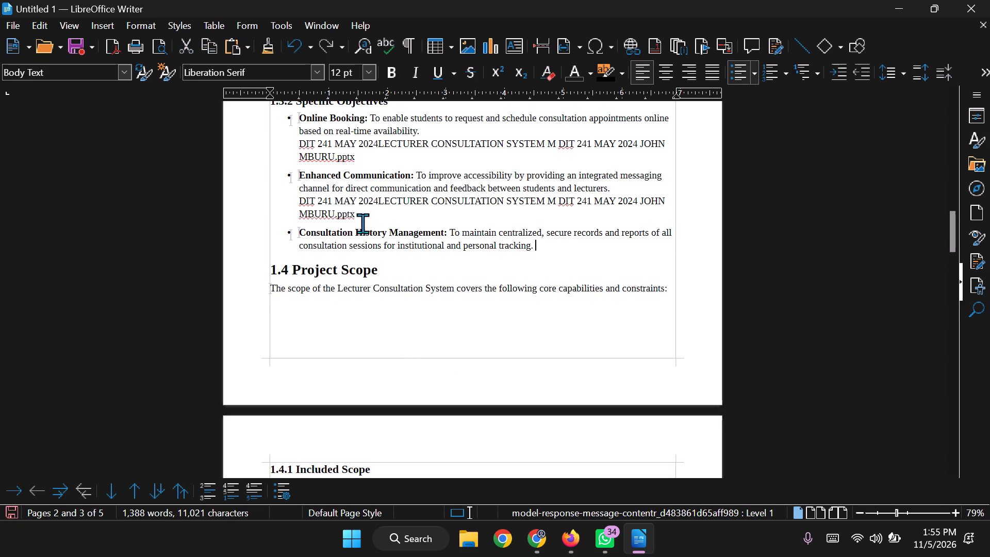
Delete the stray .pptx citation text and its leftover blank line beneath the Enhanced Communication bullet in section 1.3.2.
left_click(364, 221)
left_click(361, 213)
left_click_drag(361, 213, 317, 212)
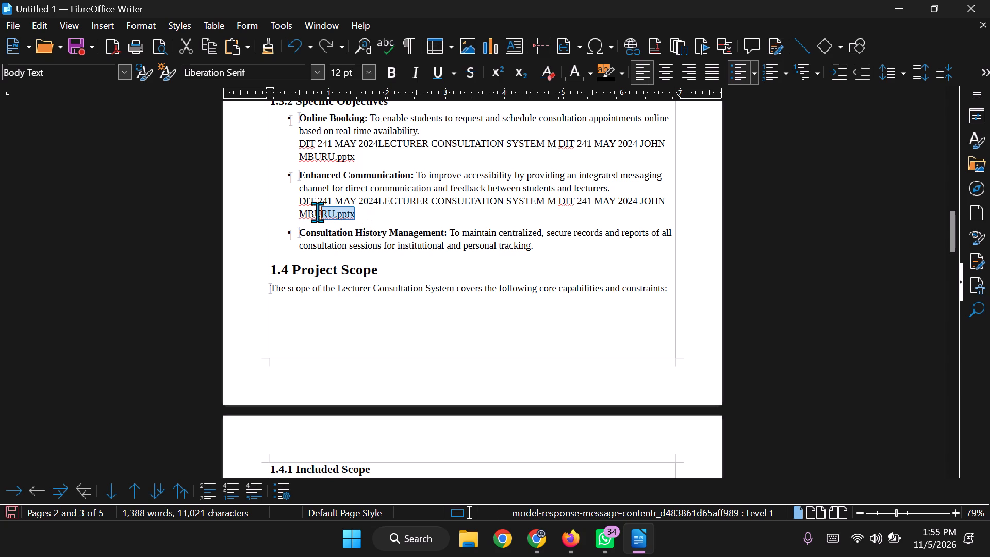
left_click_drag(317, 212, 288, 201)
key("BackSpace")
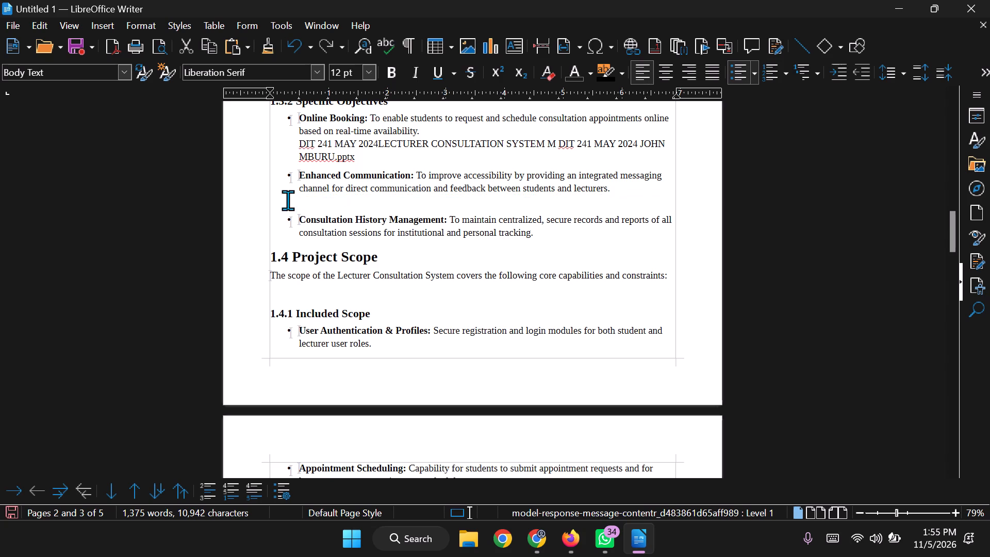
key("BackSpace")
key("BackSpace")
key("BackSpace")
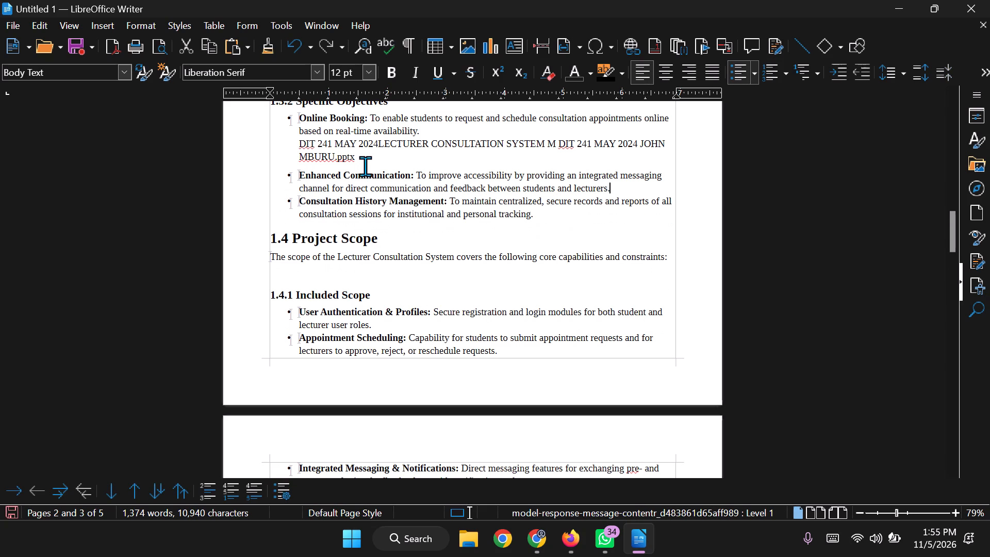
Delete the stray .pptx citation text and its leftover blank line beneath the Online Booking bullet in section 1.3.2.
left_click(368, 159)
left_click_drag(368, 159, 292, 144)
key("BackSpace")
key("BackSpace")
key("BackSpace")
Delete the stray .pptx citation text and its leftover blank line beneath the paragraph of section 1.3.1 General Objective.
scroll(329, 168, "up", 1)
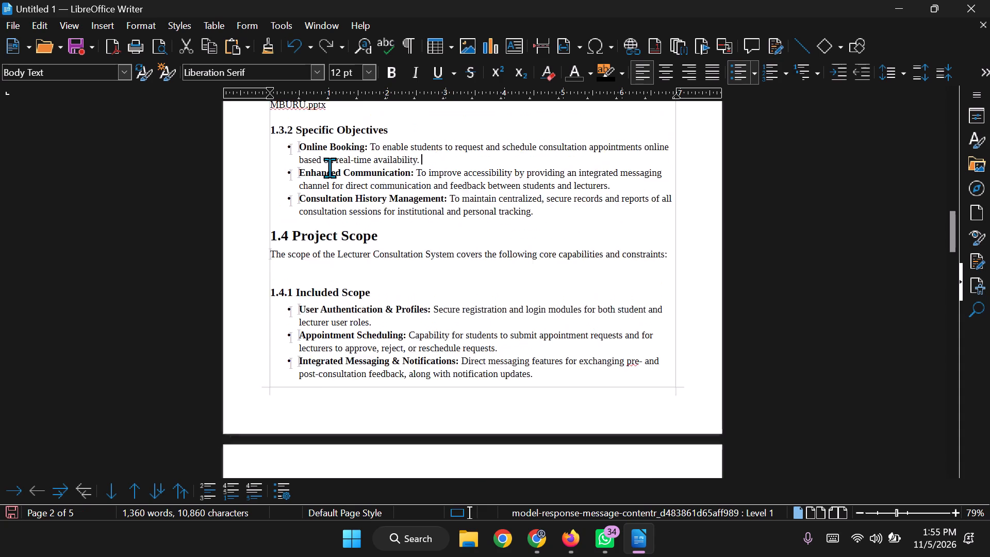
scroll(329, 168, "up", 3)
left_click(339, 198)
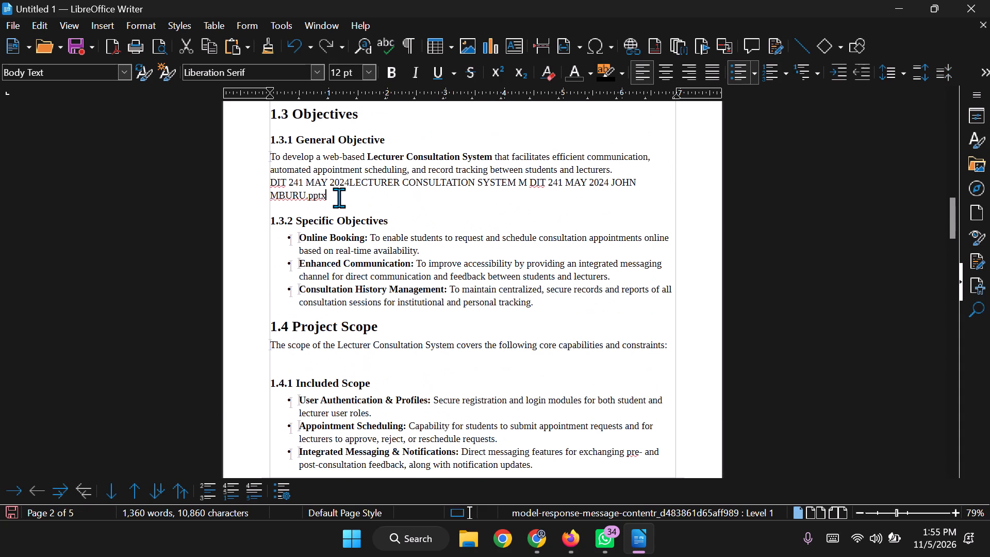
left_click_drag(339, 198, 274, 183)
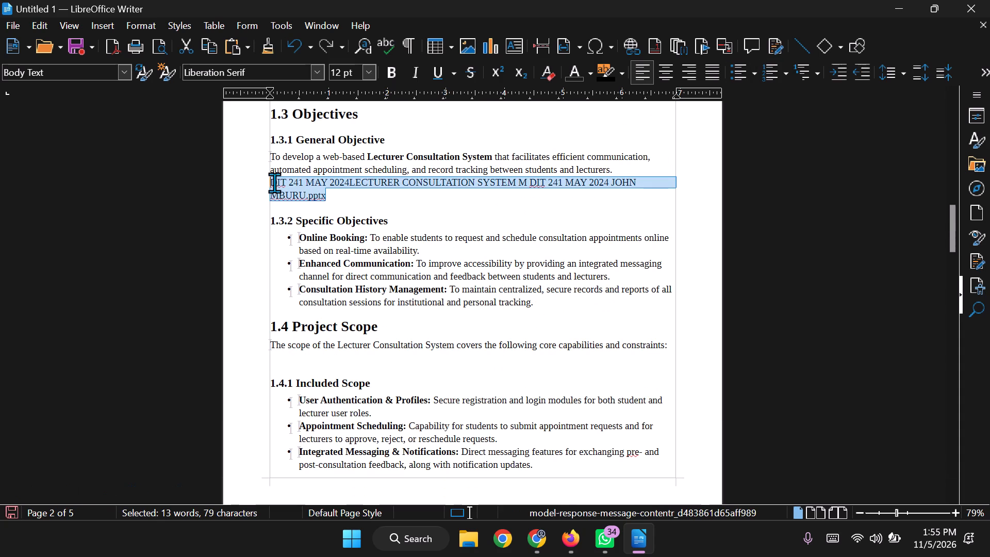
key("BackSpace")
key("BackSpace")
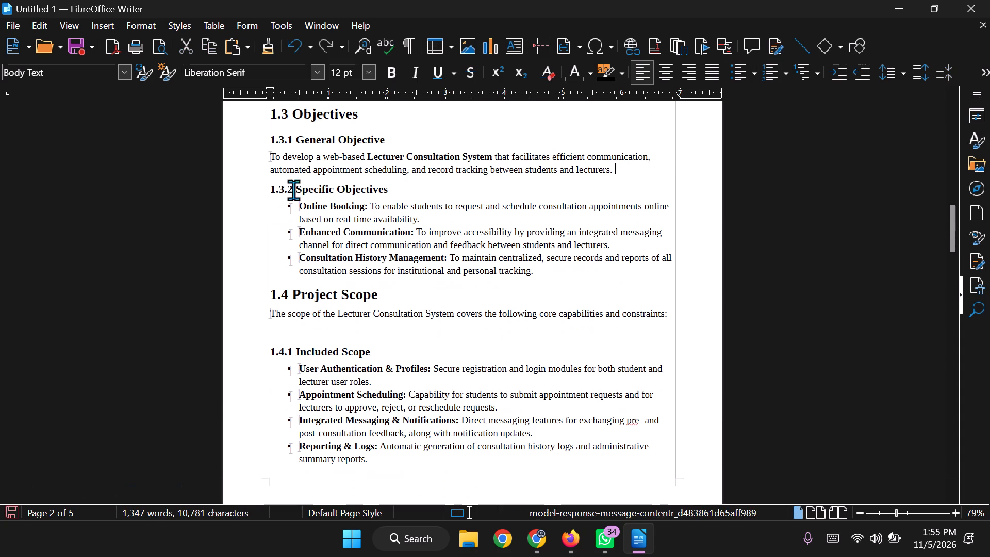
Delete the stray .pptx citation text and its leftover blank line beneath the closing paragraph of section 1.2, just above 1.3 Objectives.
scroll(374, 219, "up", 4)
left_click(337, 210)
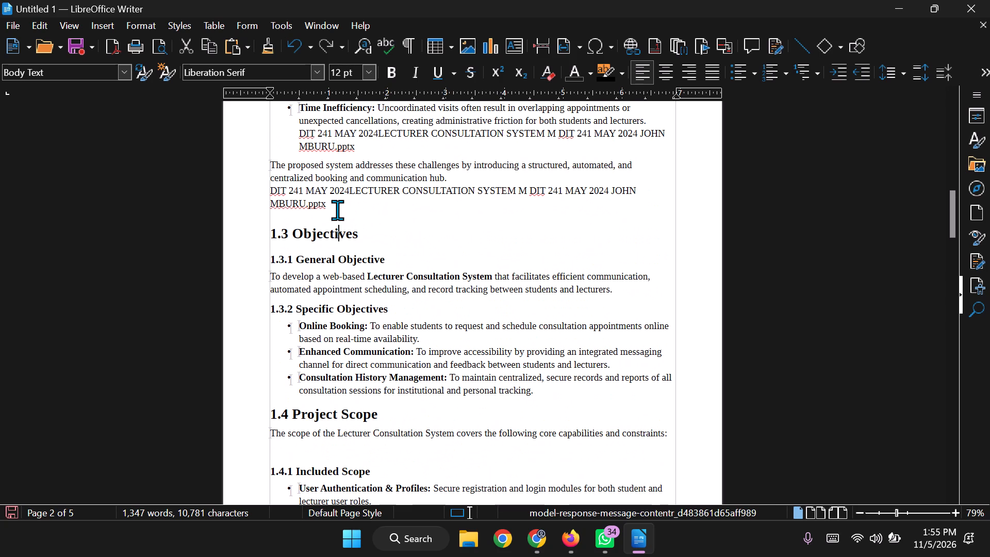
left_click(337, 203)
left_click_drag(337, 203, 259, 192)
key("BackSpace")
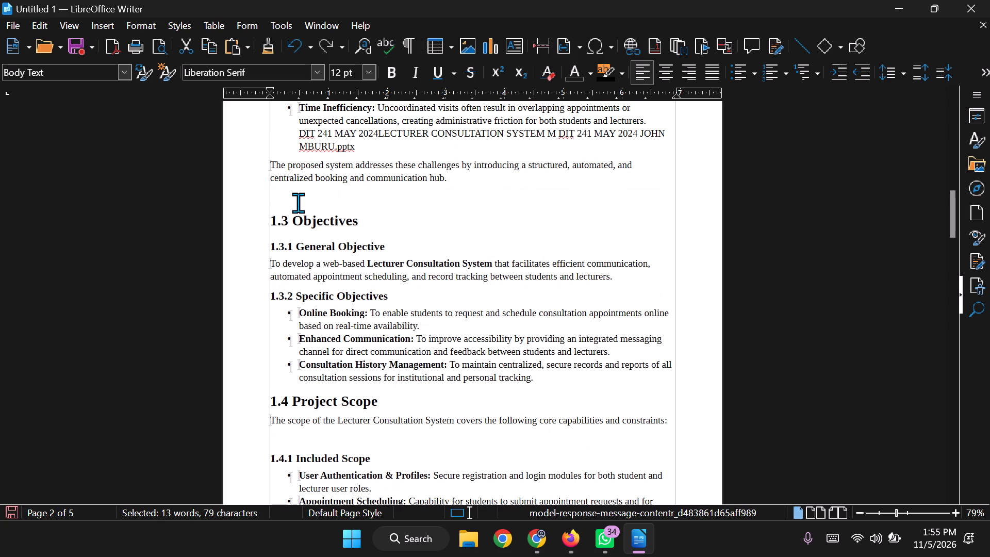
key("BackSpace")
Delete the stray .pptx citation text and its leftover blank line beneath the Time Inefficiency bullet in section 1.2.
scroll(376, 219, "up", 2)
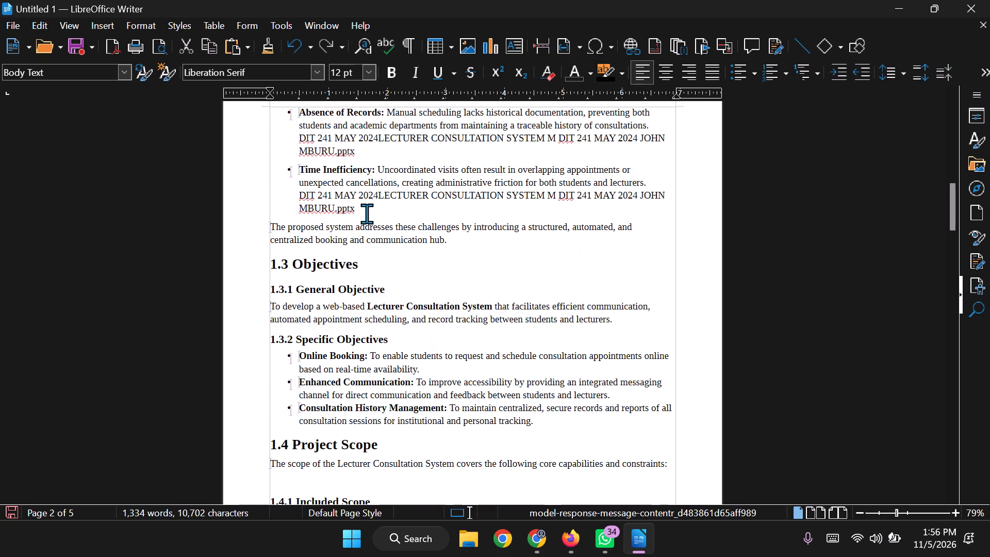
left_click(367, 214)
left_click_drag(367, 212, 294, 199)
key("BackSpace")
key("BackSpace")
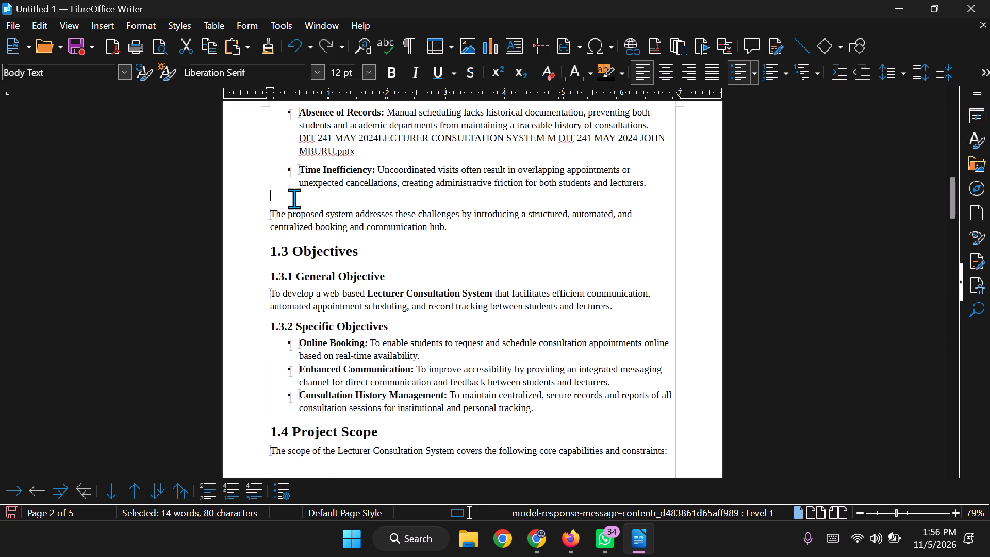
key("BackSpace")
Delete the stray .pptx citation text and its leftover blank line beneath the Absence of Records bullet in section 1.2.
left_click(360, 154)
left_click_drag(360, 154, 303, 147)
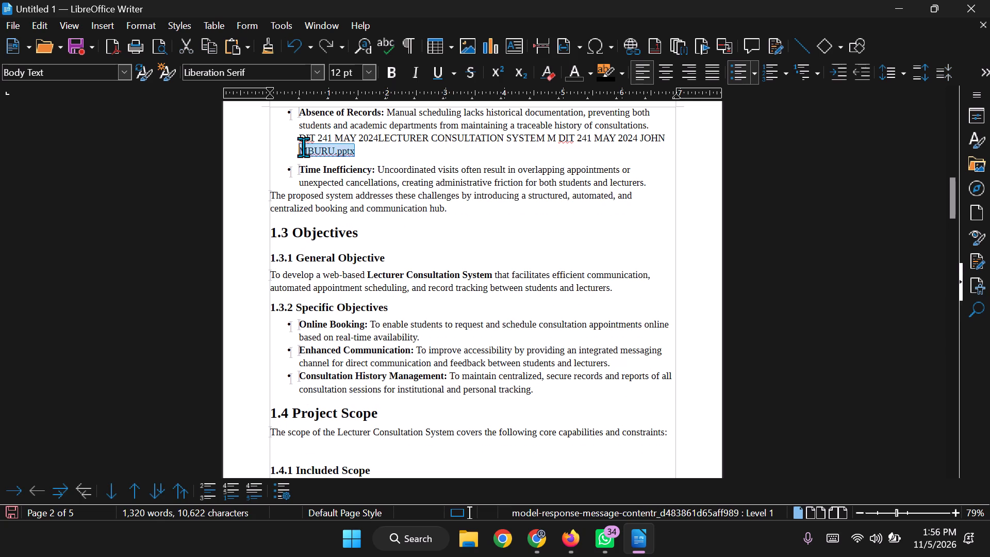
left_click_drag(303, 147, 296, 141)
key("BackSpace")
key("BackSpace")
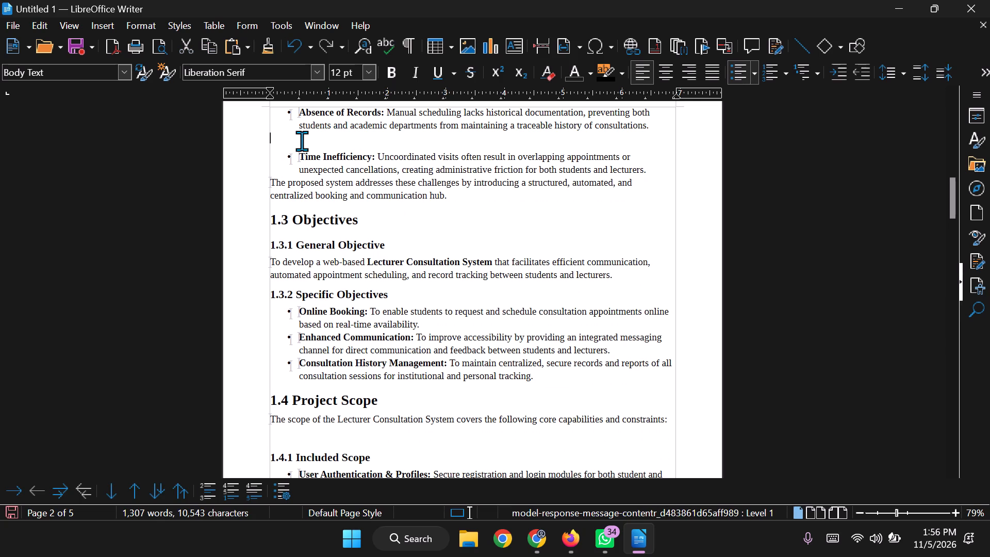
key("BackSpace")
Delete the stray .pptx citation text and its leftover blank line beneath the Office Location & Scheduling Bottlenecks bullet in section 1.2.
scroll(351, 192, "up", 7)
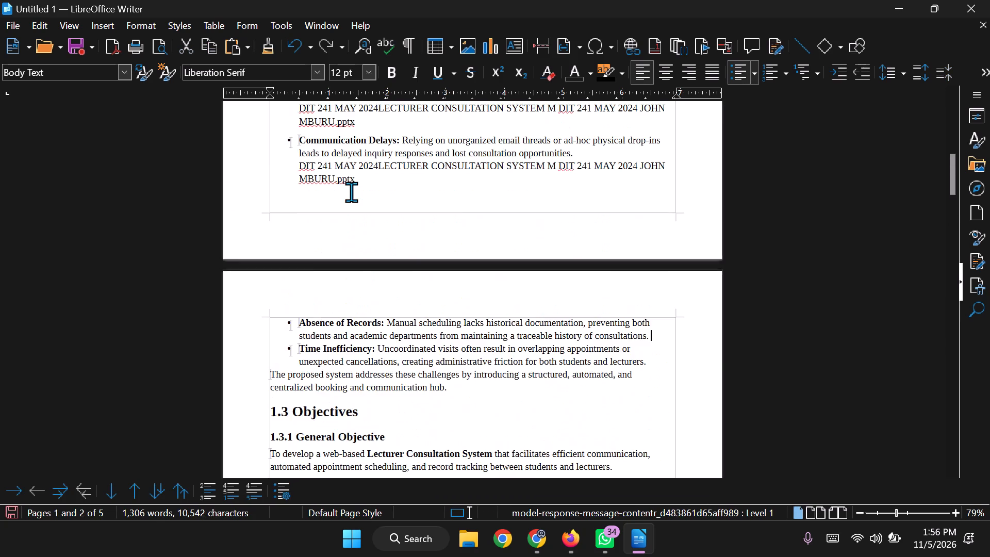
scroll(351, 192, "up", 4)
scroll(351, 192, "down", 1)
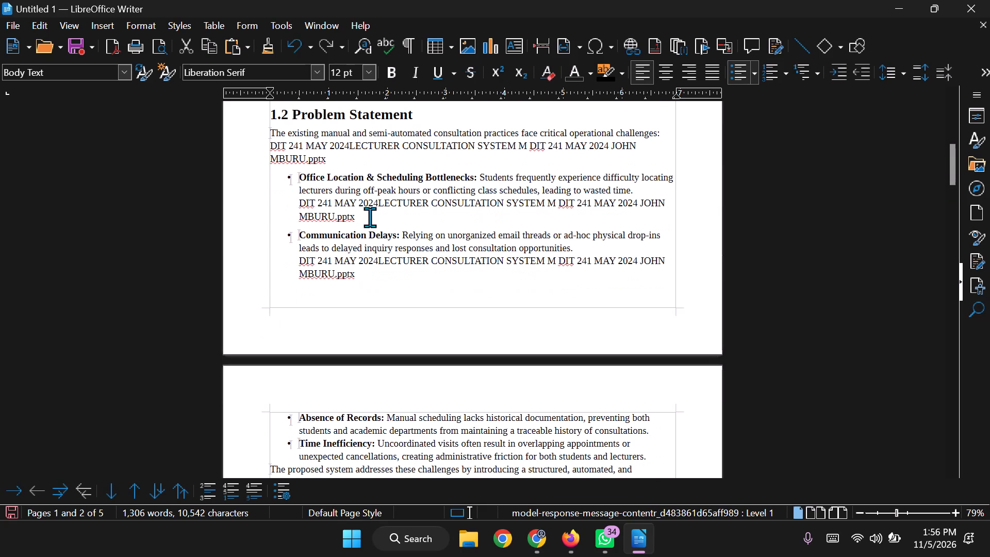
left_click(367, 218)
left_click_drag(367, 218, 294, 203)
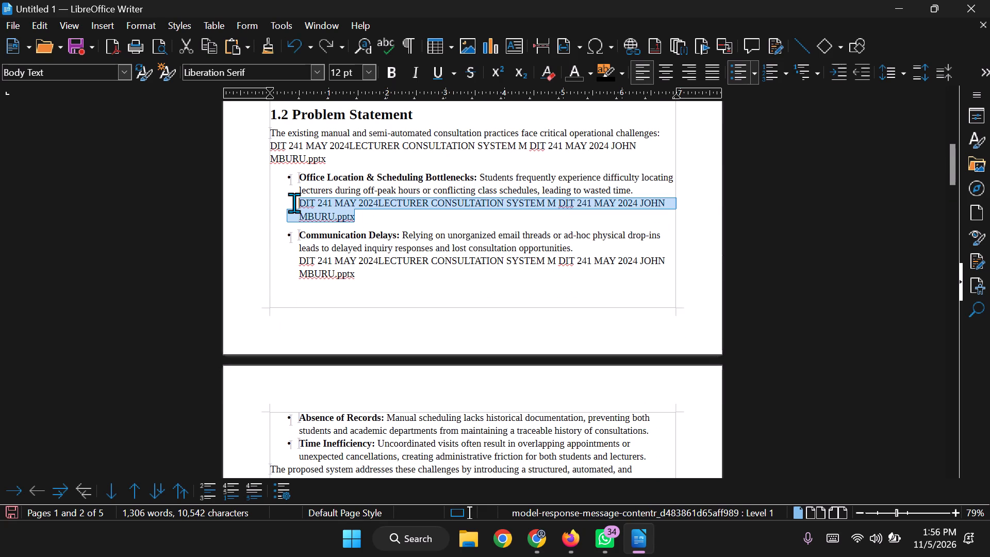
key("BackSpace")
key("BackSpace")
key("BackSpace")
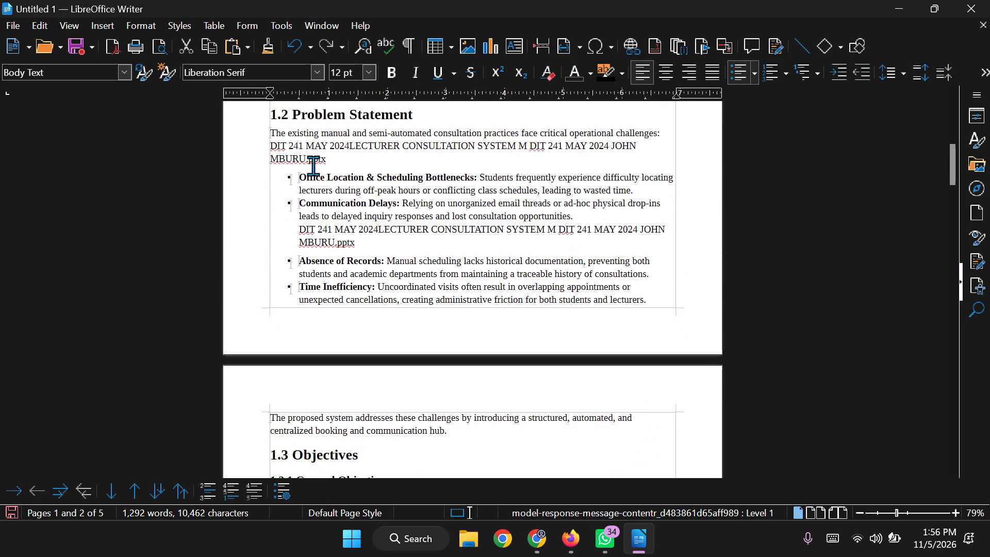
Delete the stray .pptx citation text and its leftover blank line beneath the introductory sentence of section 1.2 Problem Statement.
left_click(339, 162)
left_click_drag(339, 162, 281, 151)
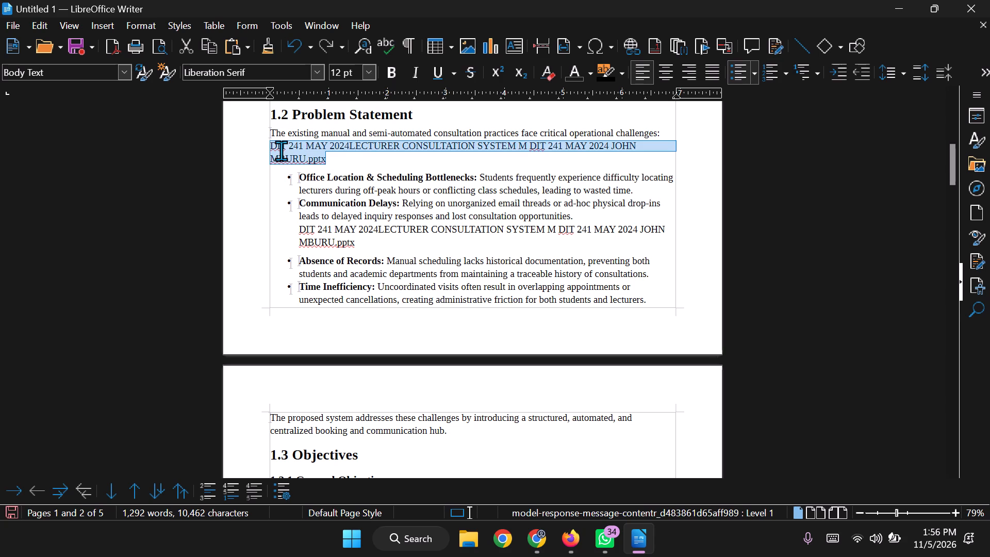
key("BackSpace")
key("BackSpace")
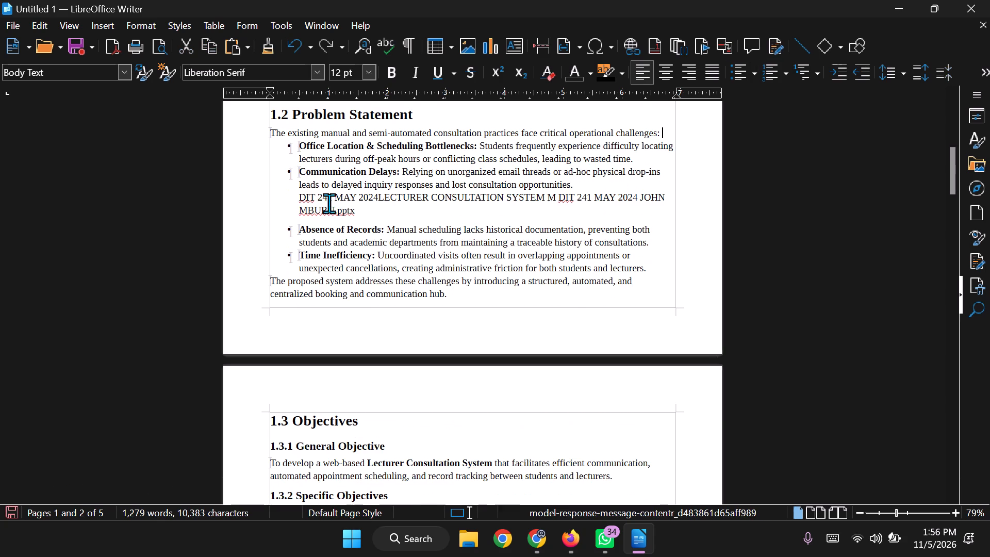
Delete the stray .pptx citation text and its leftover blank line beneath the Communication Delays bullet in section 1.2.
scroll(329, 203, "up", 2)
left_click(357, 268)
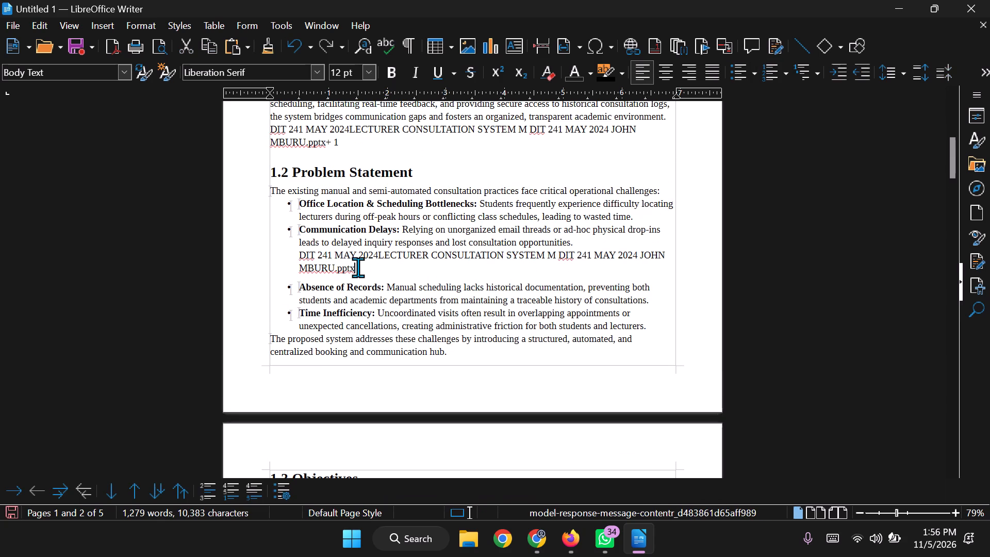
left_click_drag(358, 267, 293, 250)
key("BackSpace")
key("BackSpace")
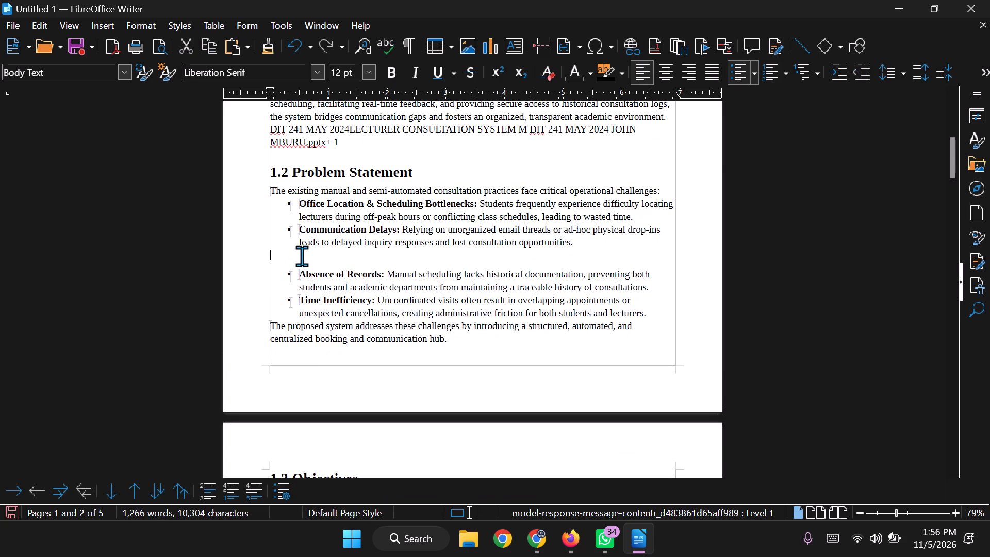
key("BackSpace")
Delete the stray ".pptx+ 1" citation text and its leftover blank line beneath the last paragraph of section 1.1.
scroll(403, 320, "up", 5)
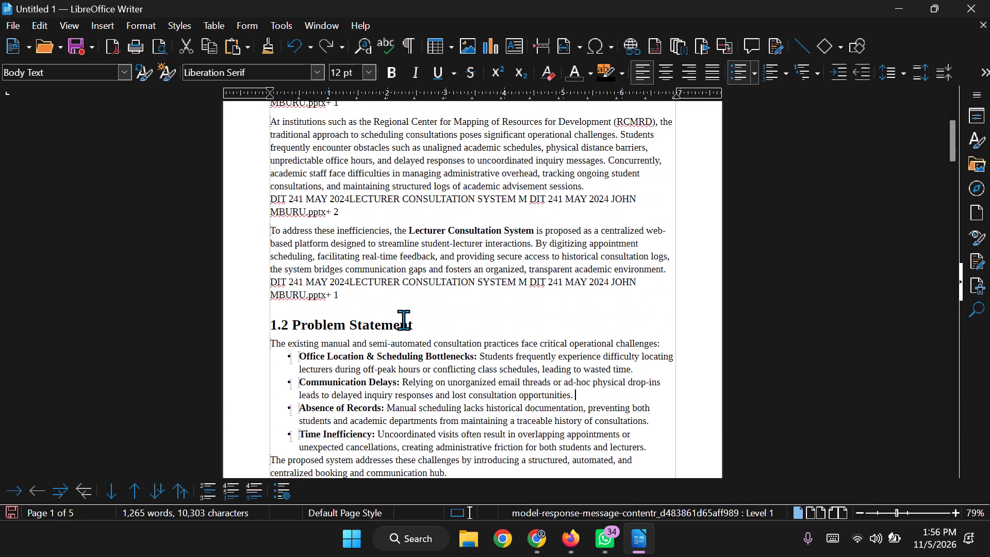
left_click_drag(349, 300, 267, 284)
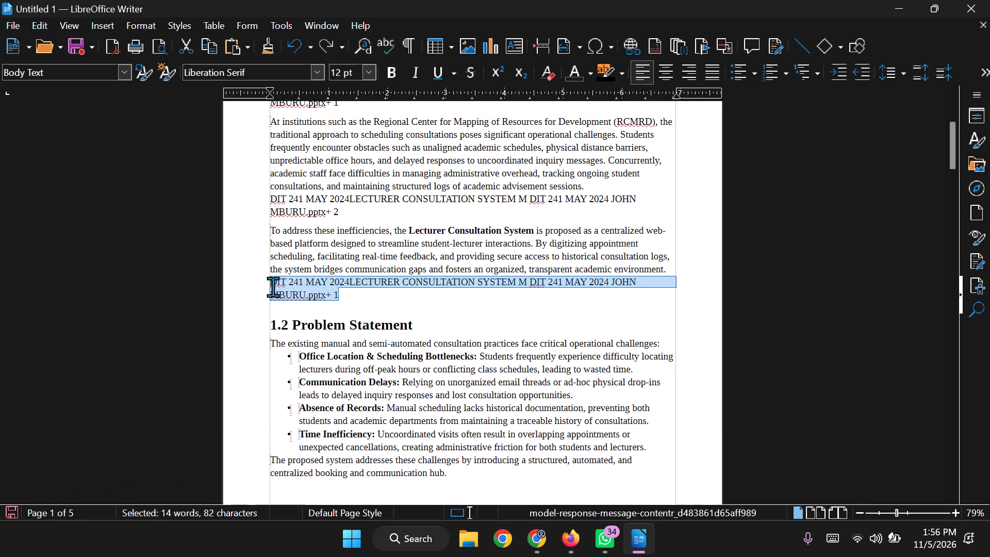
key("BackSpace")
key("BackSpace")
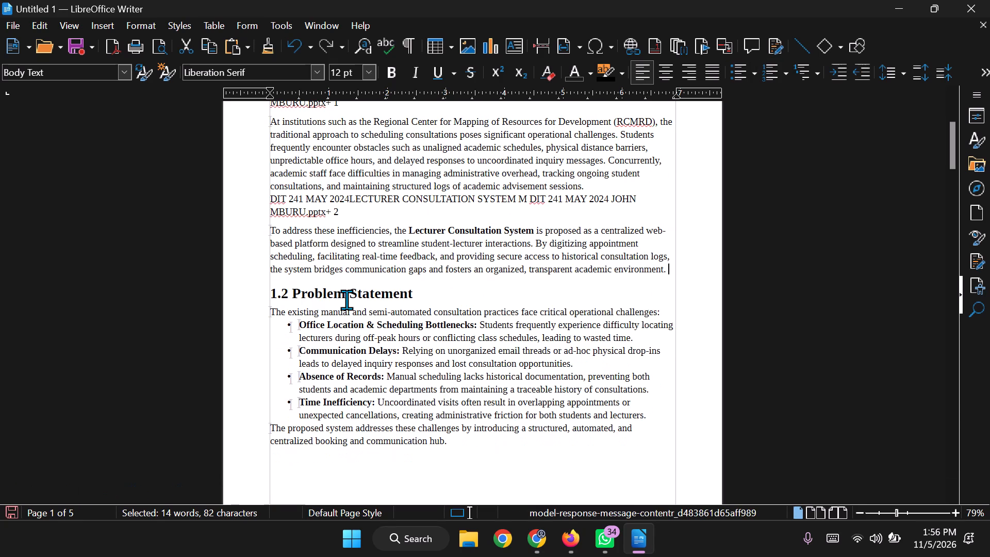
Delete the stray ".pptx+ 2" citation text and its leftover blank line beneath the second paragraph of section 1.1.
scroll(346, 300, "up", 1)
left_click(351, 244)
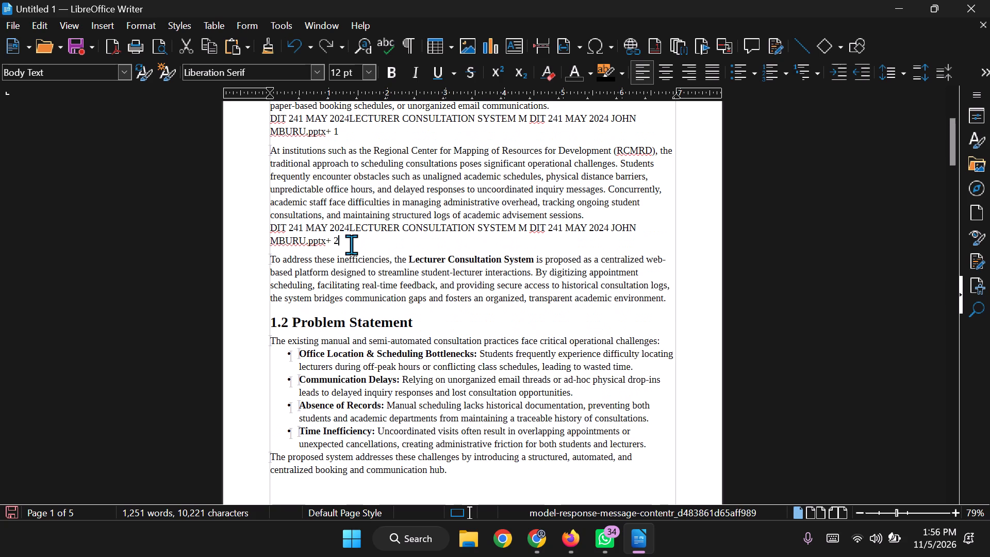
left_click_drag(351, 244, 263, 230)
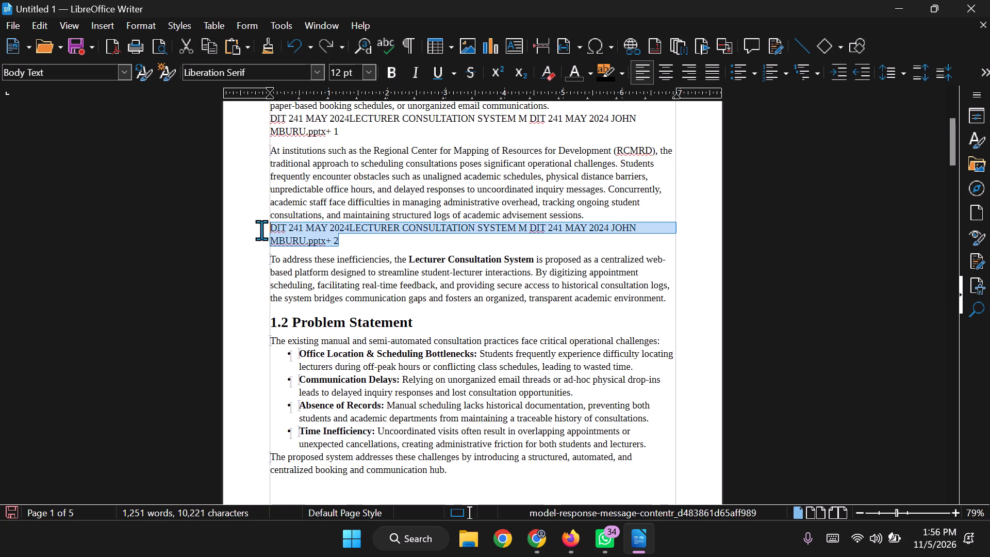
key("BackSpace")
key("BackSpace")
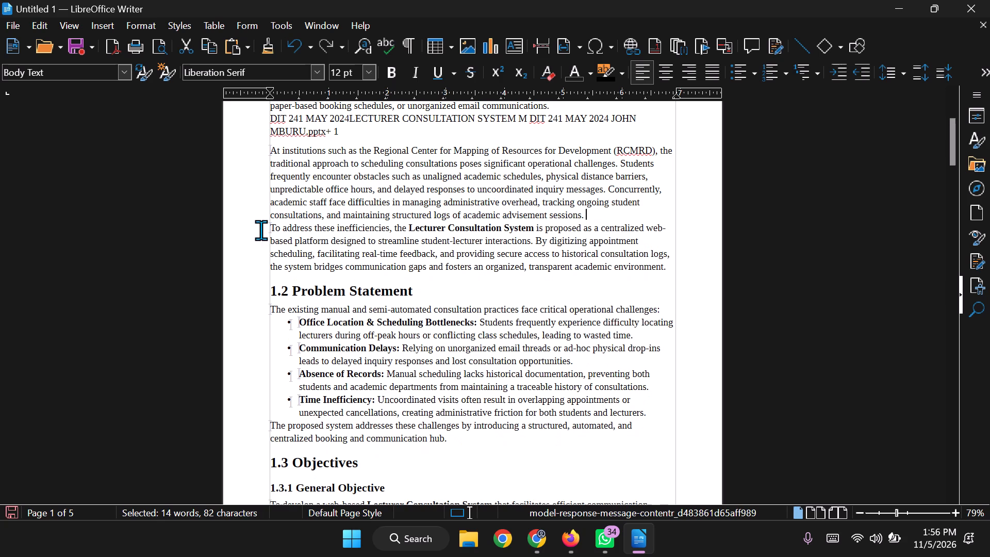
Delete the stray ".pptx+ 1" citation text and its leftover blank line beneath the first paragraph of section 1.1.
scroll(409, 305, "up", 3)
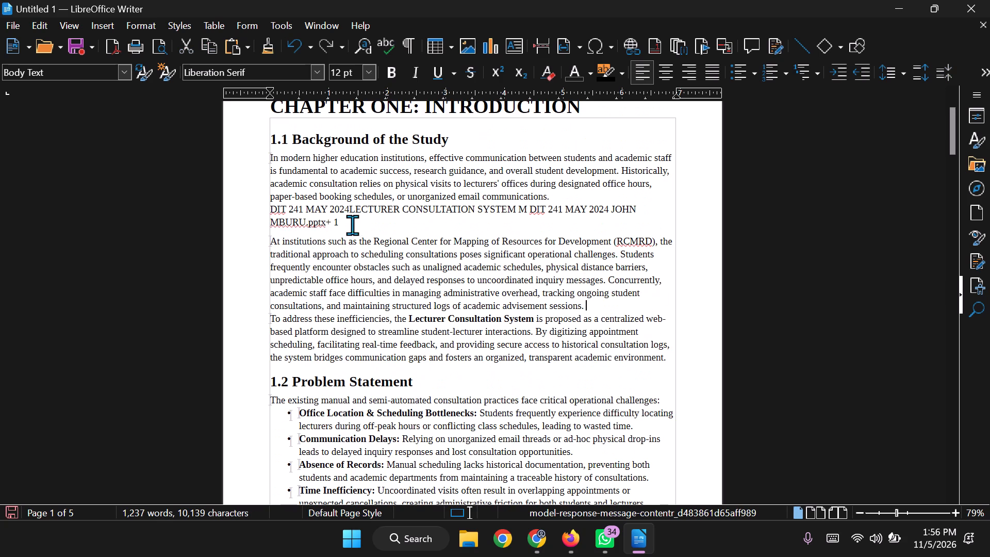
left_click(347, 220)
left_click_drag(347, 220, 267, 207)
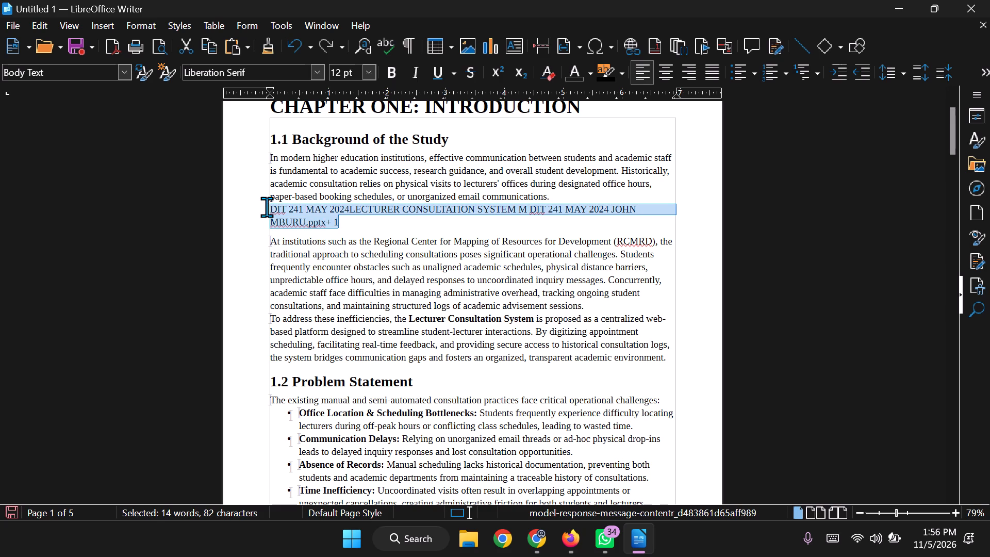
key("BackSpace")
key("BackSpace")
Ignore the flagged spelling of "CMC" in the section 2.2 heading, and ignore all its occurrences from the paragraph below.
scroll(397, 287, "down", 7)
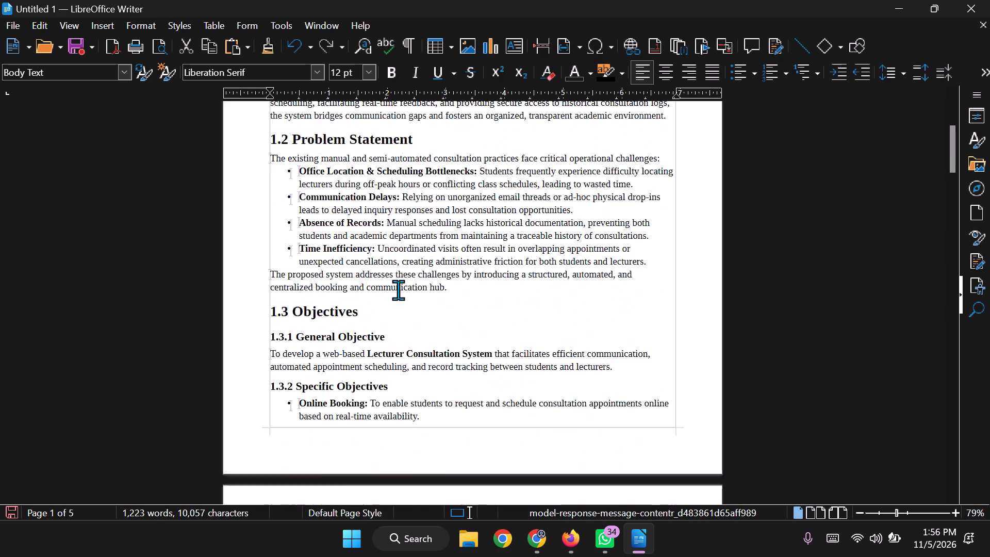
scroll(398, 290, "down", 13)
scroll(398, 290, "down", 15)
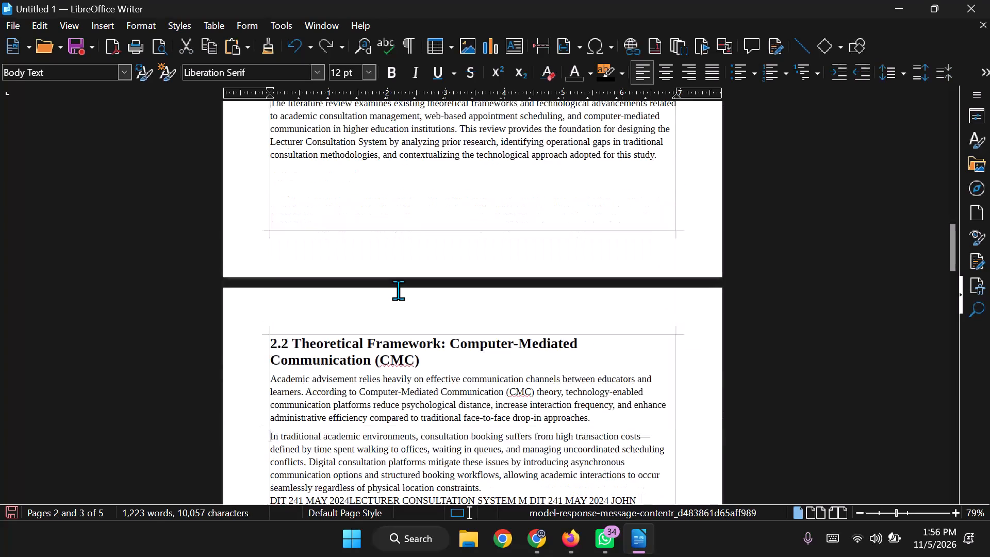
scroll(398, 290, "down", 2)
right_click(399, 296)
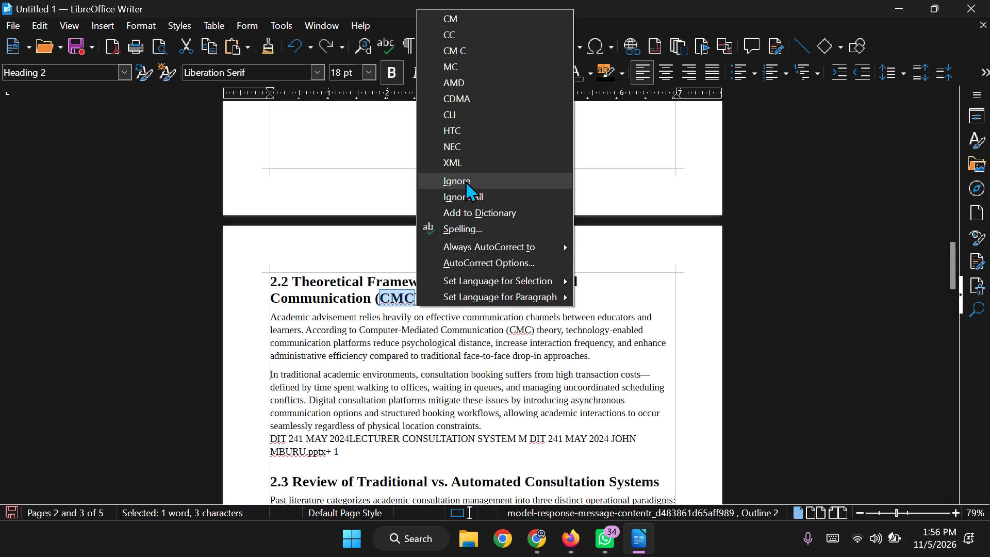
left_click(465, 181)
right_click(517, 330)
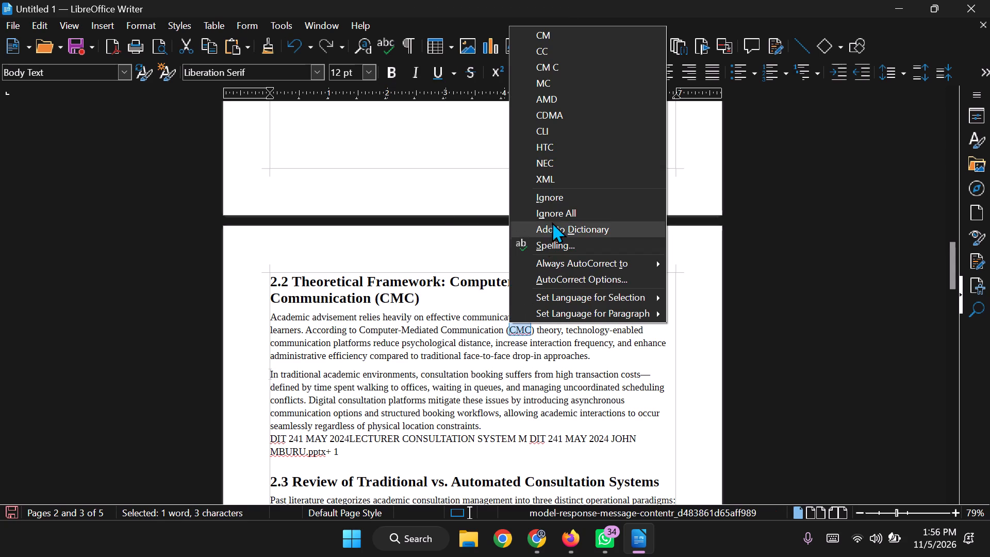
left_click(551, 210)
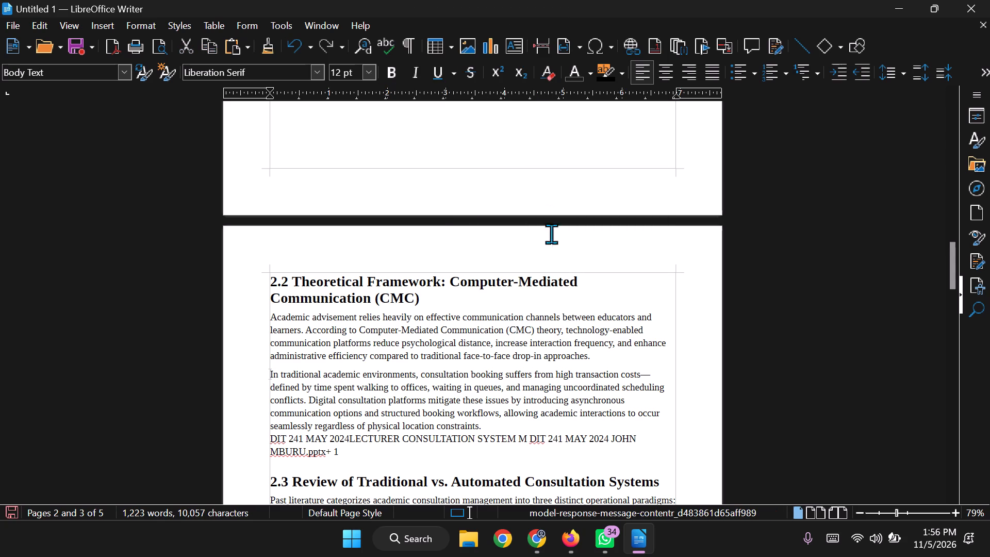
Look through sections 2.3 to 2.4 for remaining stray citations, blank lines and flagged words.
scroll(551, 357, "down", 11)
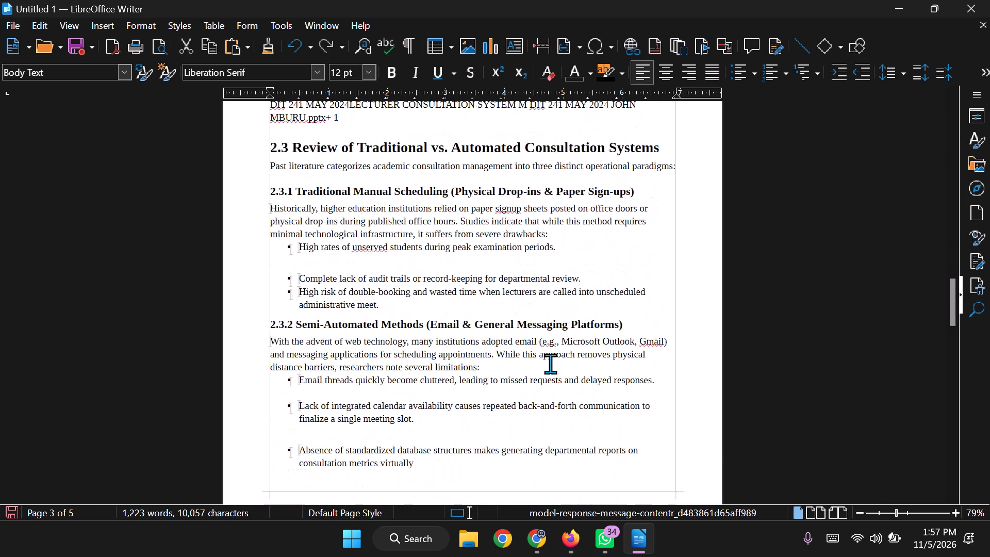
scroll(550, 364, "down", 9)
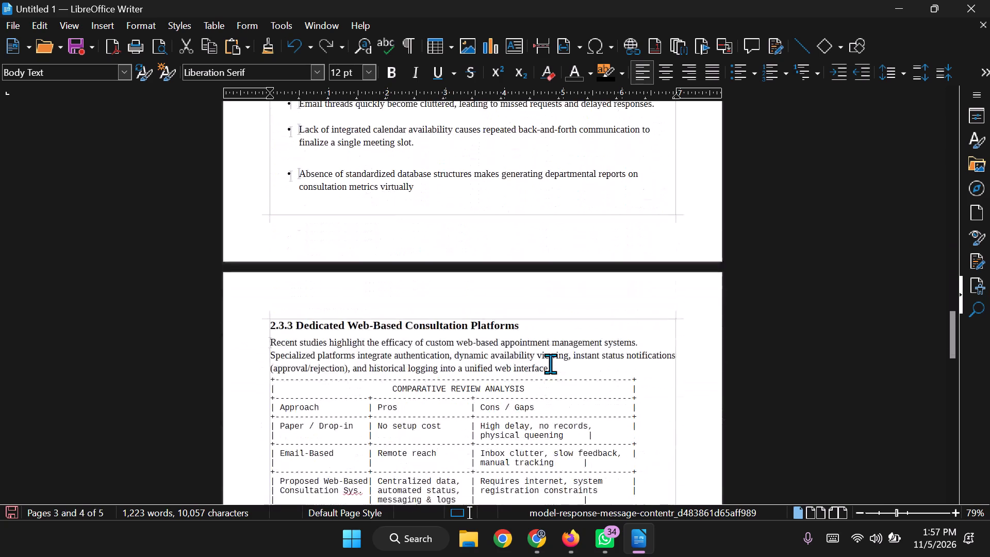
scroll(550, 364, "down", 4)
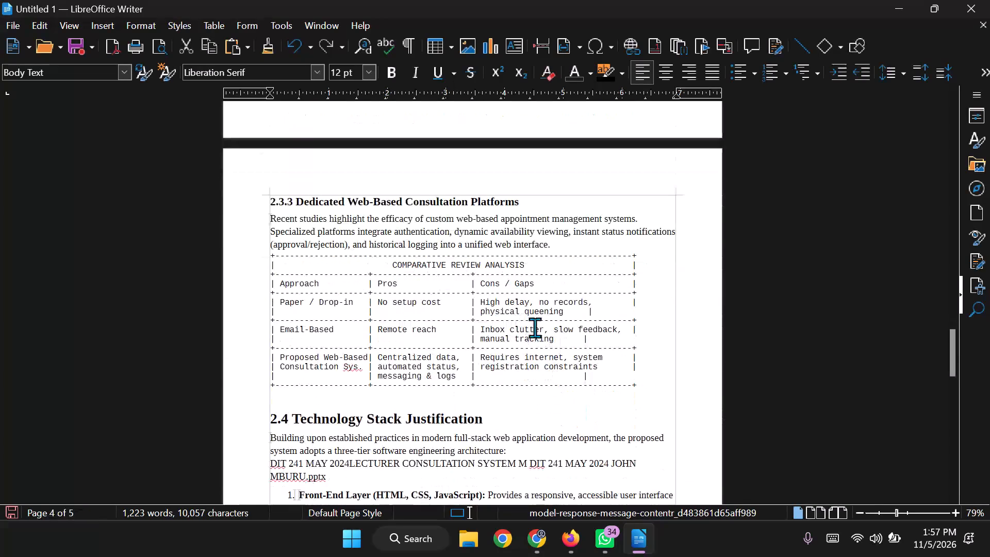
scroll(570, 337, "down", 5)
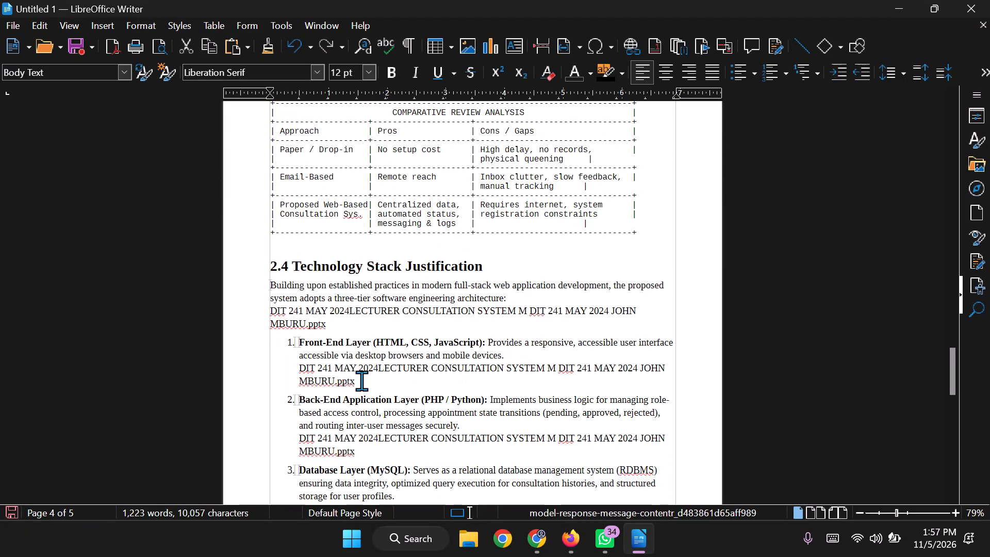
Delete the stray ".pptx" source citation beneath the introductory paragraph of section 2.4.
left_click_drag(336, 326, 292, 323)
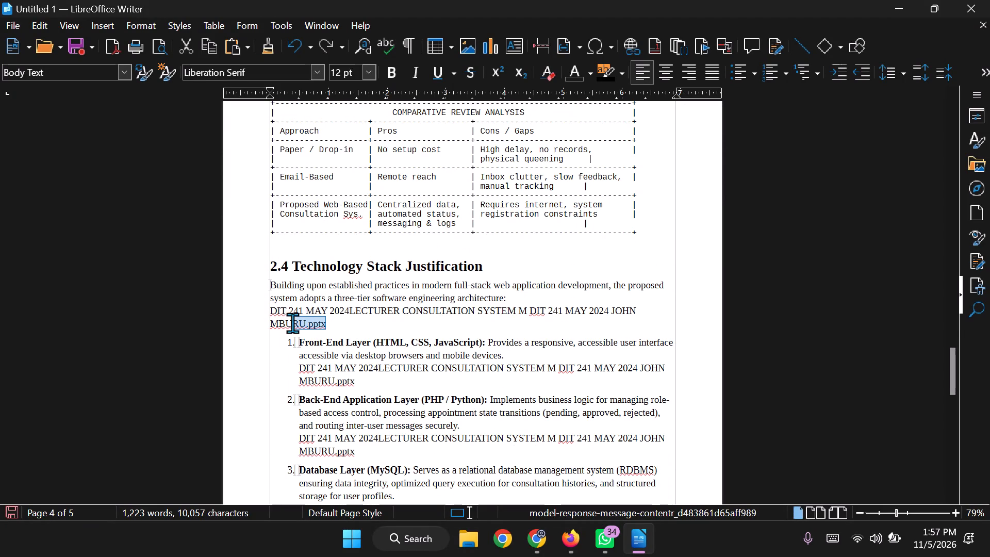
left_click_drag(292, 323, 265, 310)
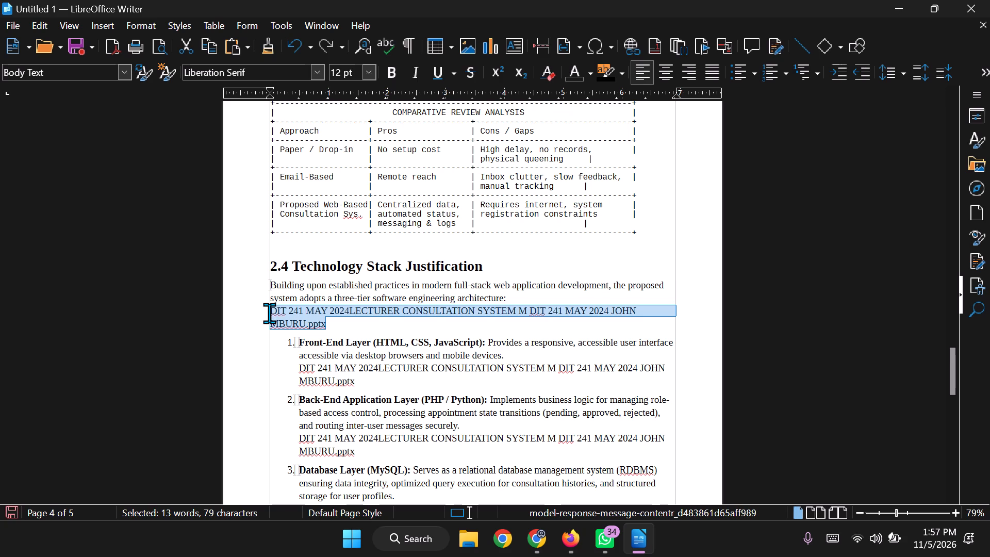
key("BackSpace")
Delete the stray ".pptx" citation and its leftover blank line beneath the Front-End Layer item in section 2.4.
left_click(356, 372)
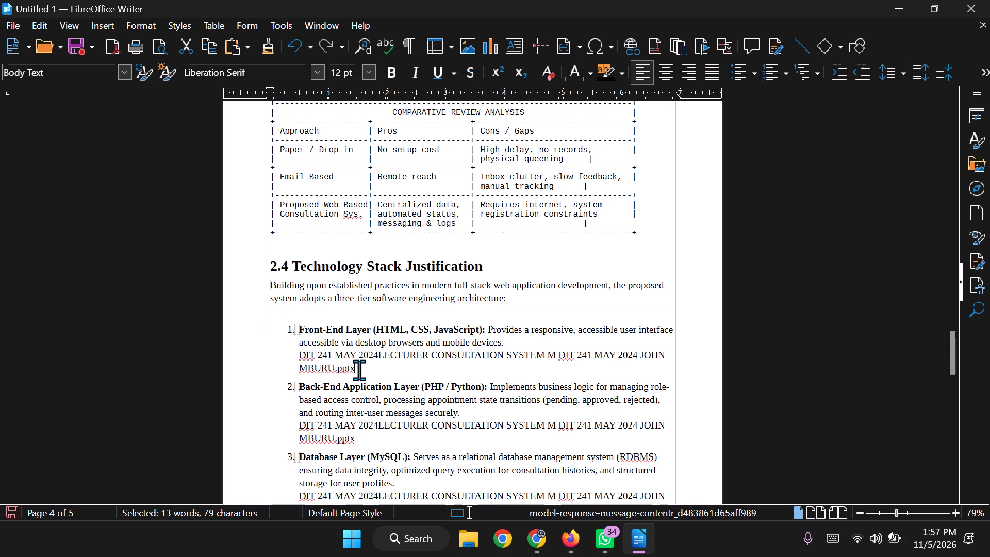
left_click_drag(359, 370, 295, 357)
key("BackSpace")
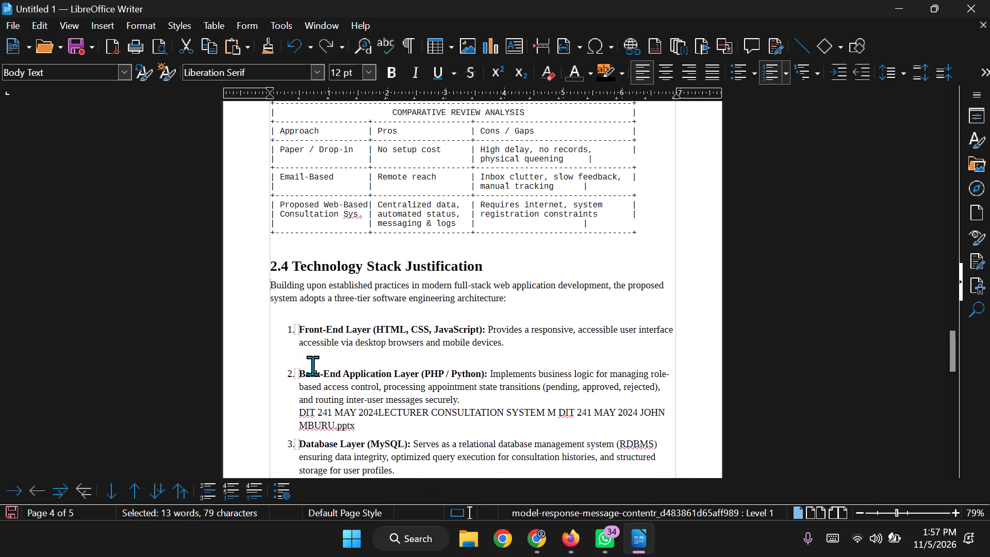
key("BackSpace")
key("BackSpace")
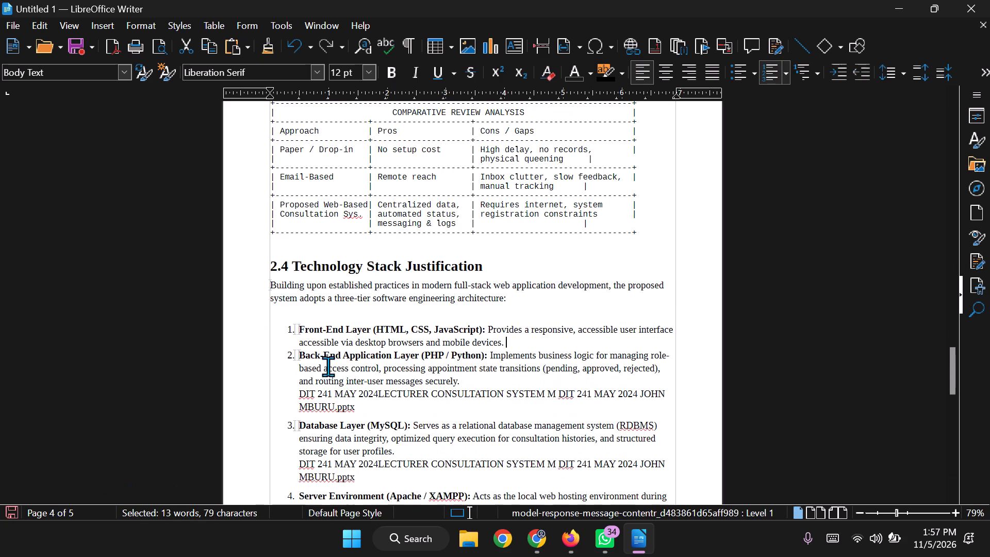
Delete the stray ".pptx" citation and its leftover blank line beneath the Back-End Application Layer item.
left_click(384, 407)
left_click_drag(384, 407, 309, 393)
key("BackSpace")
key("BackSpace")
key("BackSpace")
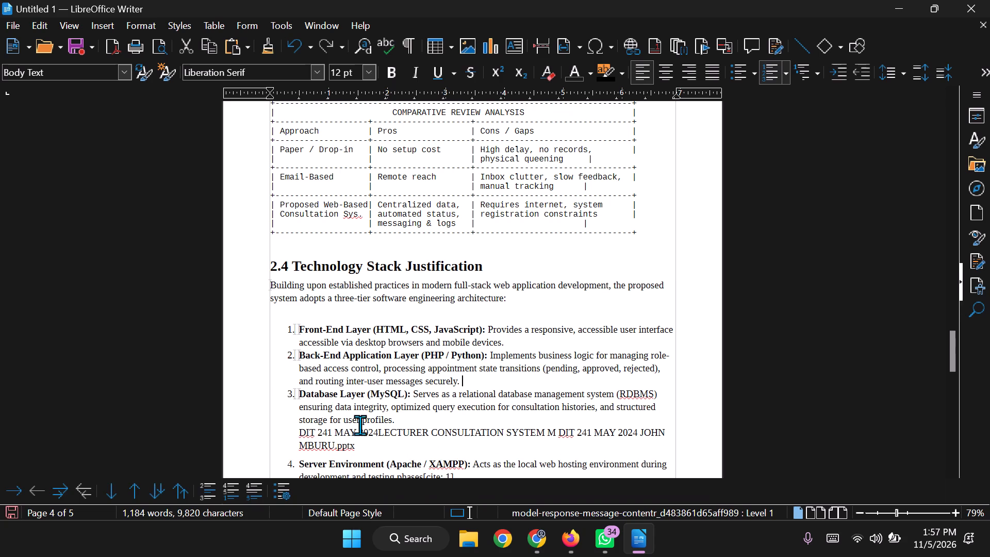
Delete the stray ".pptx" citation and its leftover blank line beneath the Database Layer item.
left_click(372, 447)
left_click_drag(372, 447, 316, 435)
key("BackSpace")
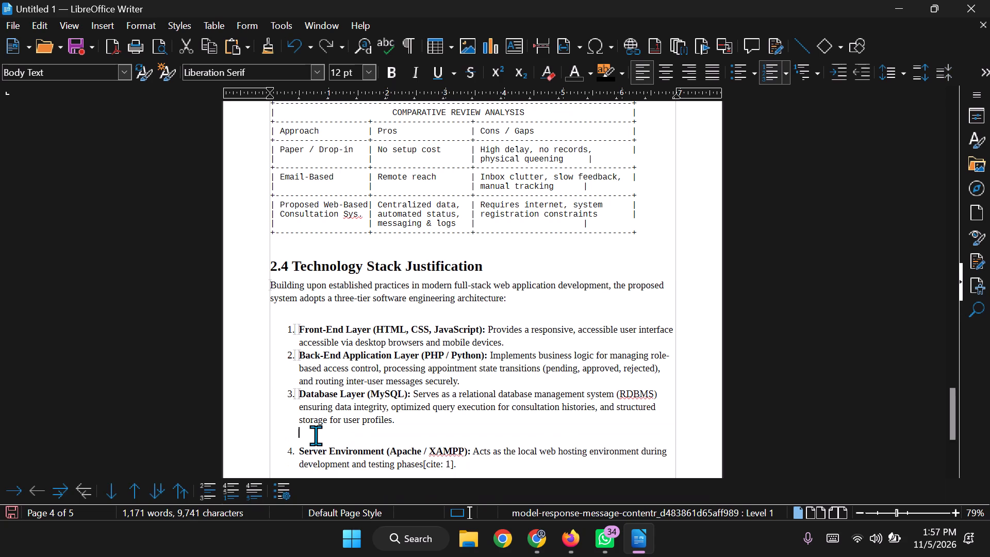
key("BackSpace")
key("BackSpace")
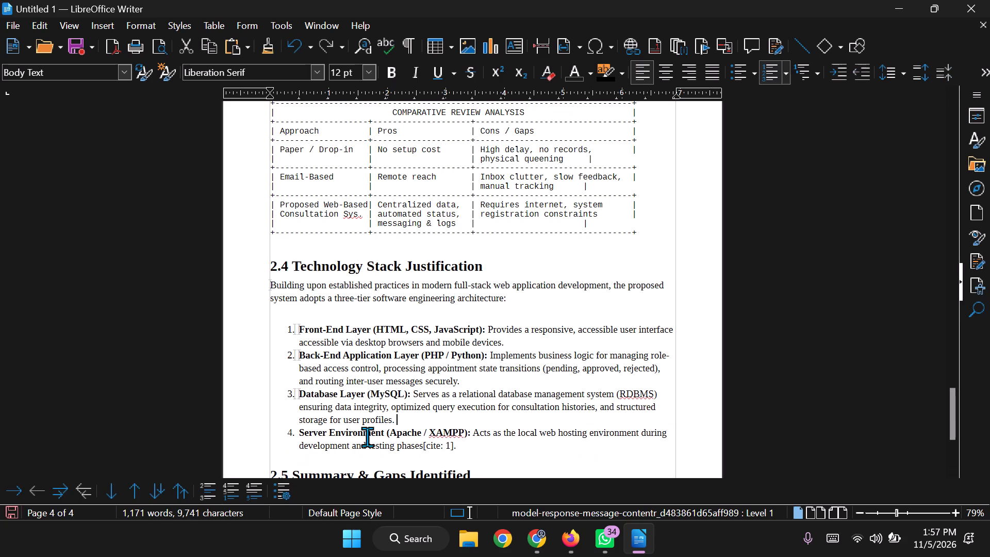
Ignore the flagged spelling of "XAMPP" in the Server Environment item of section 2.4.
right_click(459, 433)
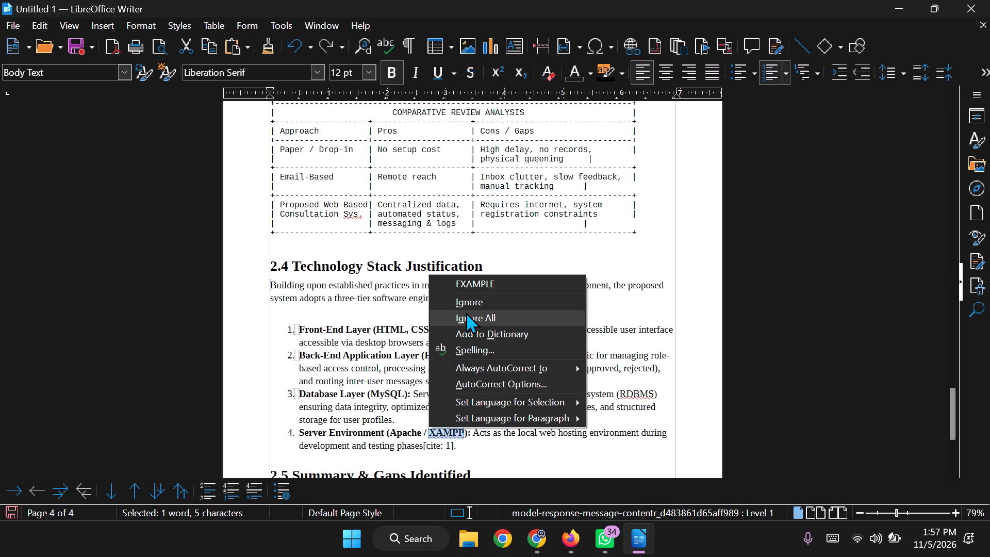
left_click(473, 305)
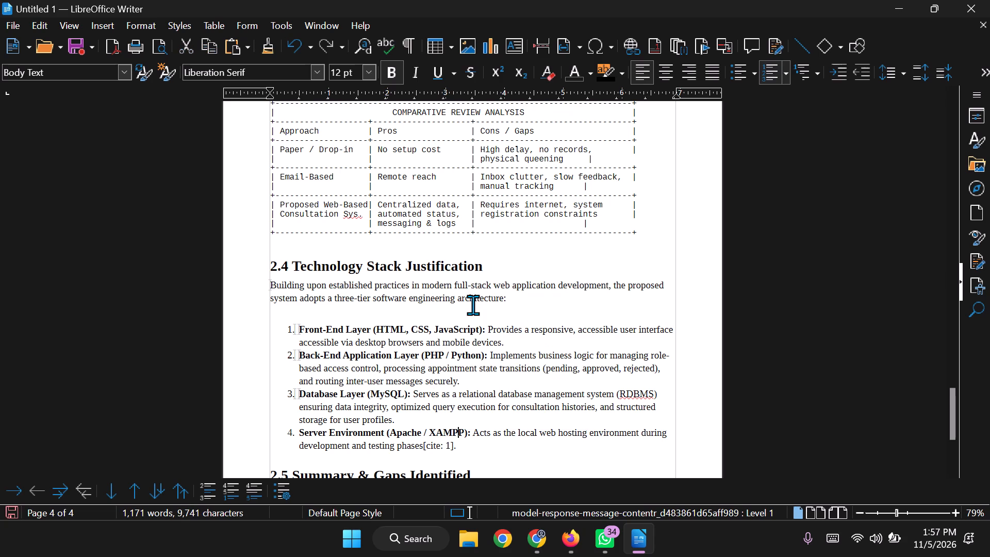
Look through sections 2.4 and 2.5 to the end of the document for remaining stray text and flagged words.
scroll(486, 430, "down", 3)
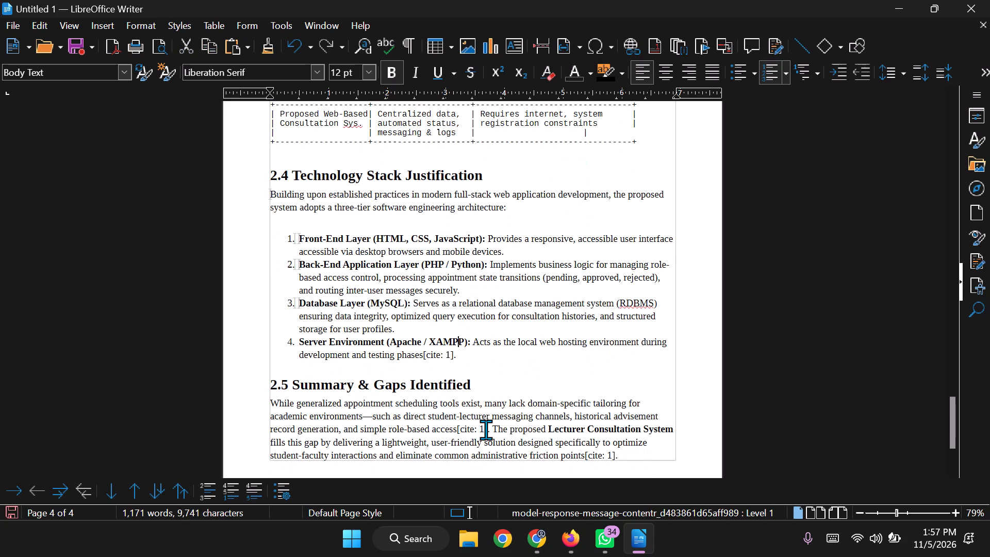
scroll(467, 371, "down", 6)
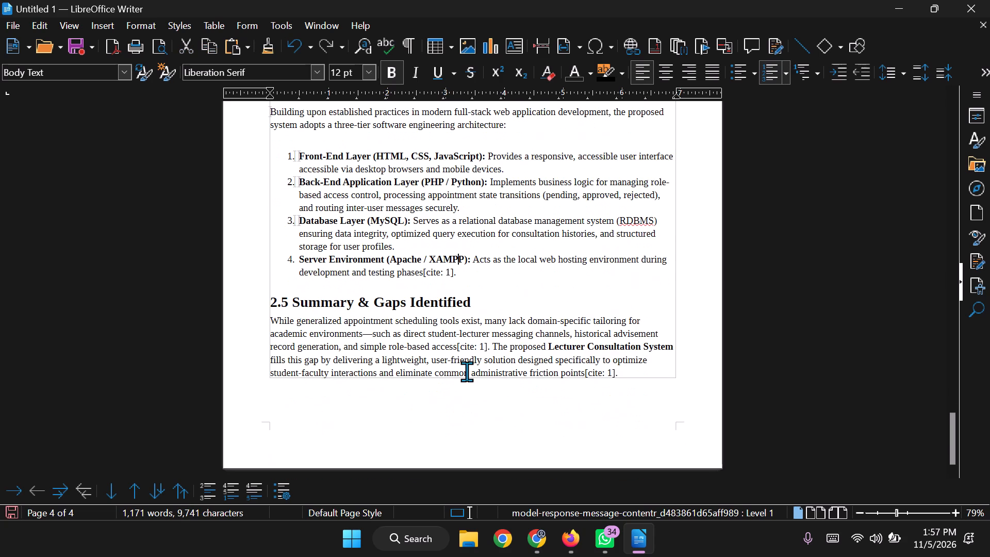
scroll(467, 371, "down", 3)
scroll(477, 392, "up", 3)
scroll(477, 392, "down", 4)
scroll(477, 392, "up", 4)
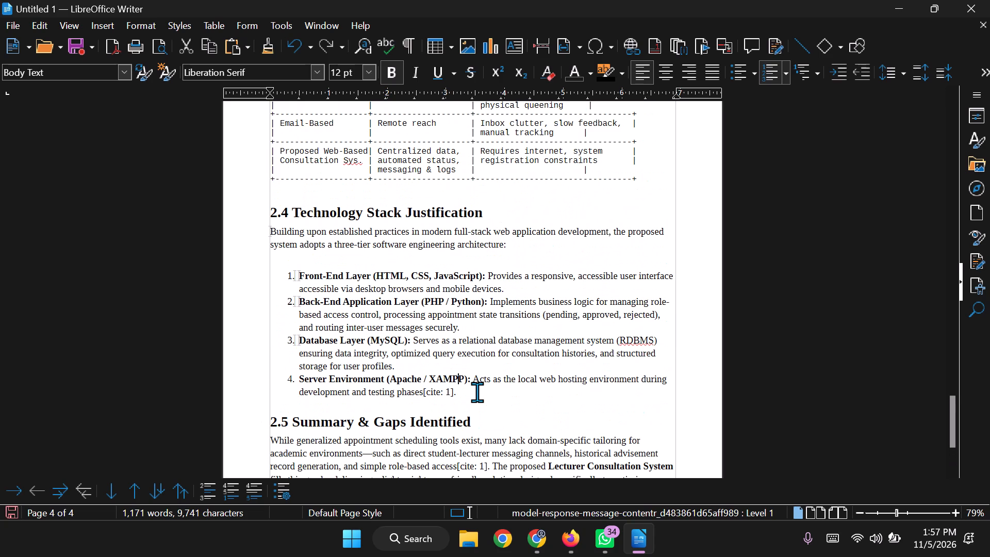
Correct the flagged word "signup" to "sign up" in the opening paragraph of section 2.3.1.
scroll(477, 392, "up", 17)
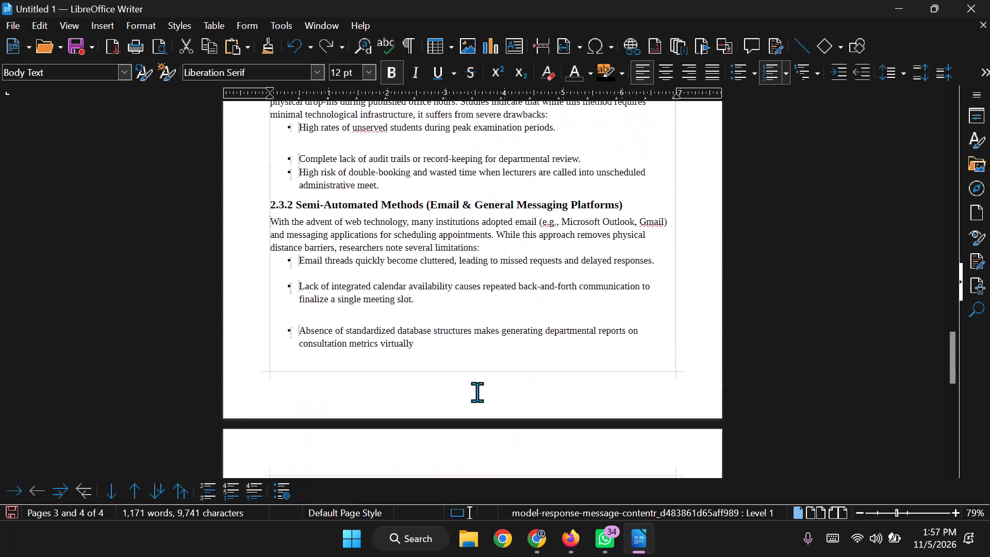
scroll(477, 392, "up", 1)
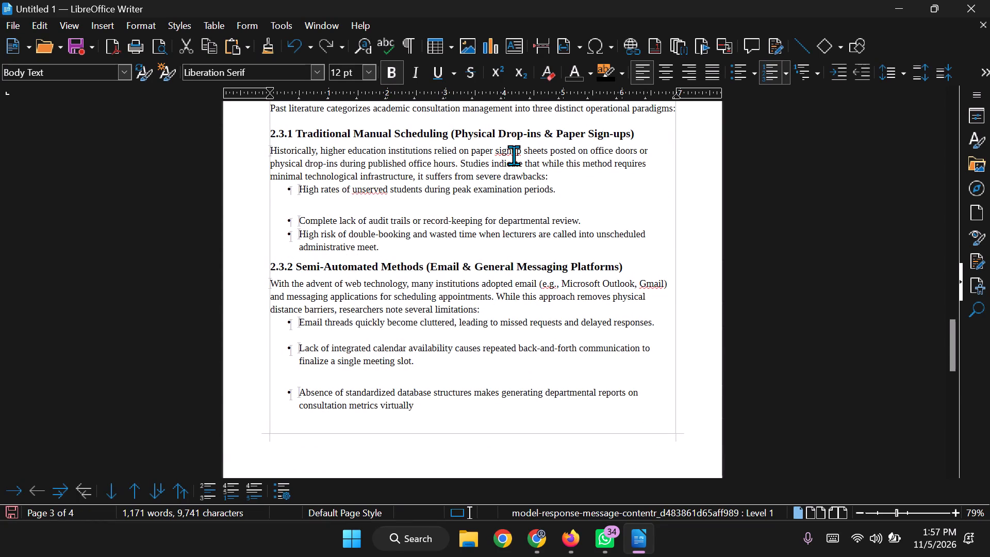
left_click(514, 157)
key("space")
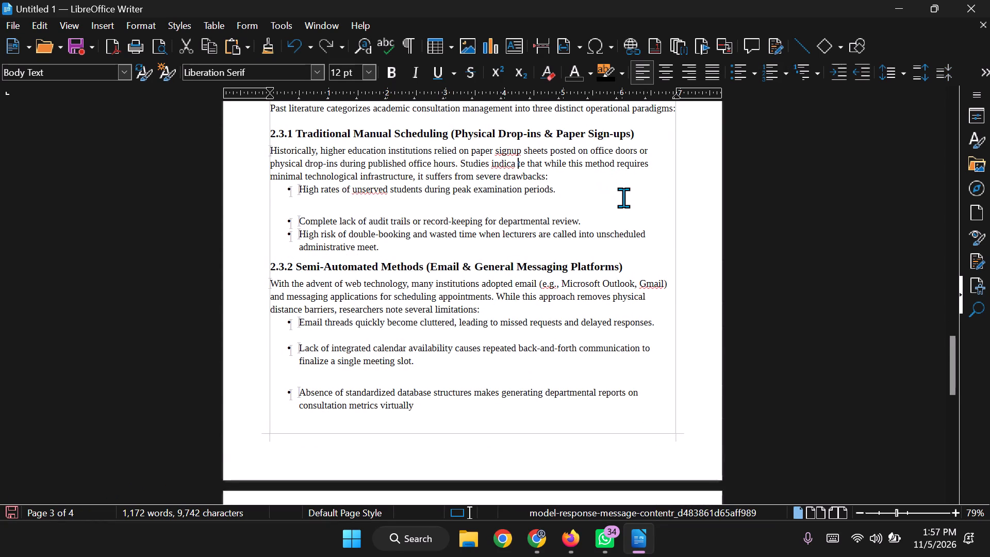
key("BackSpace")
left_click(511, 151)
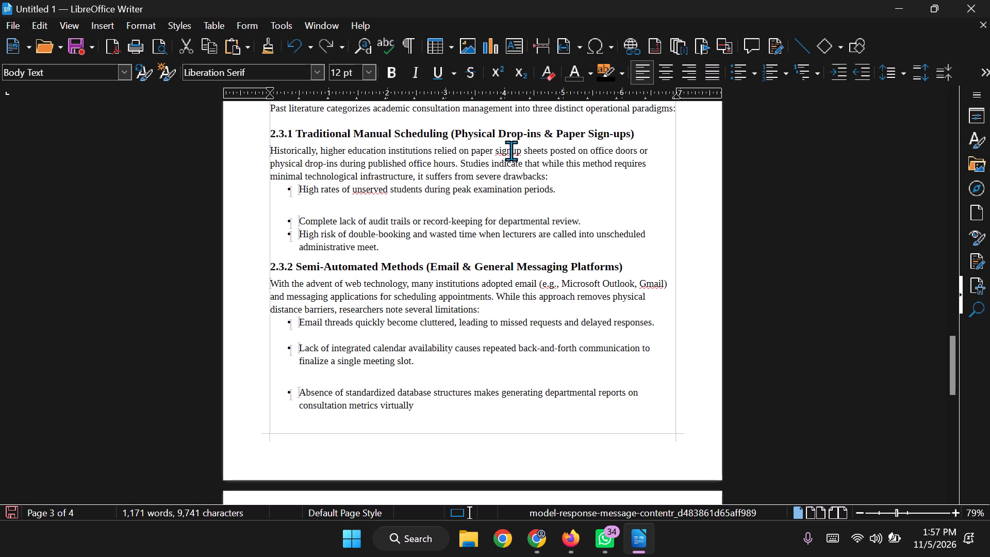
key("space")
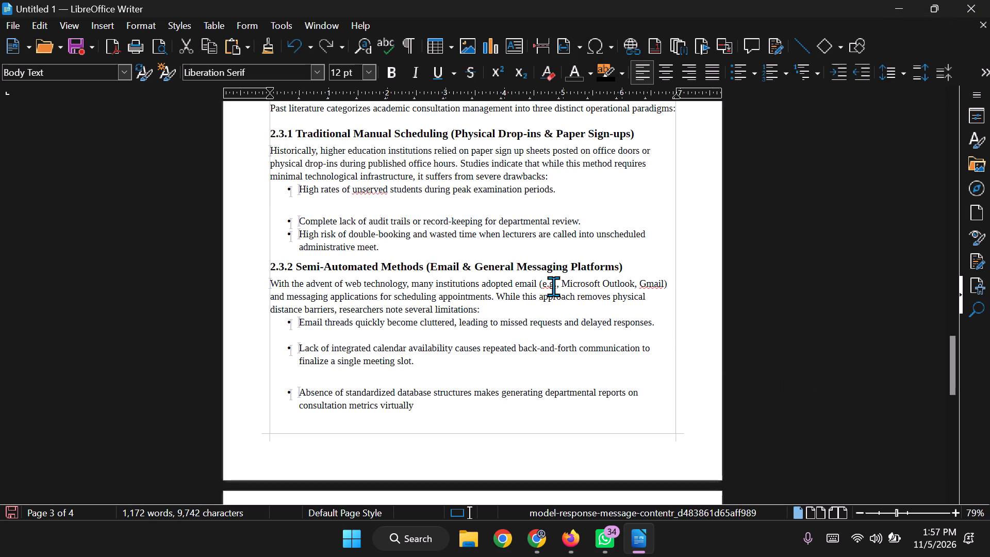
Copy the whole text-drawn Comparative Review Analysis table in section 2.3.3 and delete it from the document.
scroll(552, 297, "down", 4)
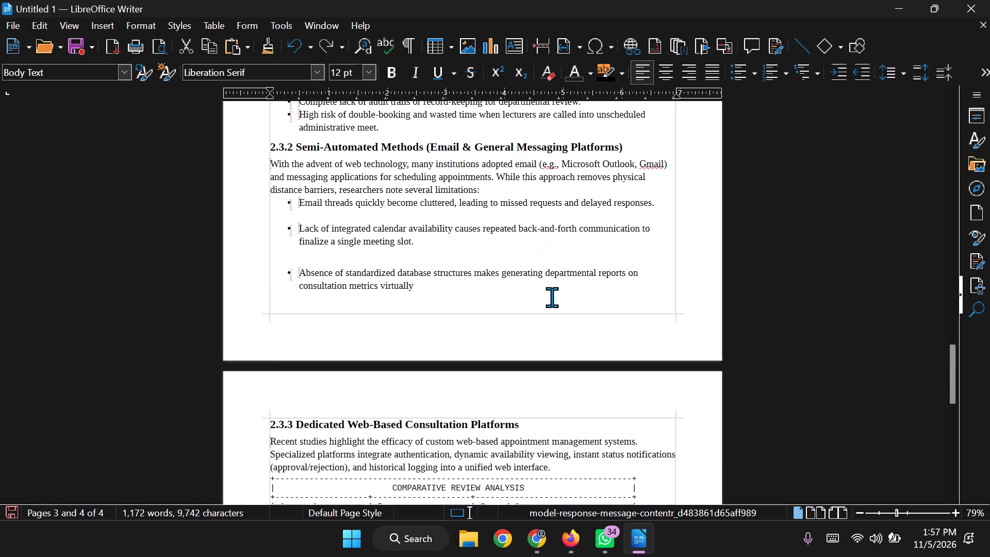
scroll(552, 297, "down", 16)
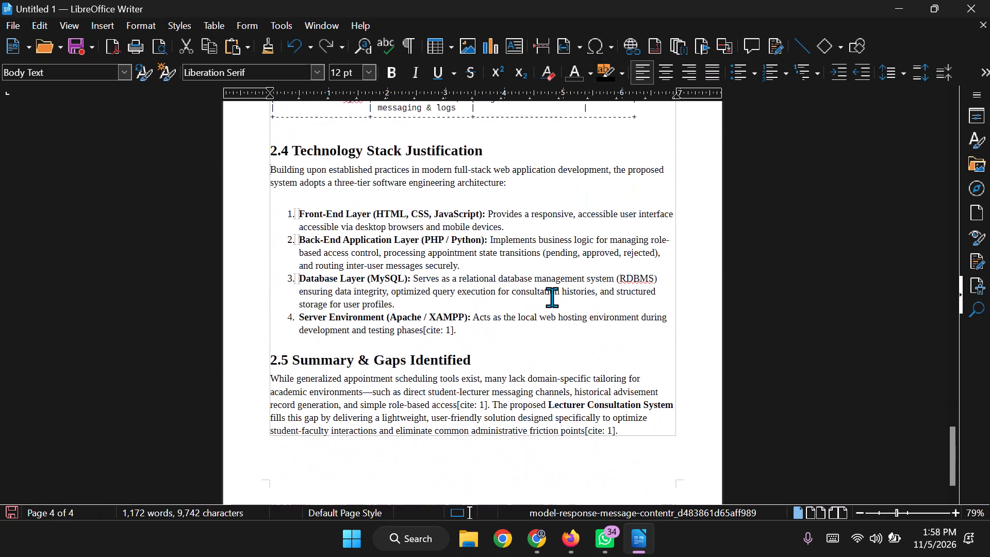
scroll(552, 298, "down", 5)
scroll(551, 301, "up", 10)
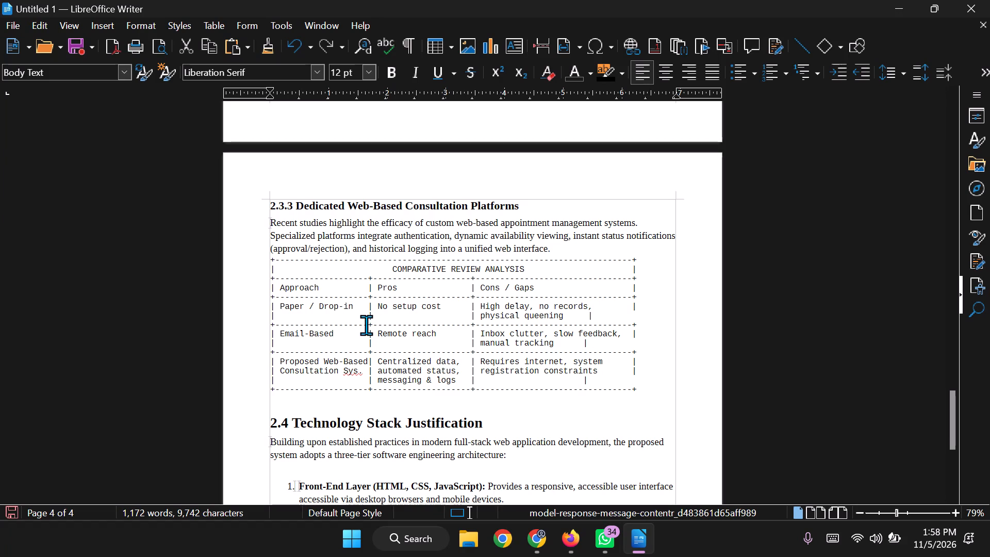
left_click_drag(266, 265, 284, 289)
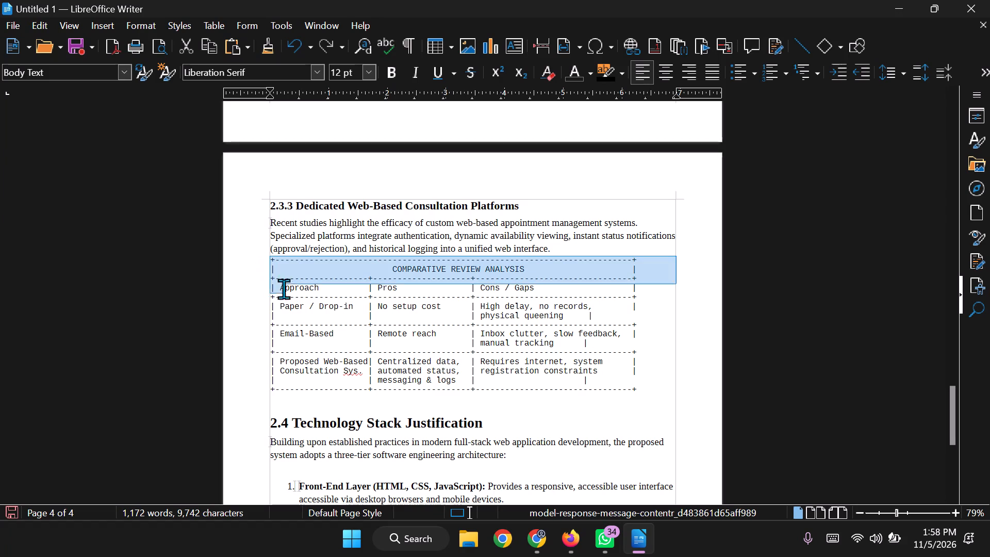
left_click_drag(284, 289, 589, 379)
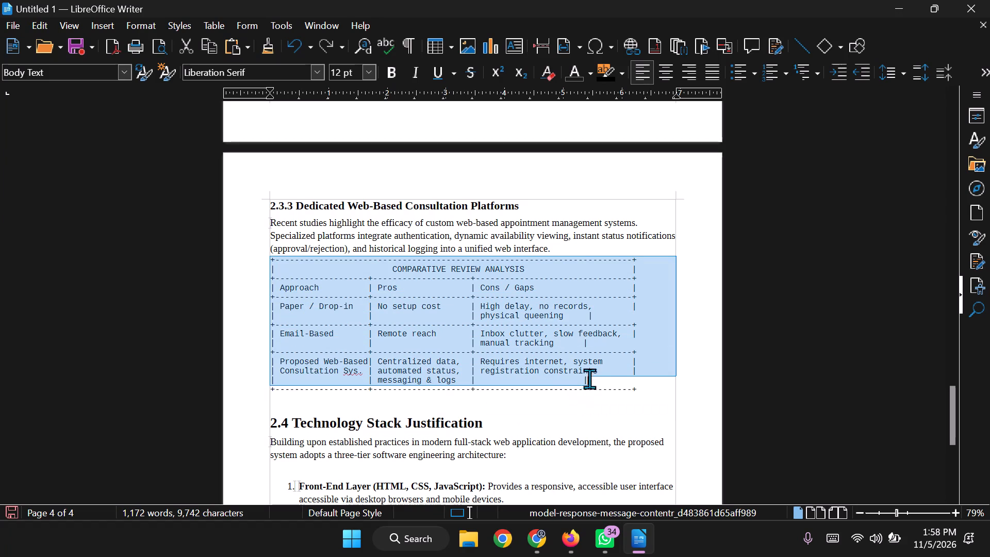
left_click_drag(589, 379, 636, 391)
right_click(625, 383)
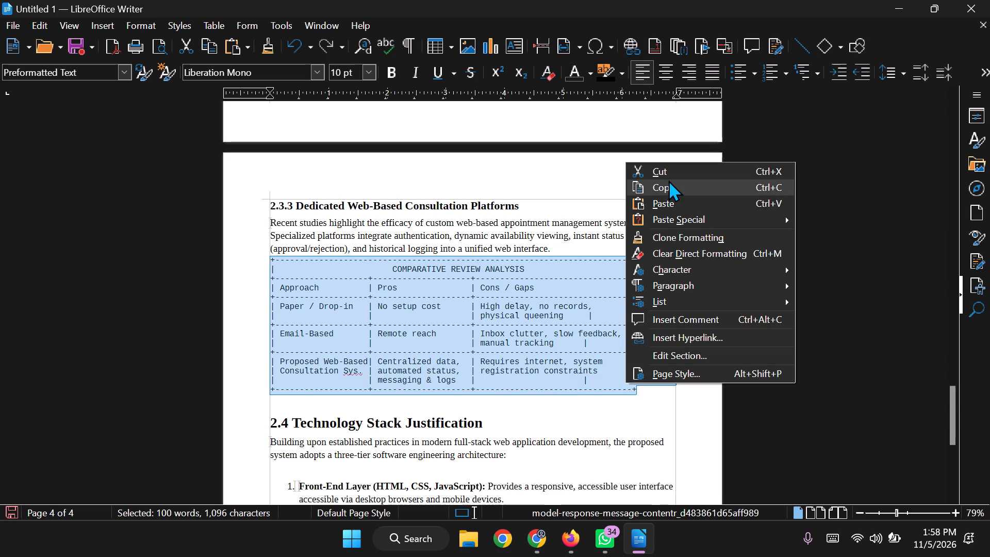
left_click(667, 185)
key("BackSpace")
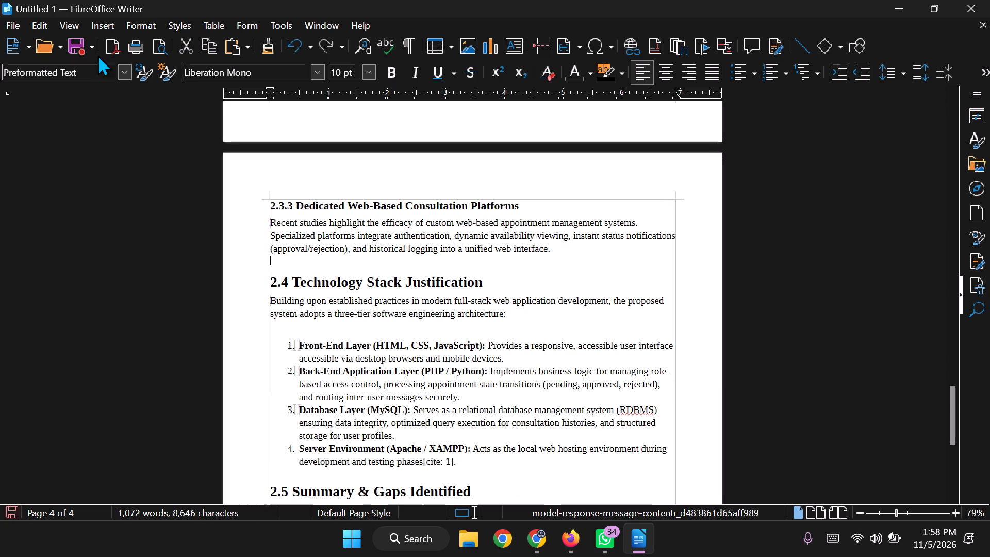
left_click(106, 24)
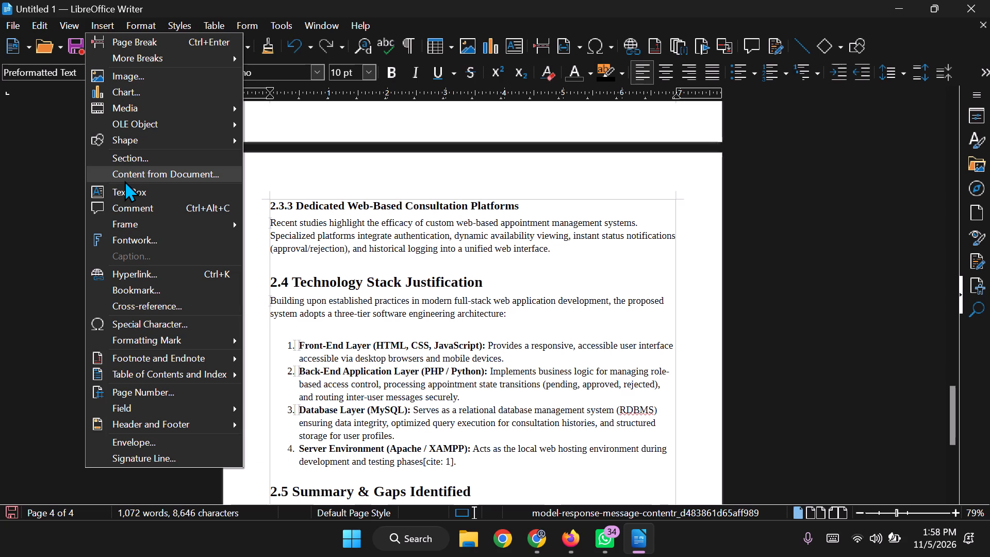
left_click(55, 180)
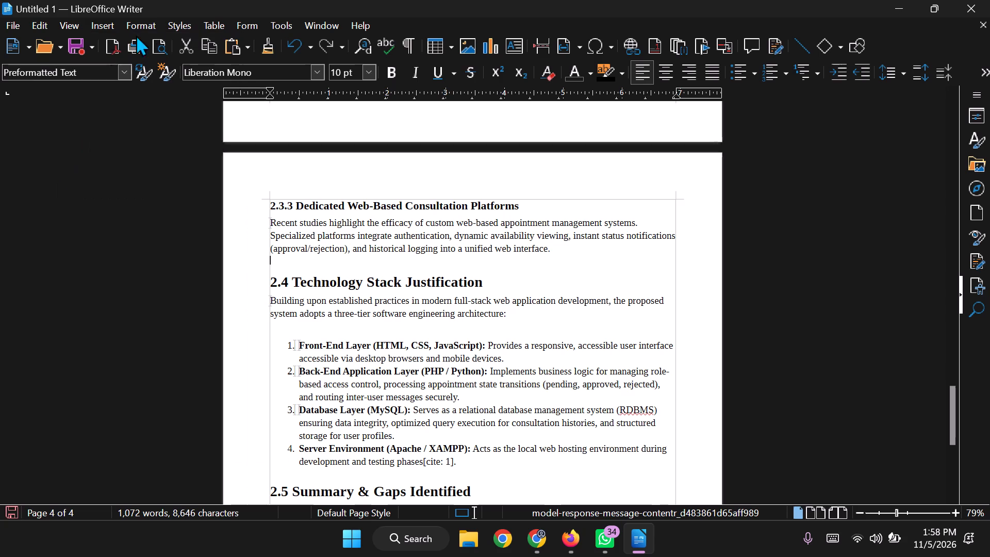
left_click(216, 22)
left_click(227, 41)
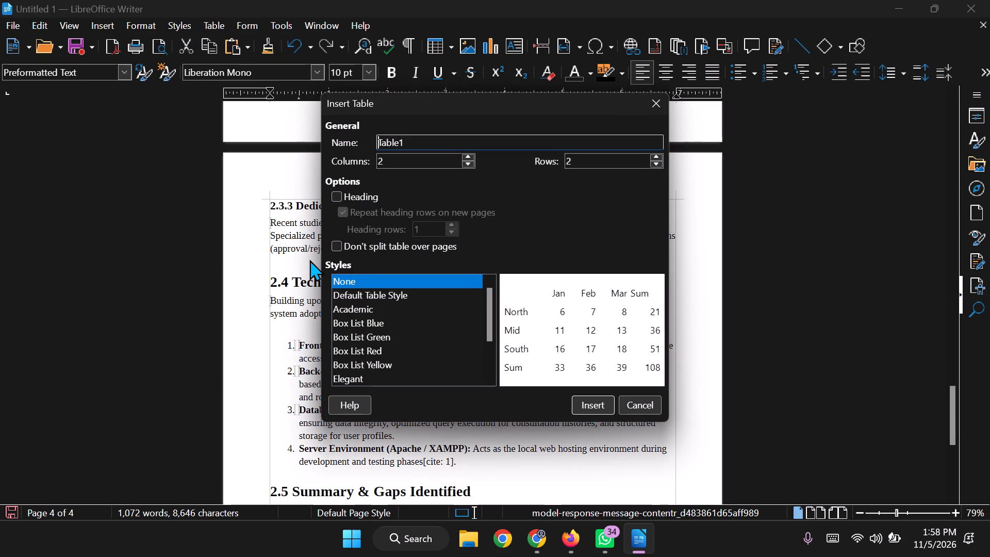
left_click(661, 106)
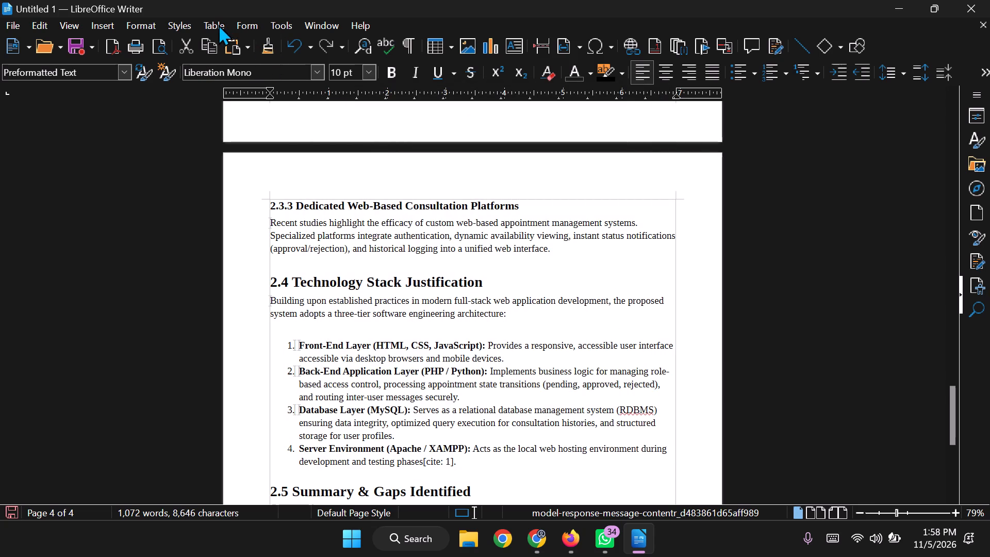
left_click(217, 25)
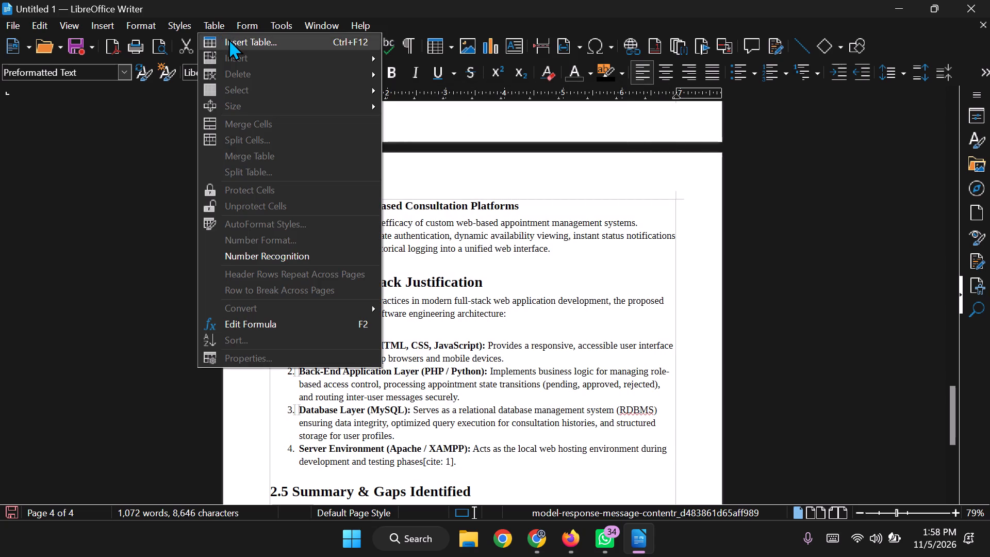
left_click(228, 39)
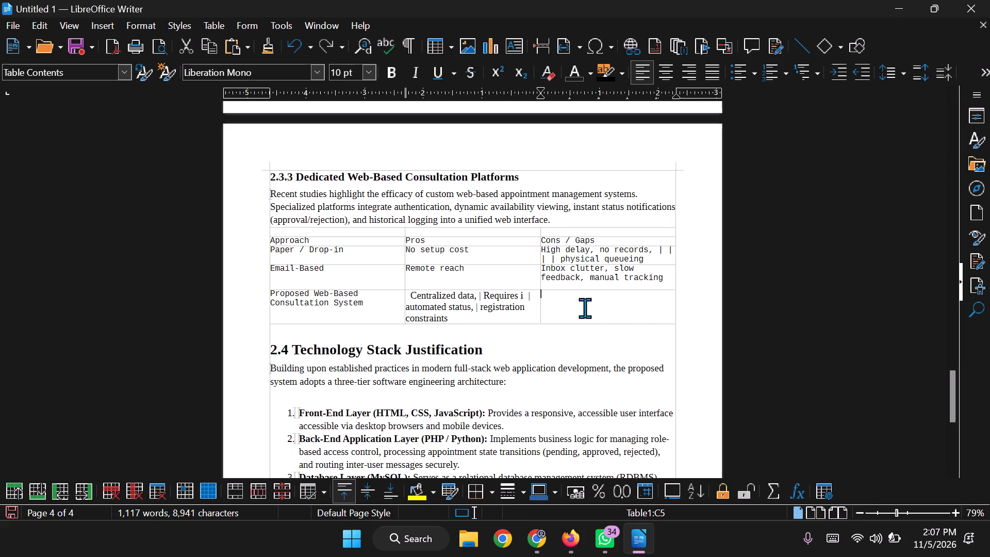
key("ctrl+v")
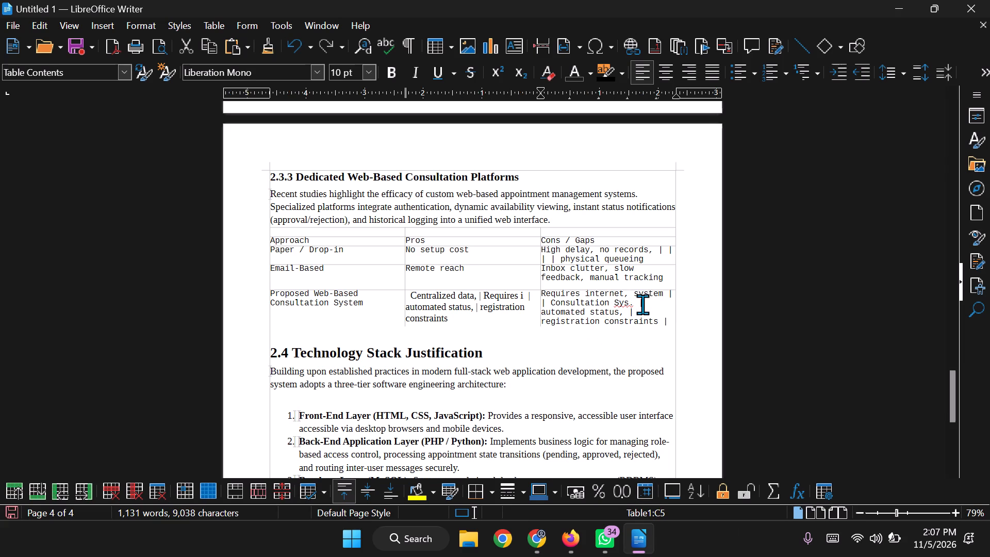
Delete the stray "| Consultation Sys. |" text from the last row's Cons / Gaps cell.
left_click(642, 304)
left_click(636, 301)
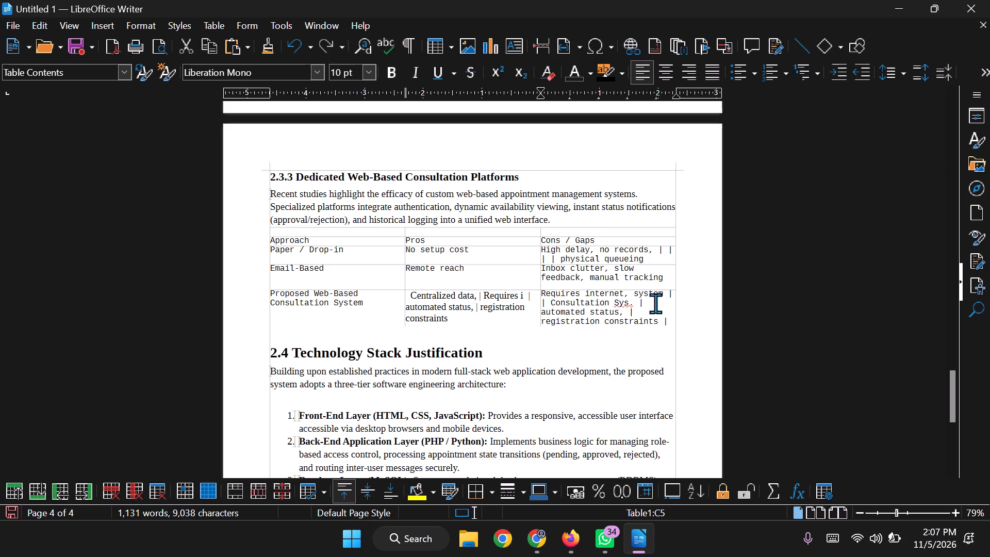
left_click(652, 305)
key("BackSpace")
key("BackSpace")
key("BackSpace")
key("BackSpace")
key("BackSpace")
key("BackSpace")
key("BackSpace")
key("BackSpace")
key("BackSpace")
key("BackSpace")
key("BackSpace")
key("BackSpace")
key("BackSpace")
key("BackSpace")
key("BackSpace")
key("BackSpace")
key("BackSpace")
key("BackSpace")
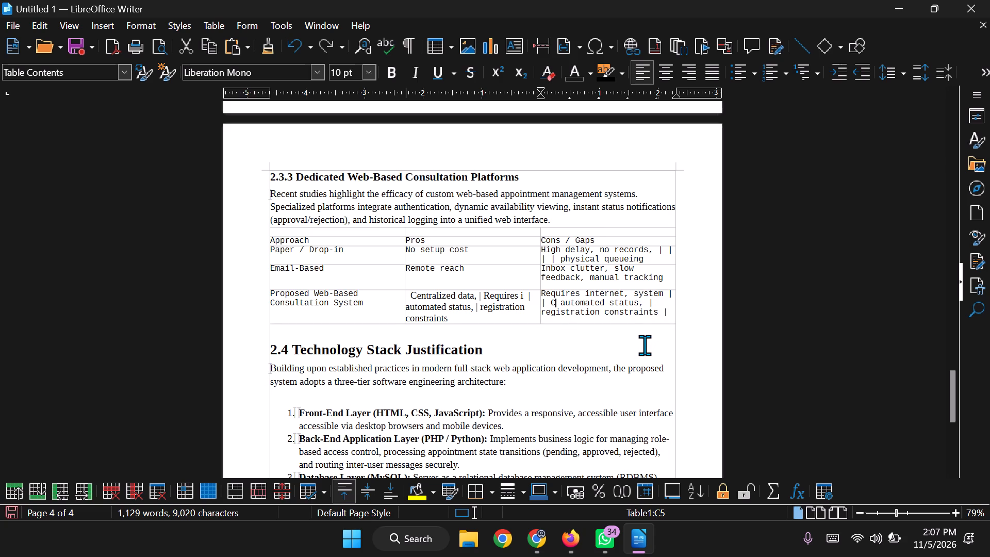
key("BackSpace")
key("BackSpace")
key("BackSpace")
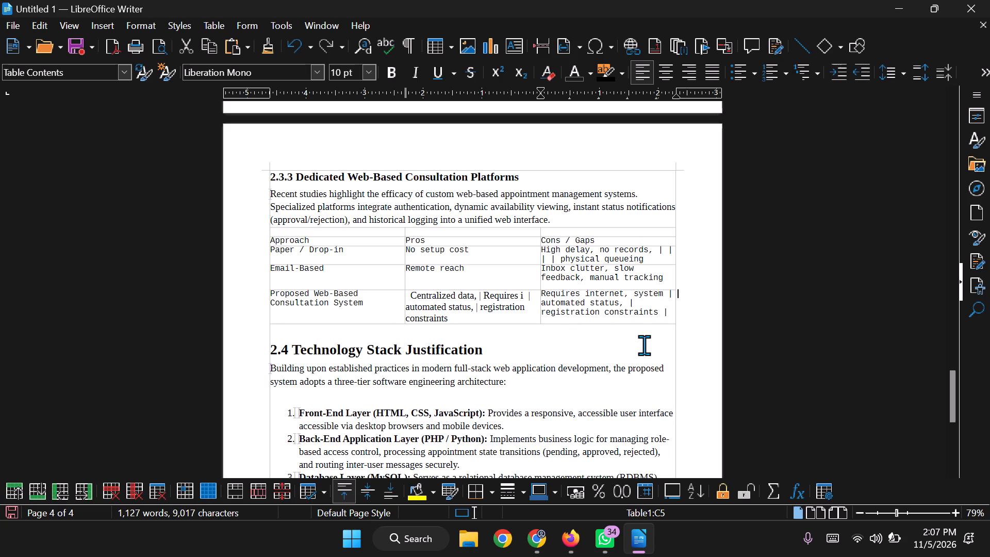
Delete the three stray vertical bars and the leftover "i" after "Requires" from the last row's Pros cell.
left_click(533, 297)
key("BackSpace")
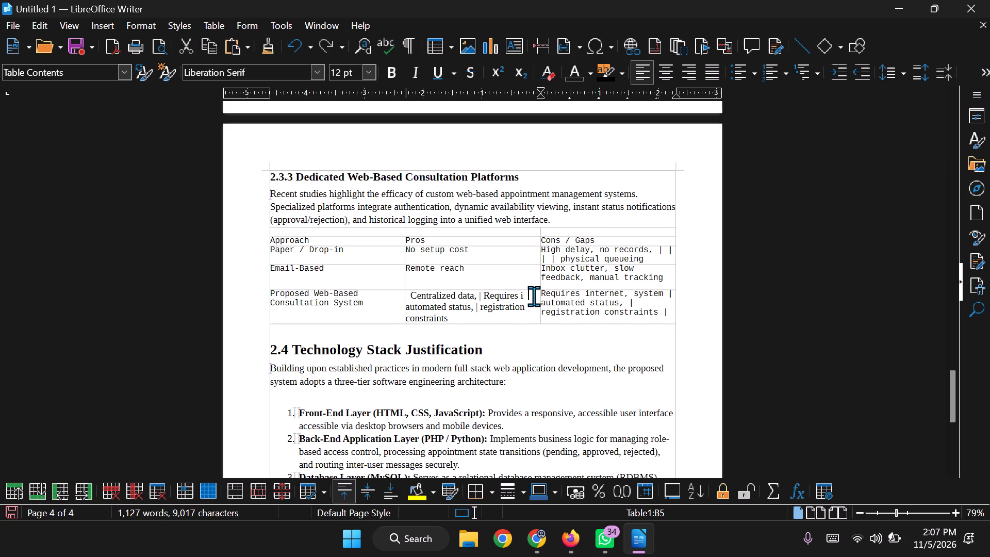
key("BackSpace")
key("BackSpace")
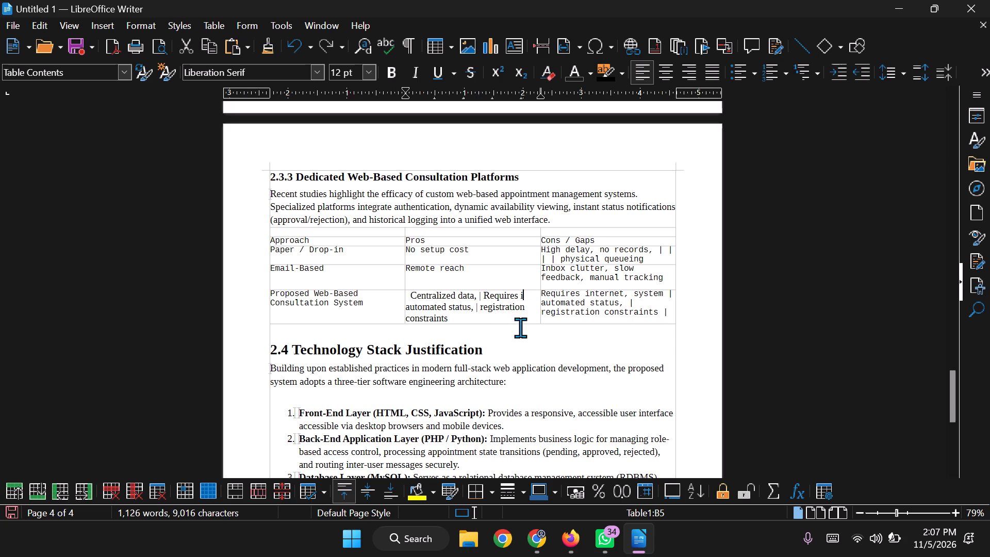
key("BackSpace")
key("BackSpace")
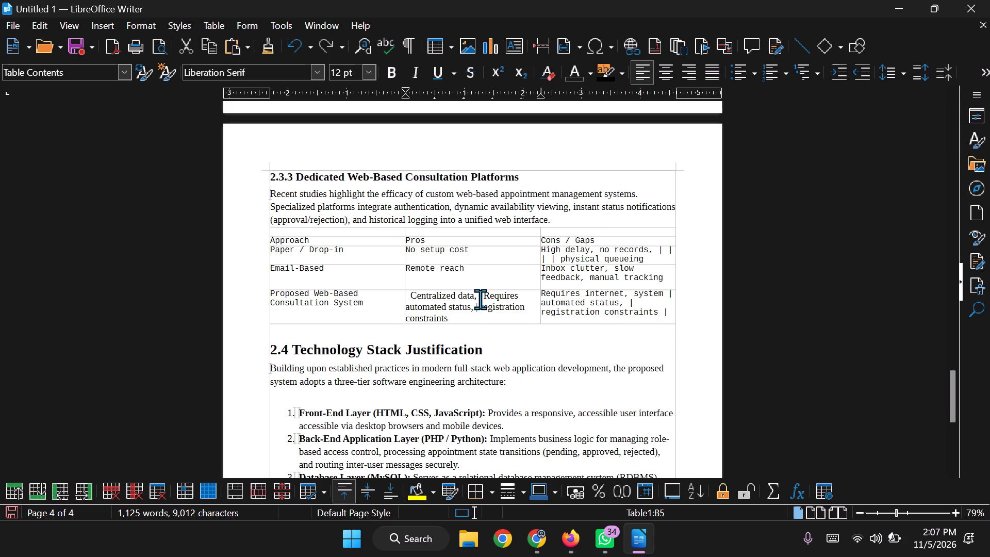
left_click(484, 298)
key("BackSpace")
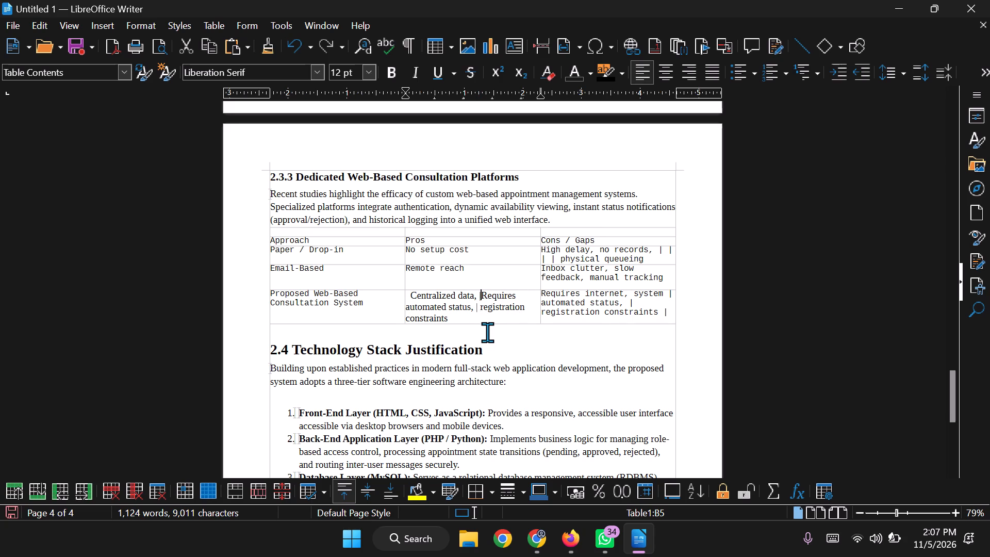
key("BackSpace")
left_click(480, 307)
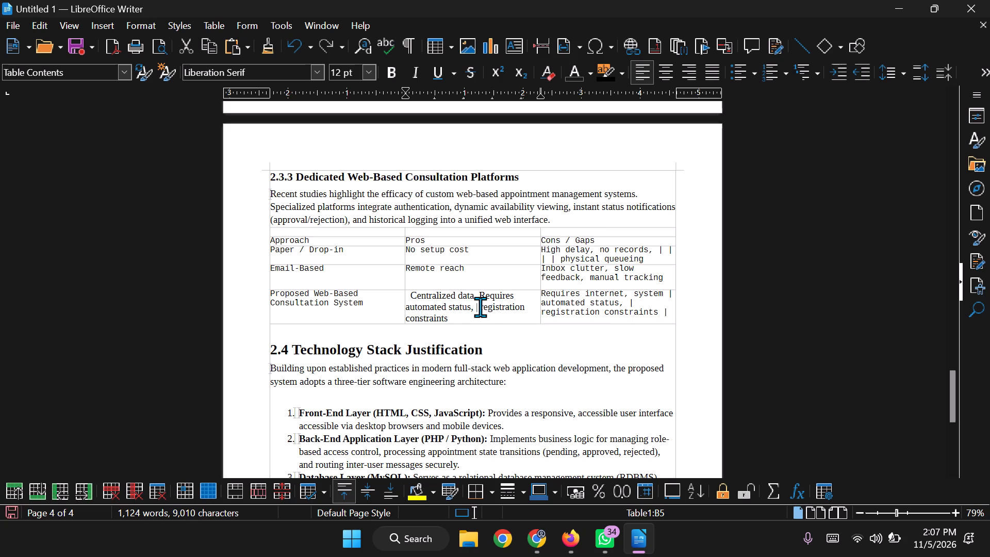
key("BackSpace")
key("BackSpace")
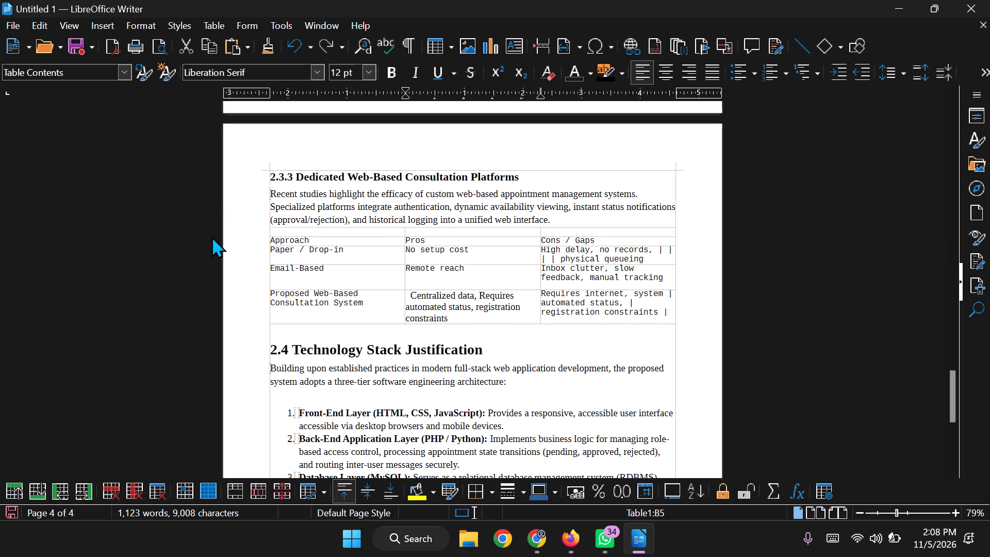
Narrow the Approach column to about 1.9 inches by moving its border with the Pros column.
left_click(412, 232)
left_click(406, 231)
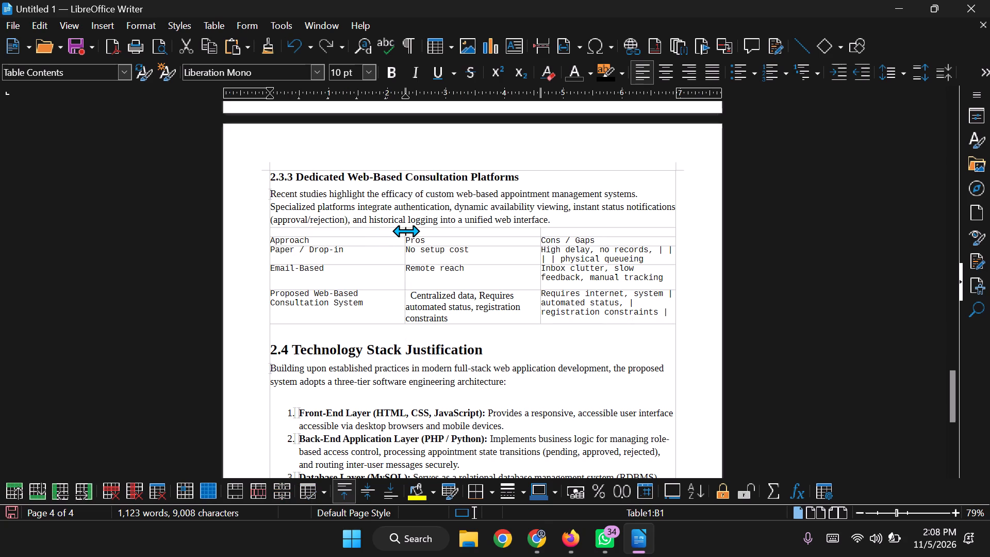
left_click_drag(406, 231, 373, 235)
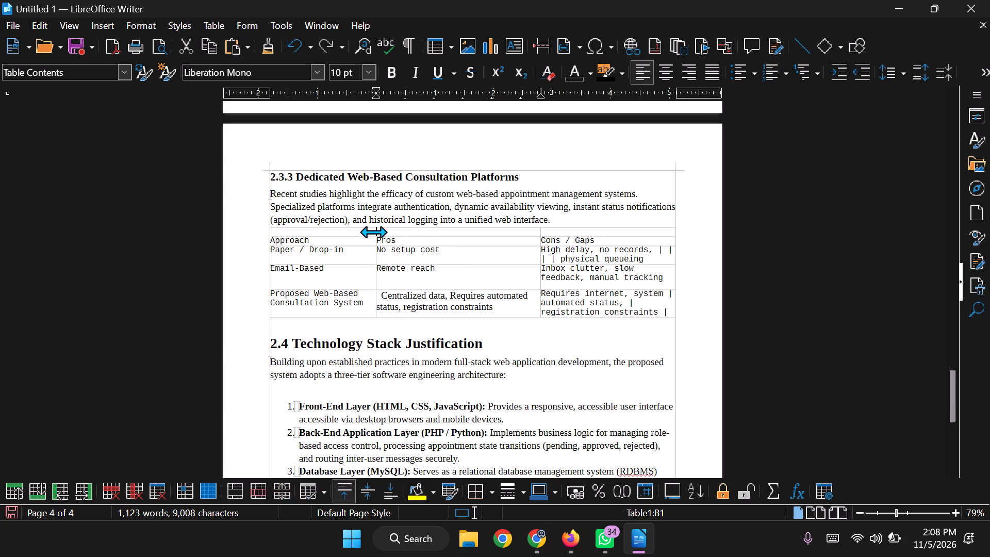
left_click_drag(373, 231, 397, 230)
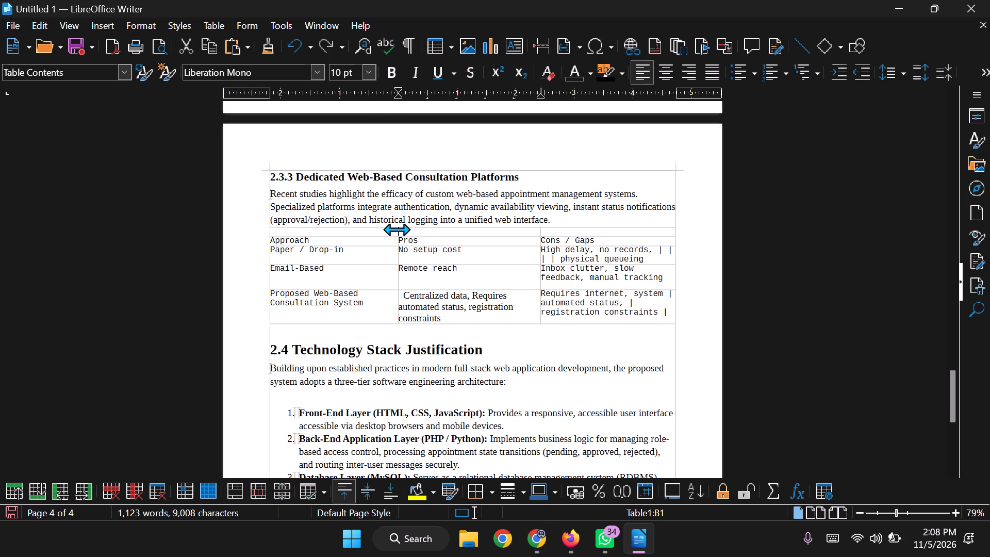
left_click_drag(397, 230, 381, 230)
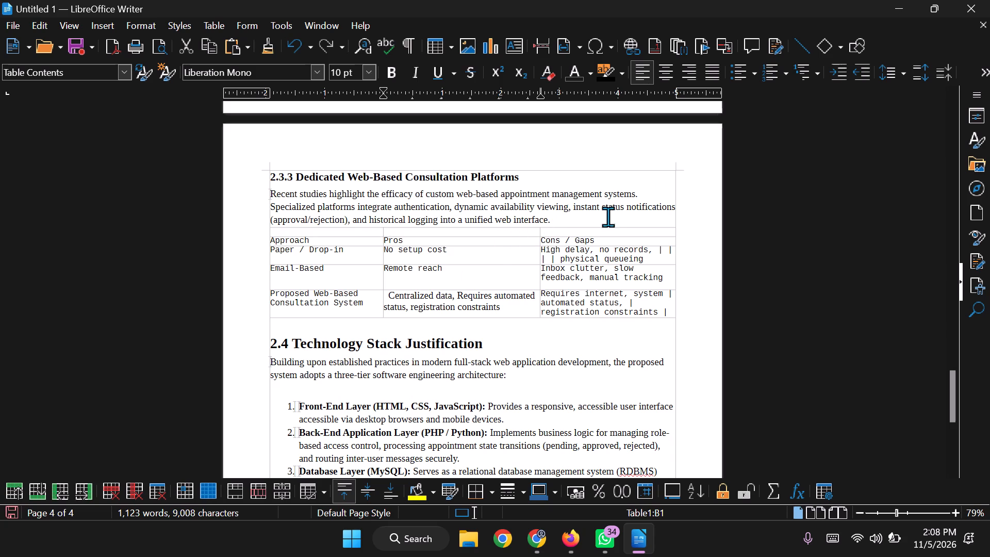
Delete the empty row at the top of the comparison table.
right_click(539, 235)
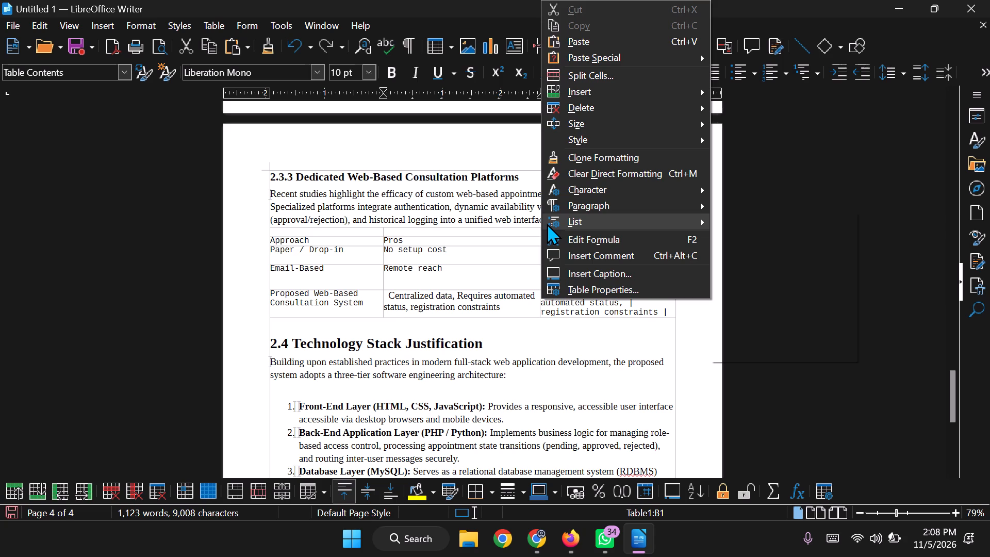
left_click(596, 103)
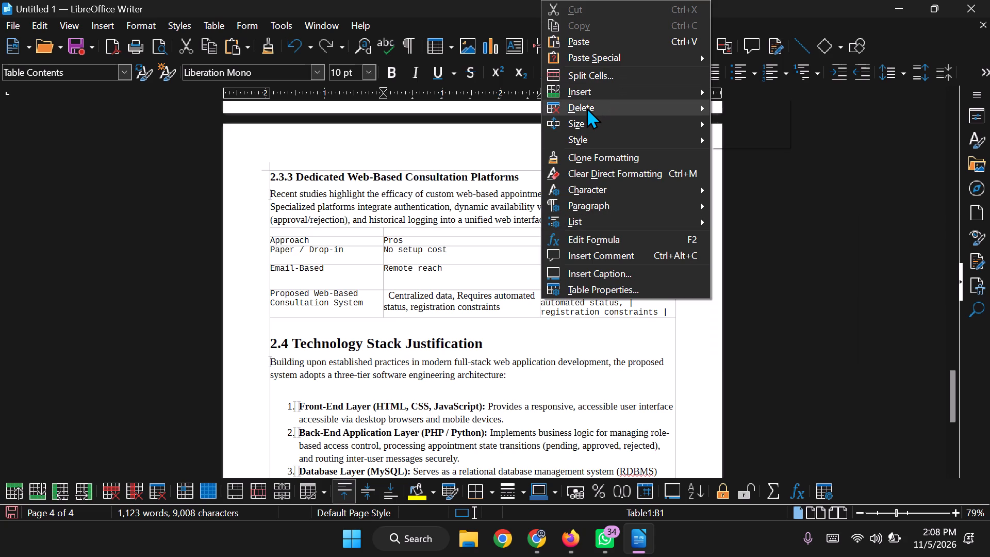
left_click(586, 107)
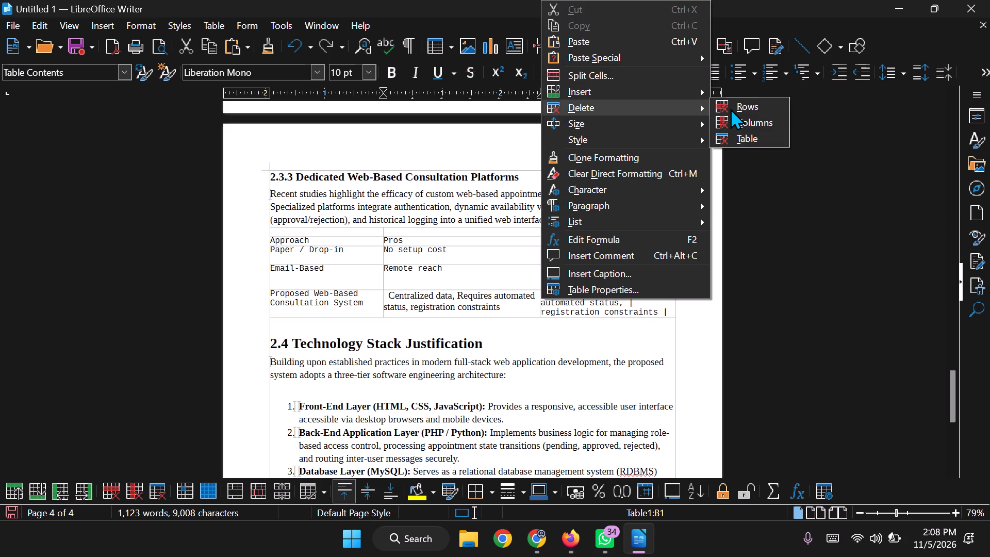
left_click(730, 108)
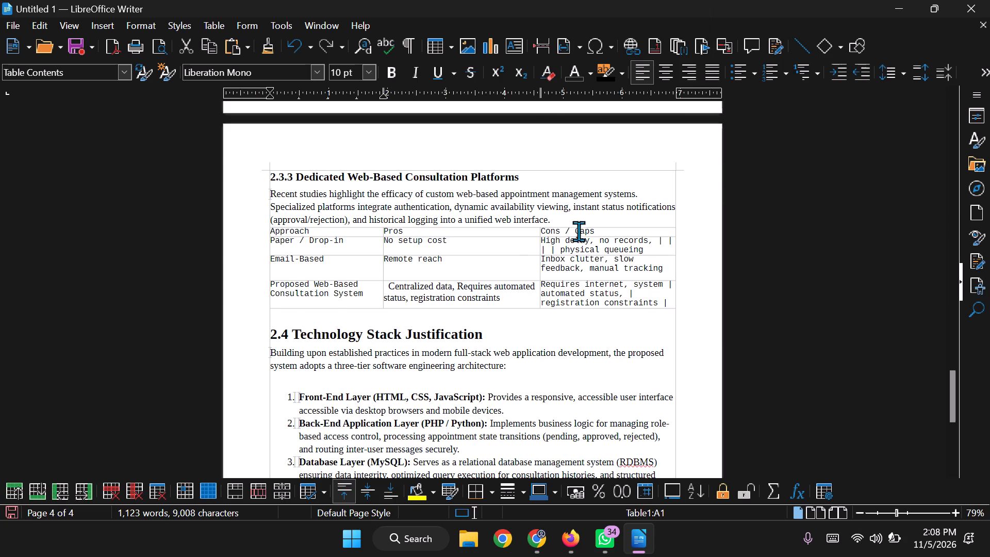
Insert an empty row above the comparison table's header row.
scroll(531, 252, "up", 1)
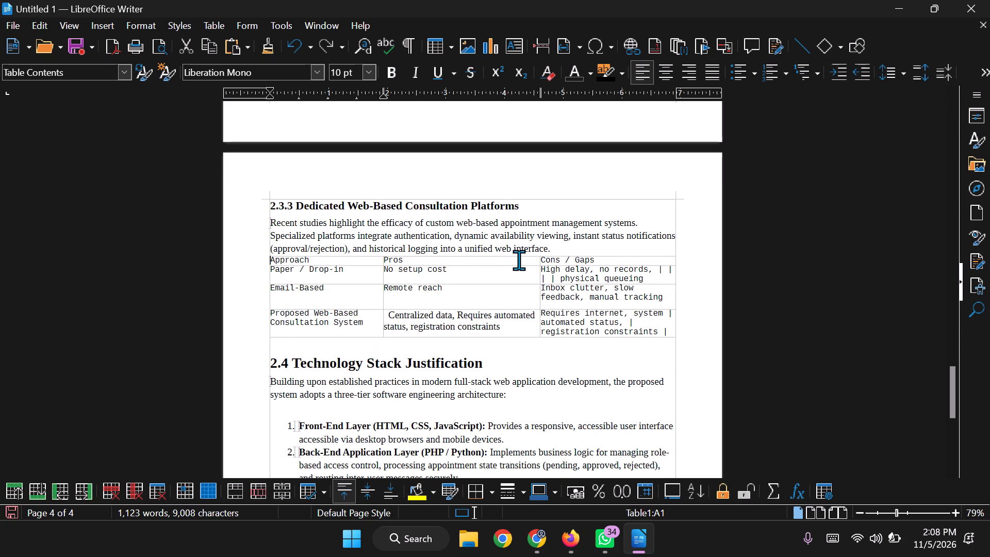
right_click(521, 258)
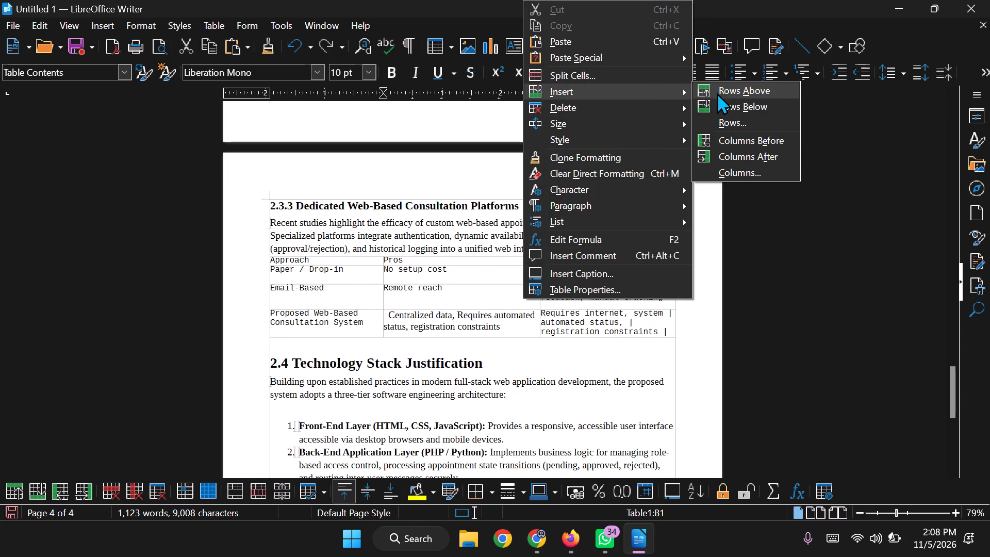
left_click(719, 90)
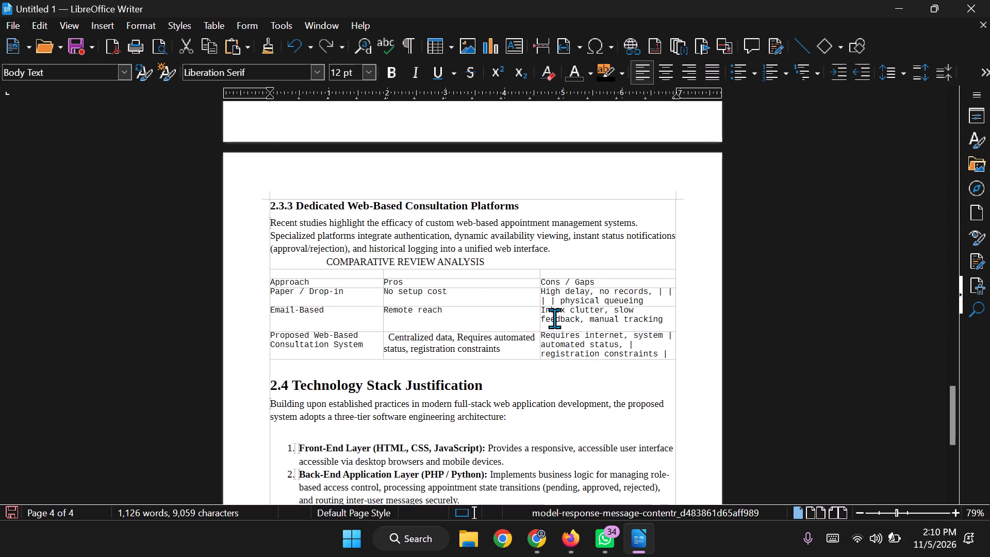
Delete the two stray vertical bars directly before "physical queueing" in the Paper / Drop-in row's Cons / Gaps cell.
left_click(559, 302)
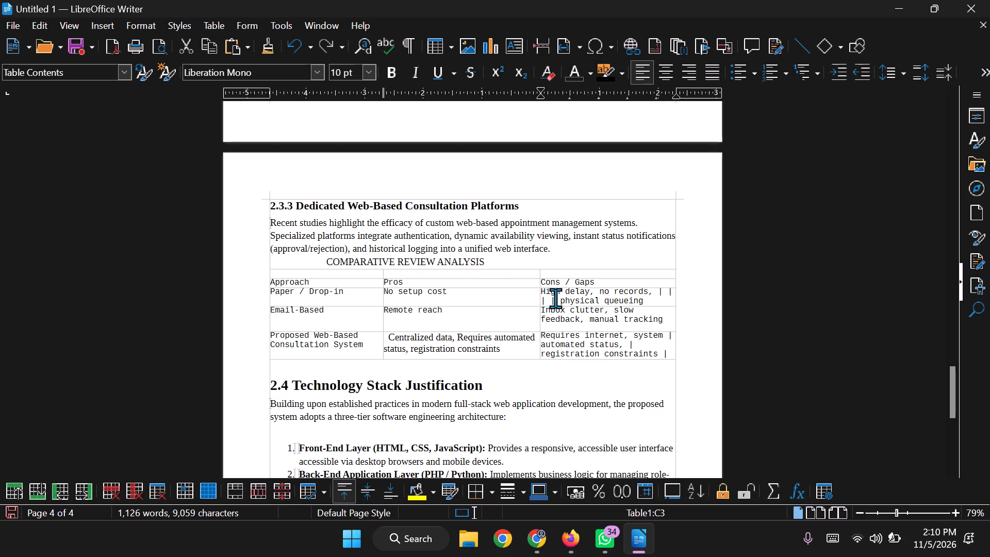
key("BackSpace")
key("BackSpace")
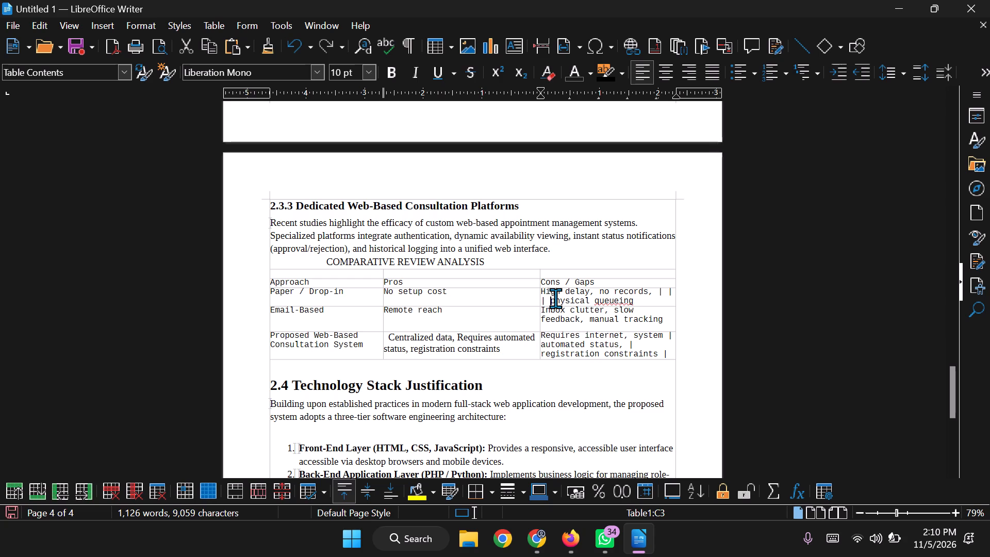
key("BackSpace")
key("BackSpace")
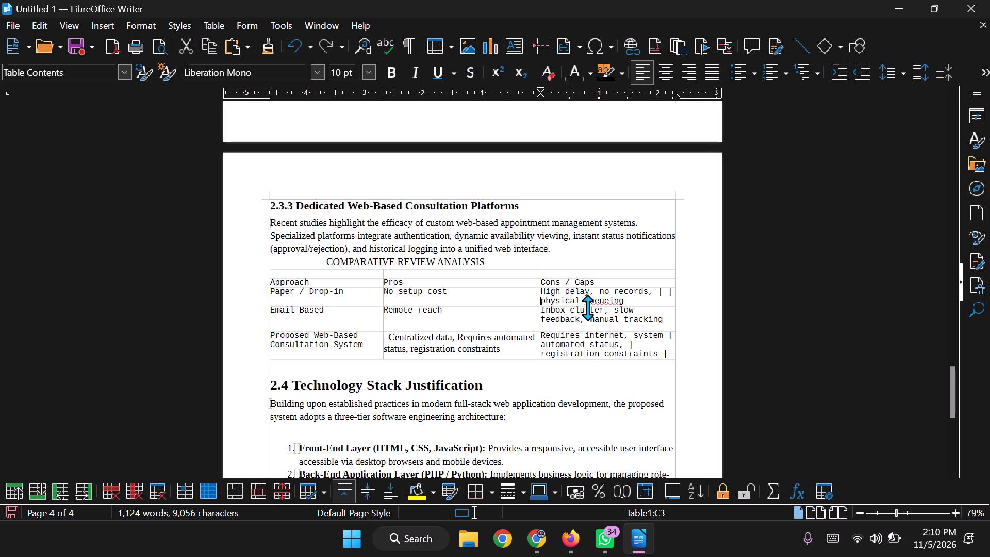
Ignore the spelling flag on "queueing" in the Paper / Drop-in row's Cons / Gaps cell.
right_click(601, 300)
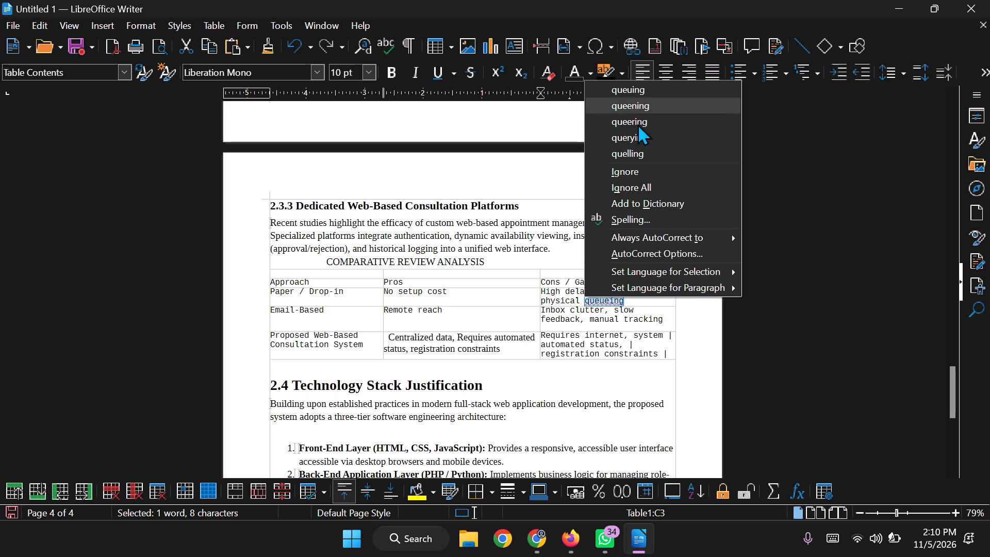
left_click(640, 174)
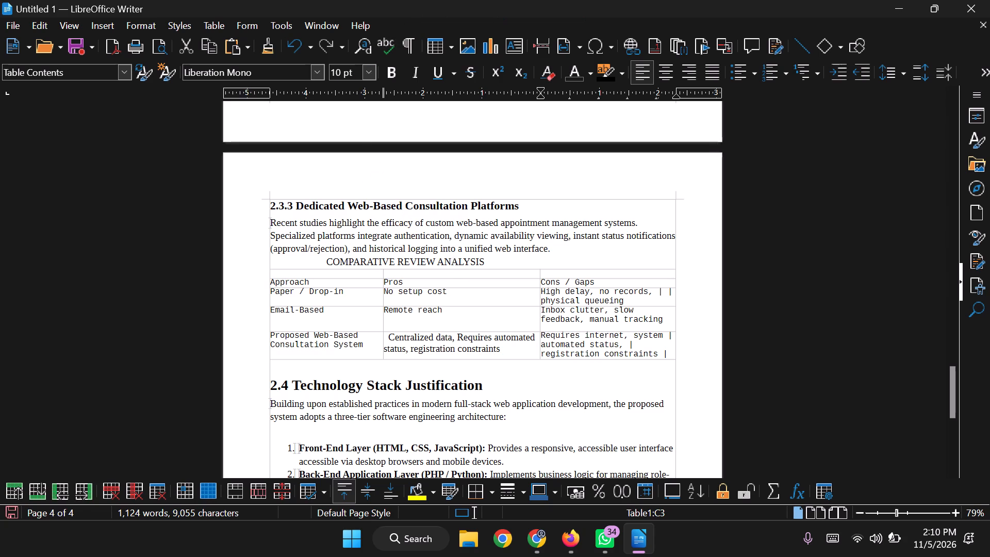
Ignore the spelling flag on "Gmail" and all flags on "e.g." in the opening paragraph of section 2.3.2.
scroll(464, 268, "up", 12)
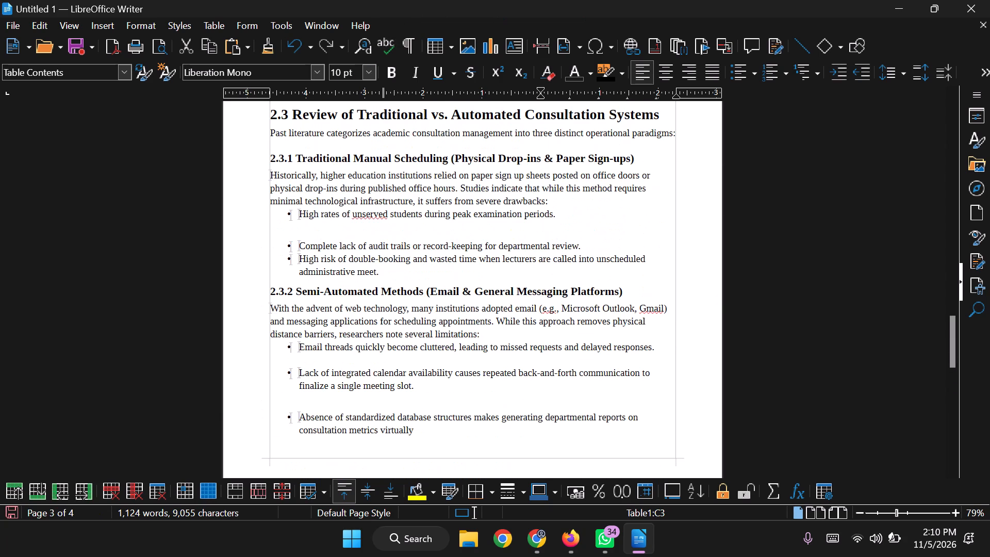
right_click(663, 309)
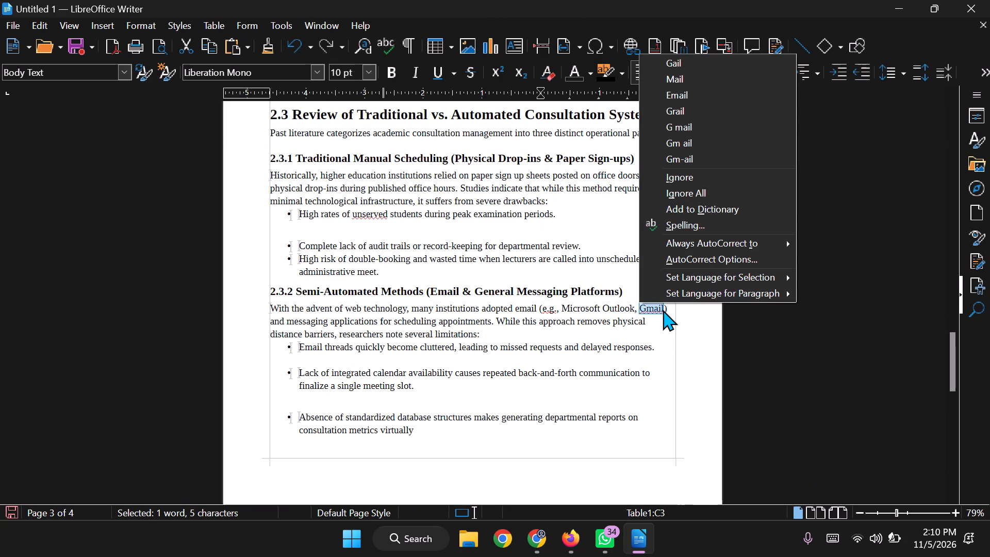
left_click(682, 184)
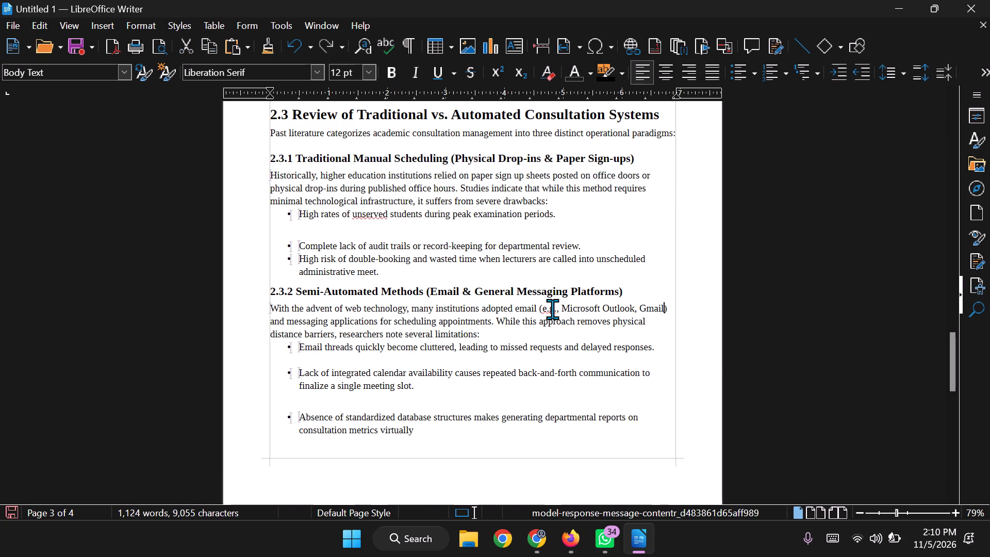
right_click(552, 309)
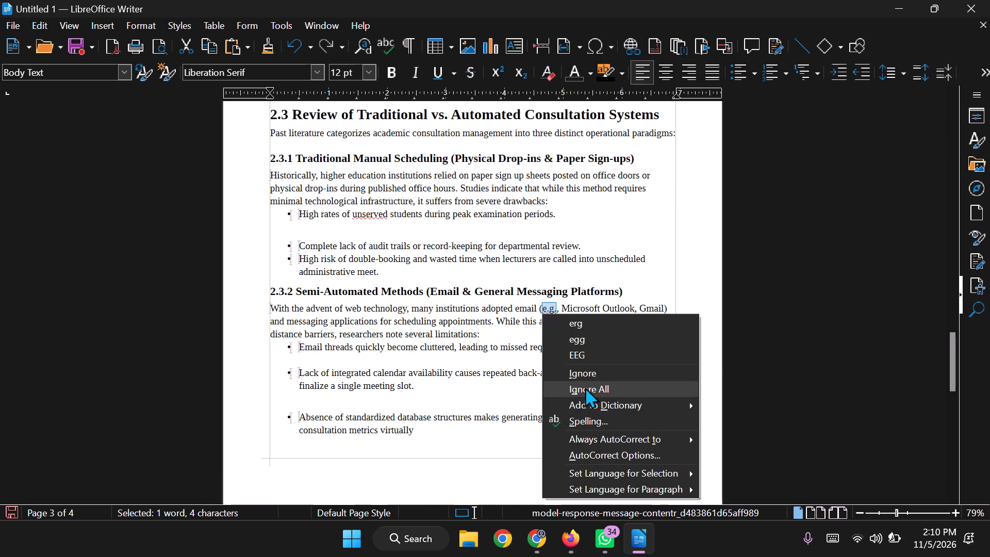
left_click(585, 387)
right_click(654, 309)
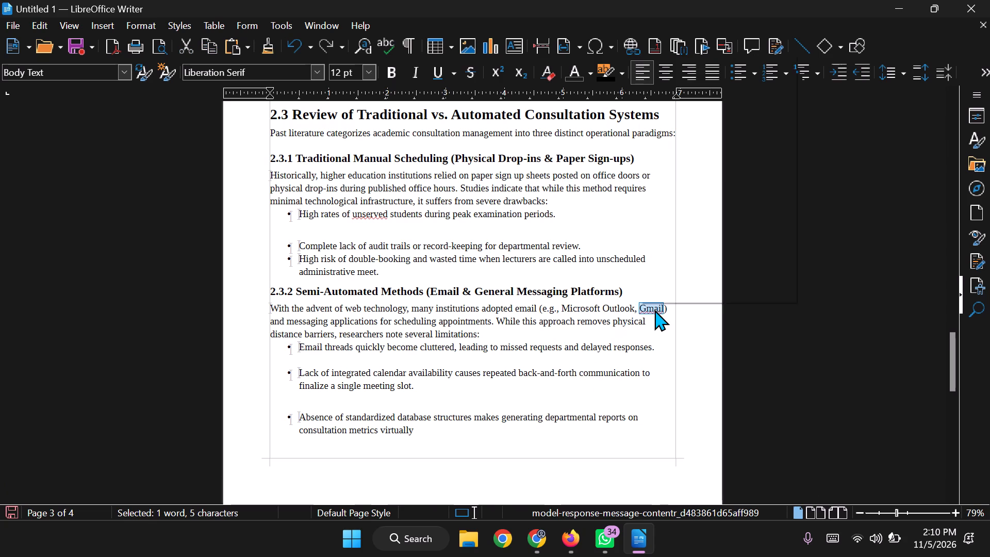
left_click(682, 175)
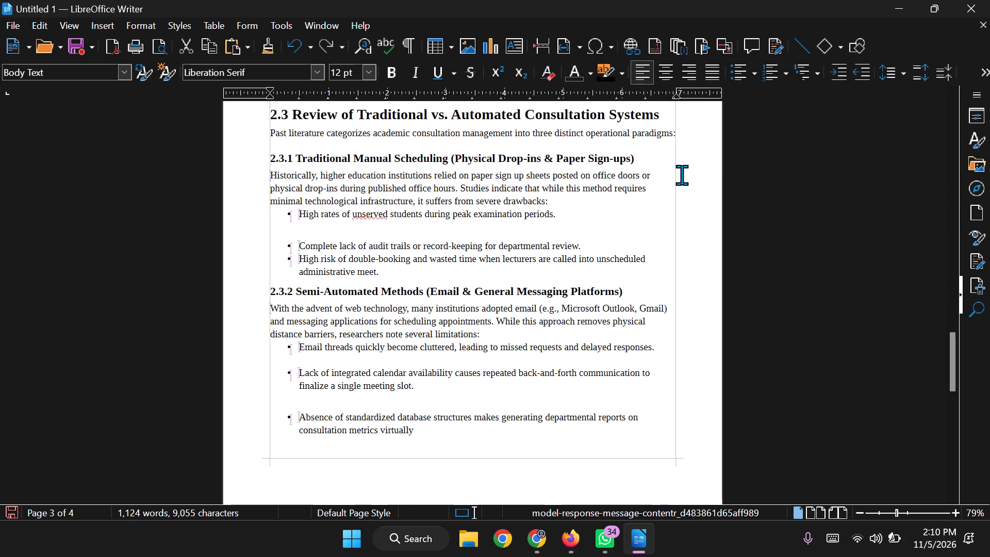
Delete the stray .pptx source reference text and its leftover empty line at the end of section 2.2.
scroll(619, 349, "up", 8)
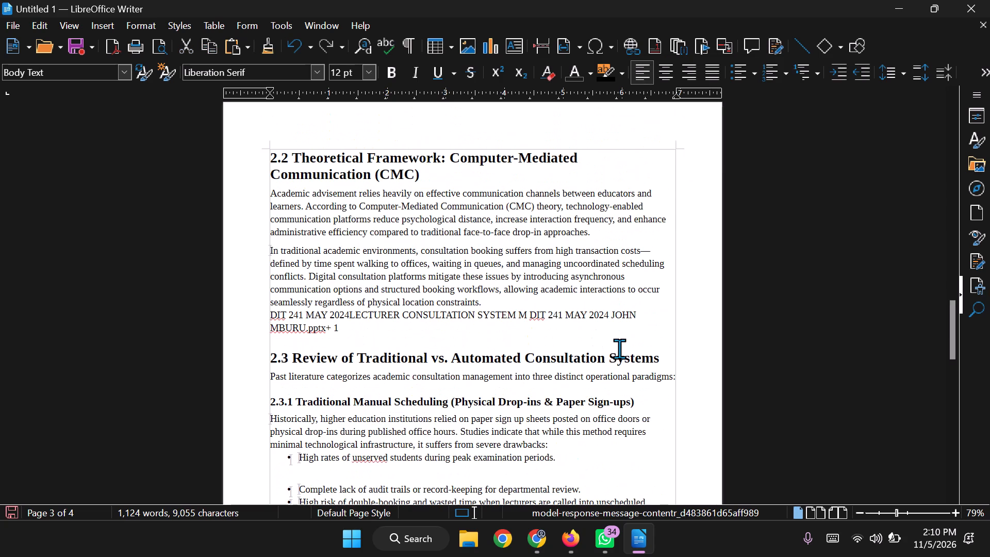
left_click(341, 325)
left_click_drag(341, 327, 341, 328)
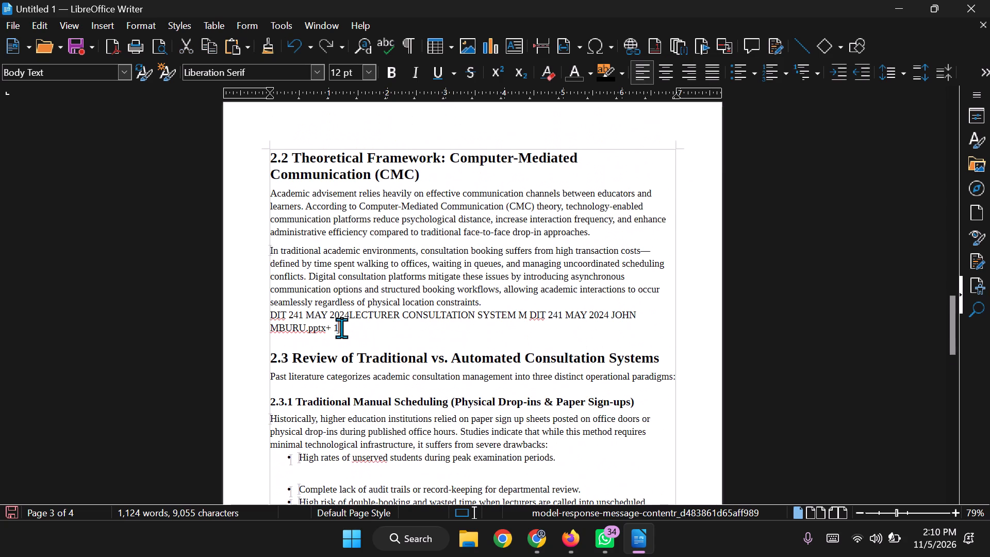
left_click_drag(341, 328, 256, 317)
key("BackSpace")
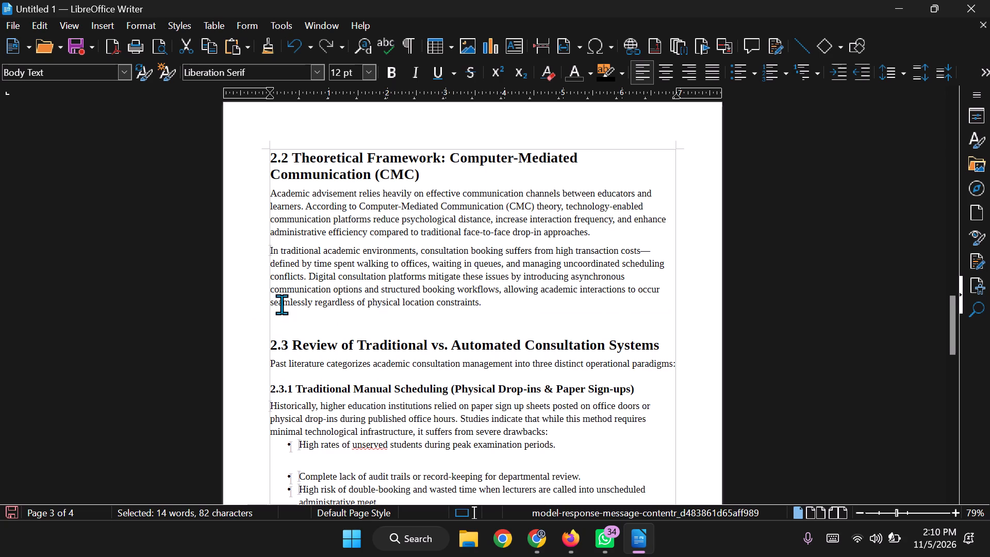
key("BackSpace")
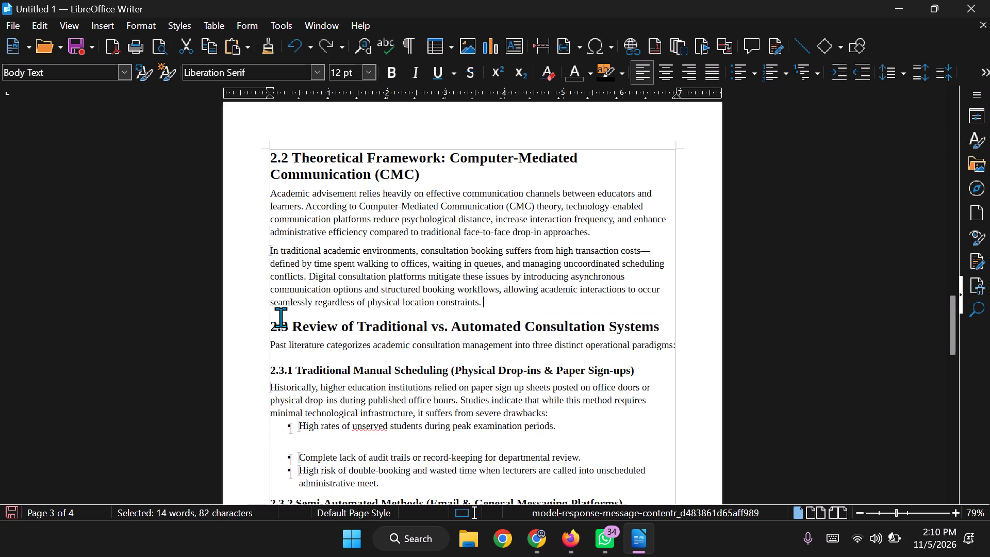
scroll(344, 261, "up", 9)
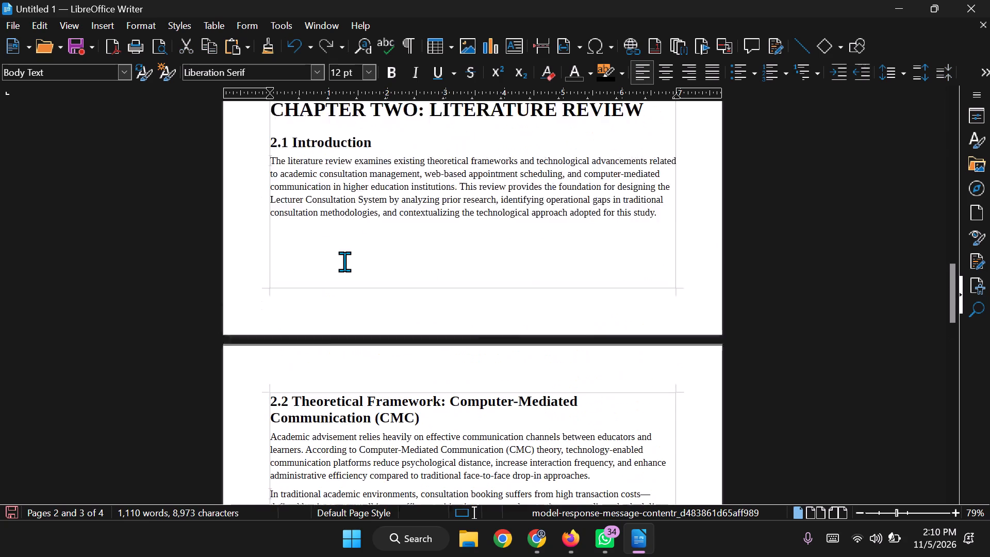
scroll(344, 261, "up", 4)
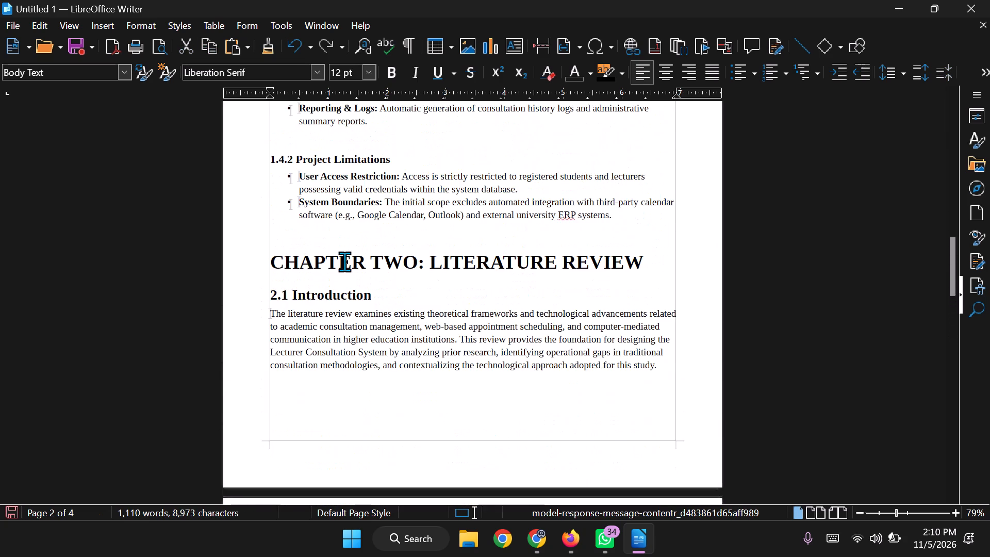
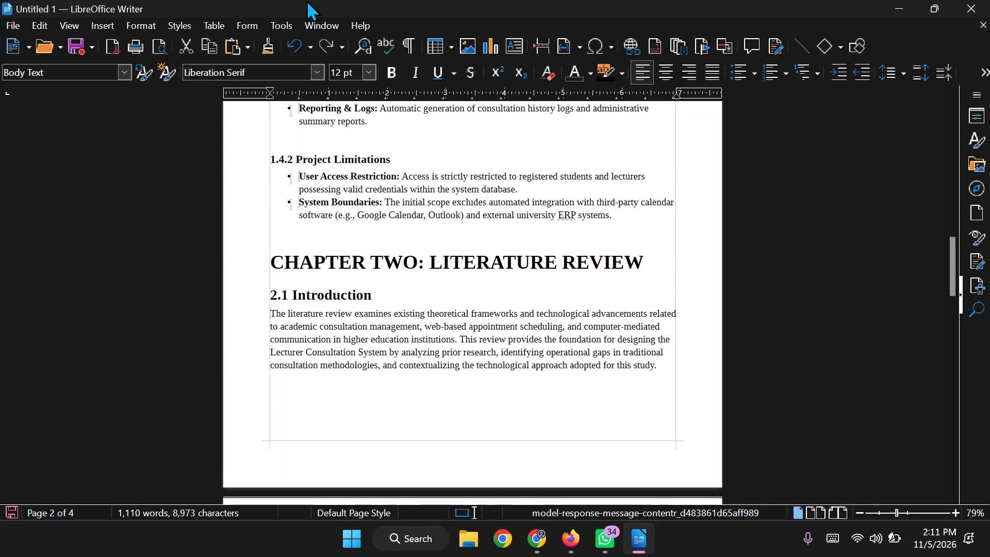
Review the document from the start of Chapter Two back to the Chapter One introduction.
scroll(376, 185, "up", 2)
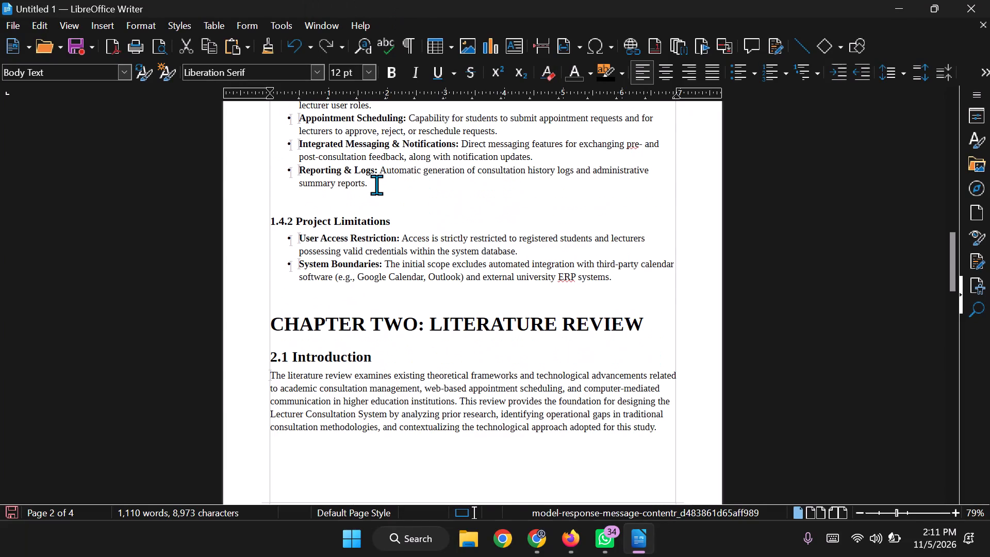
scroll(376, 185, "up", 18)
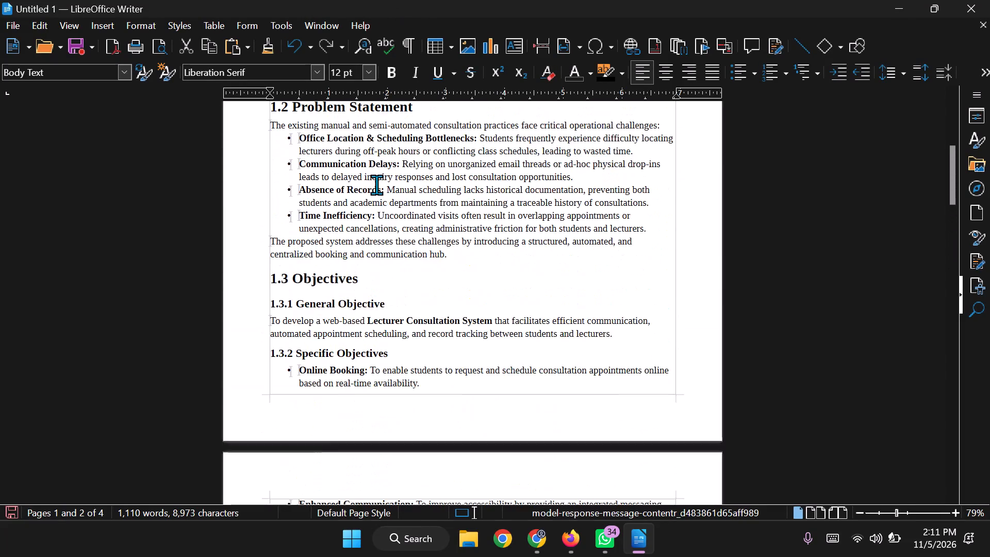
scroll(376, 185, "up", 9)
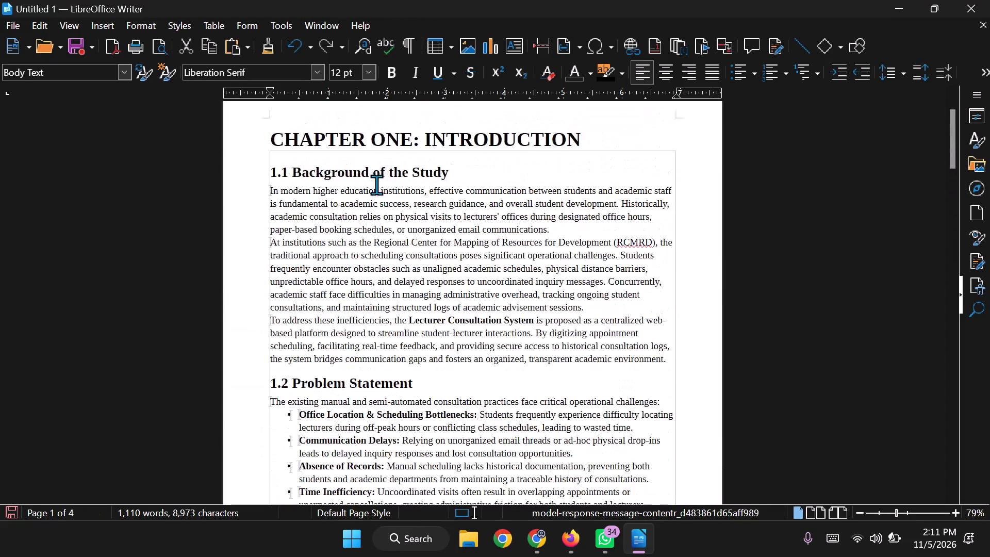
Ignore the spelling flag on "RCMRD" in section 1.1 Background of the Study.
right_click(642, 245)
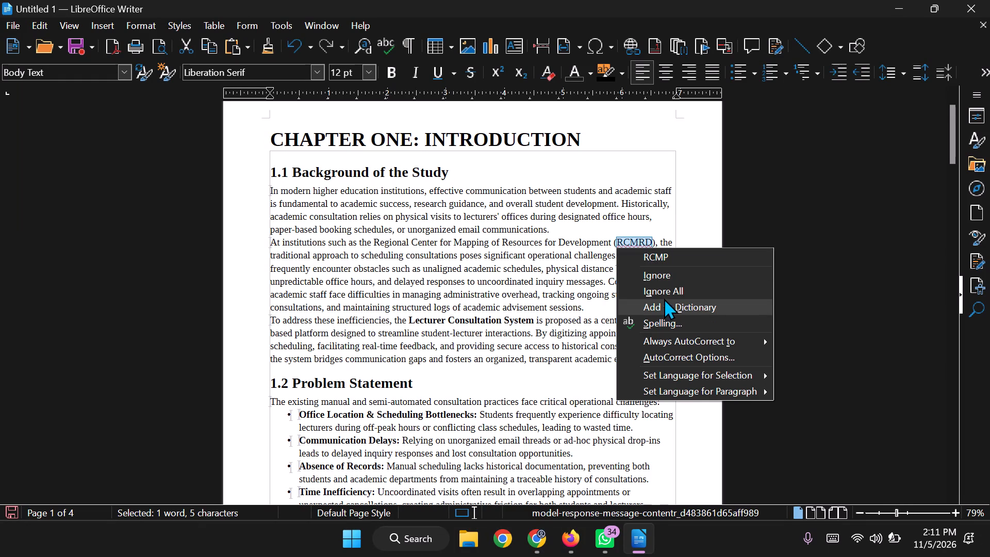
left_click(668, 278)
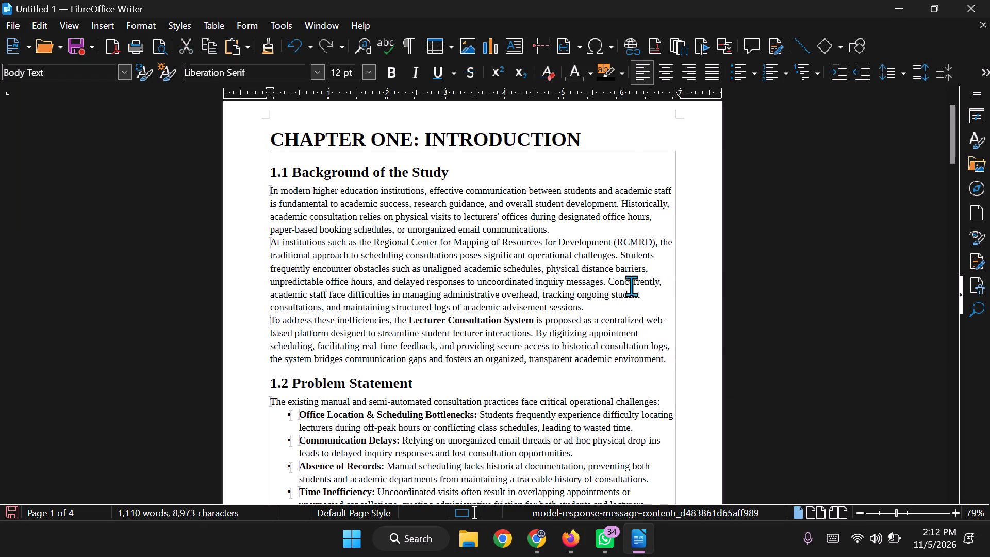
scroll(631, 286, "down", 18)
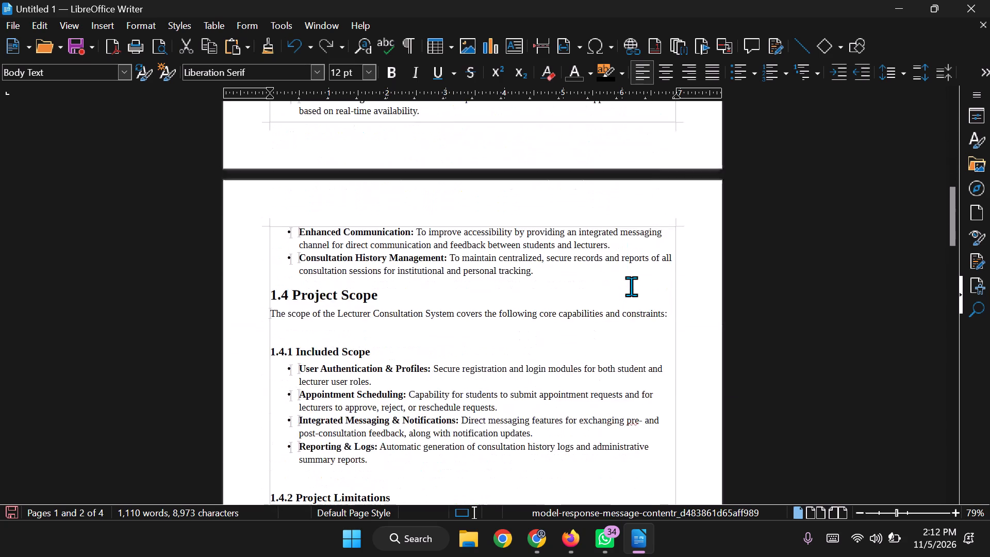
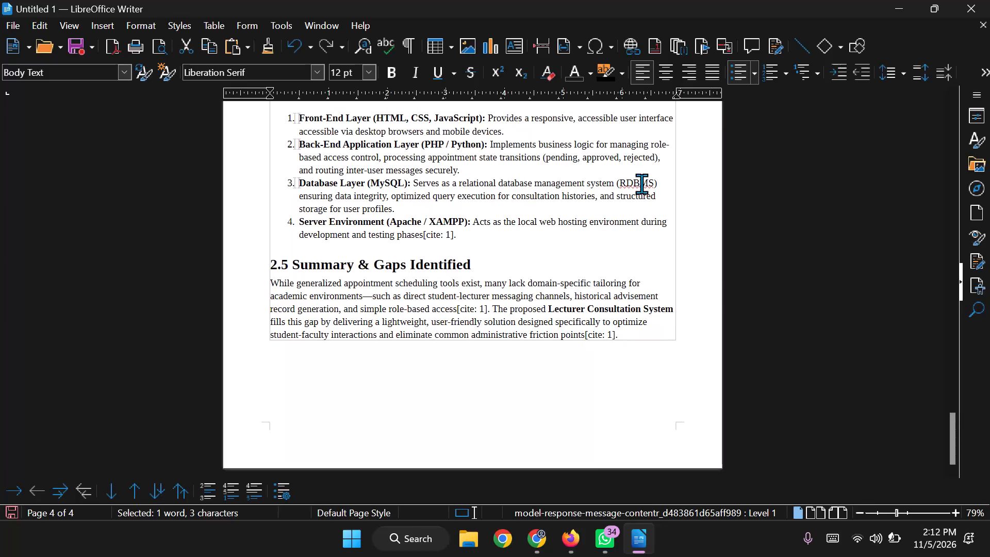
Dismiss the spelling flag on "RDBMS" in the Database Layer (MySQL) item of section 2.4.
right_click(641, 184)
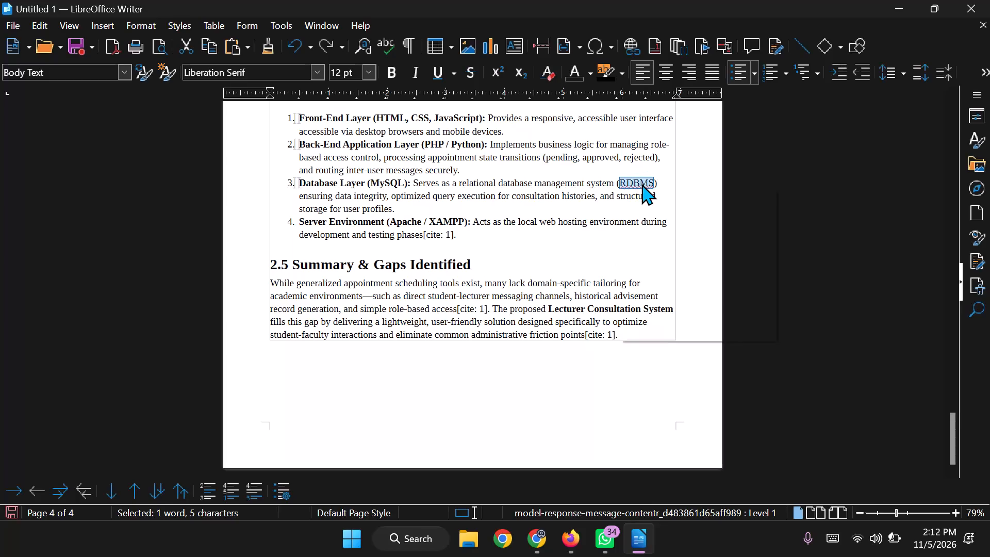
left_click(667, 219)
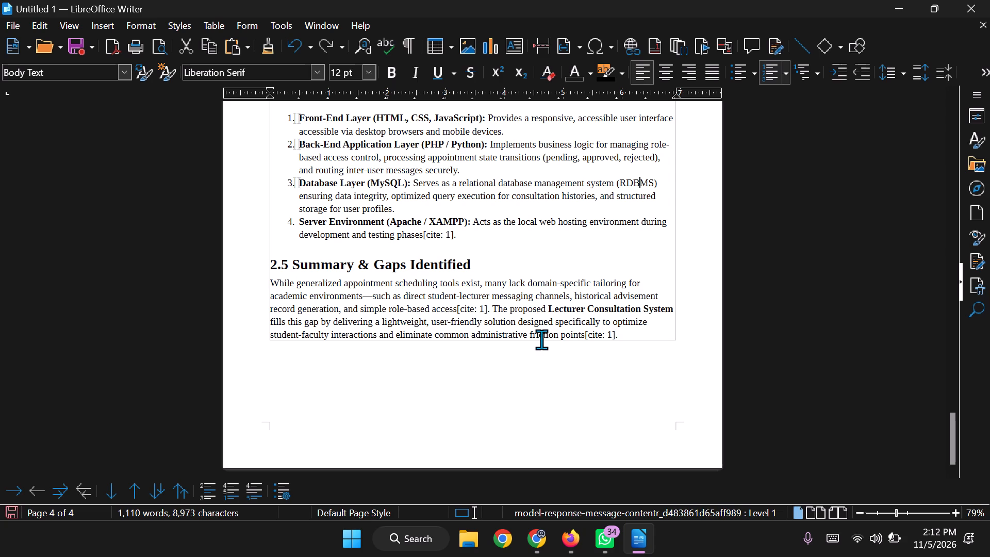
Review the document from section 2.5 back to the project limitations in section 1.4.2.
scroll(642, 348, "up", 4)
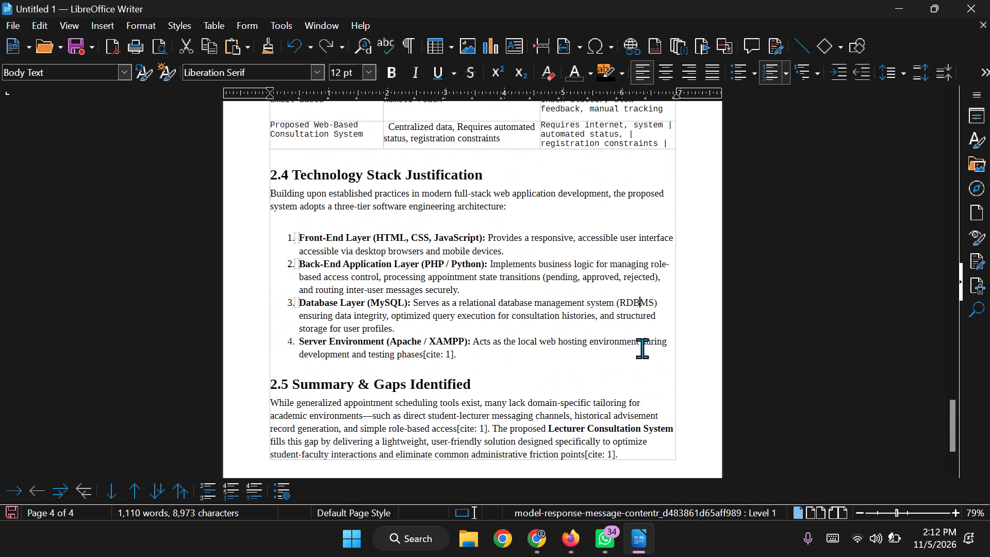
scroll(642, 348, "up", 5)
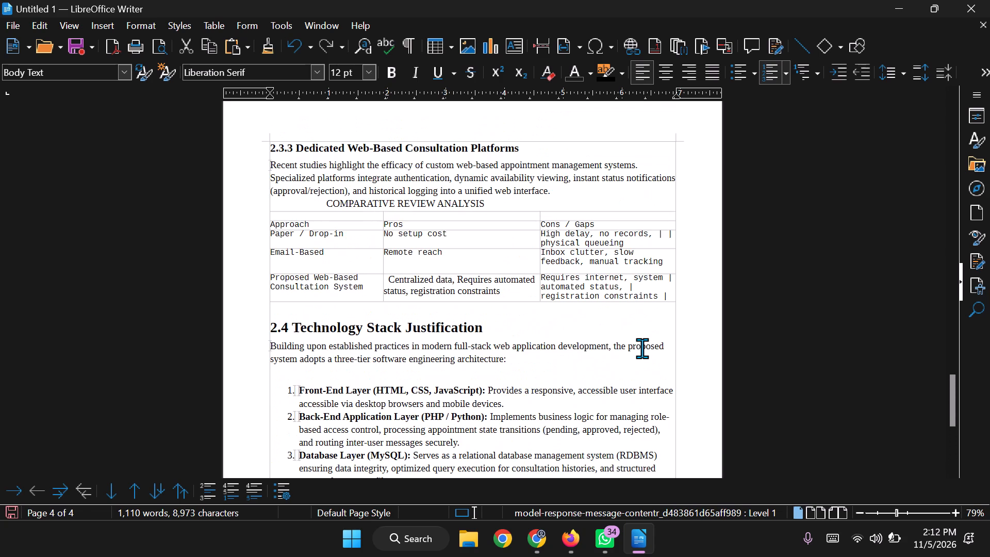
scroll(642, 348, "up", 13)
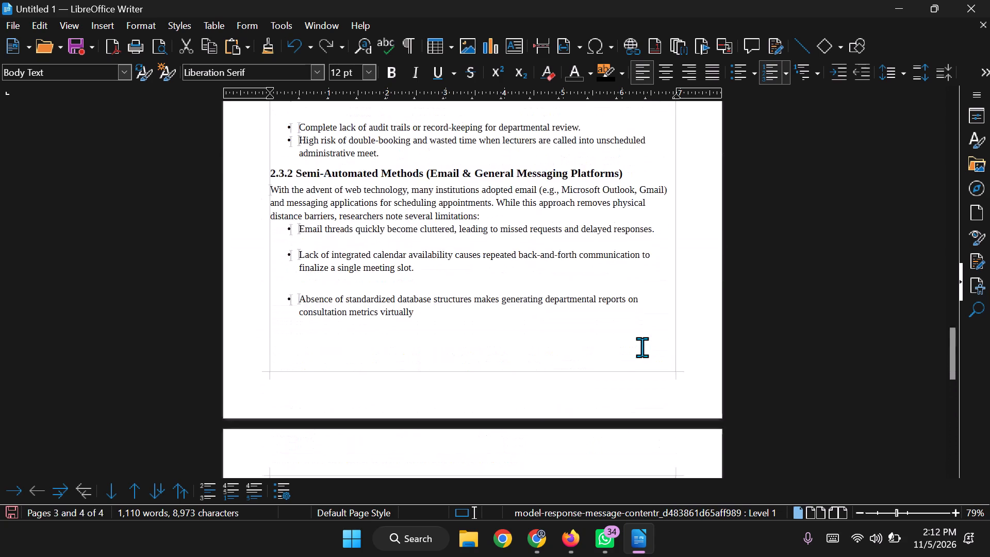
scroll(642, 347, "up", 20)
scroll(642, 347, "up", 3)
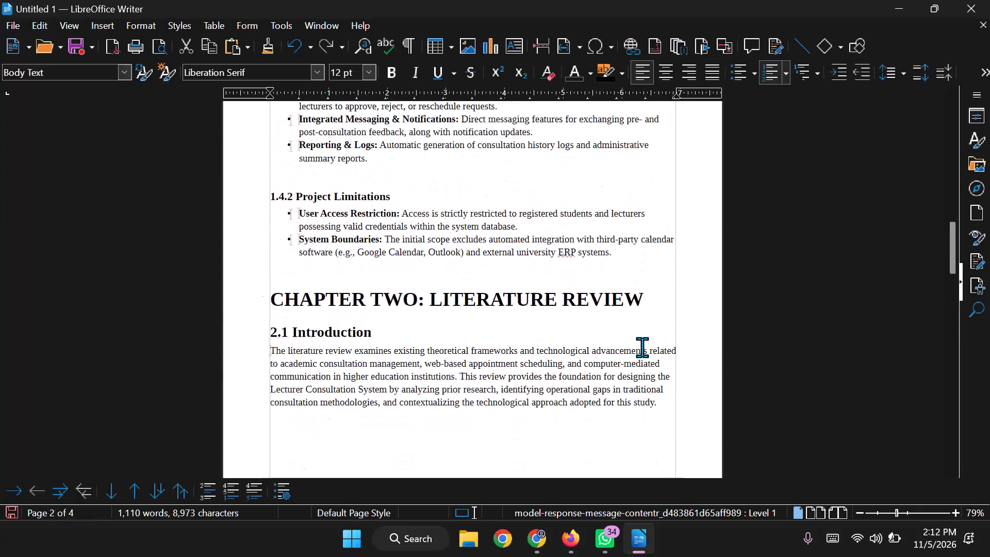
Ignore all spelling flags for the word "ERP" in the System Boundaries bullet of section 1.4.2.
right_click(564, 251)
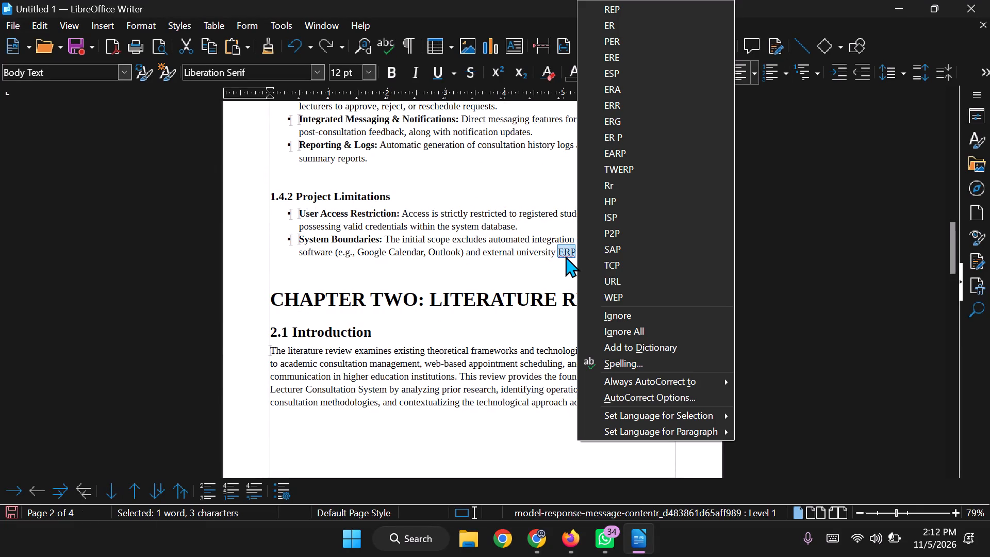
left_click(619, 330)
Select the whole document from the Chapter One heading through section 2.5 and try to set its font to Times New Roman.
scroll(523, 277, "up", 3)
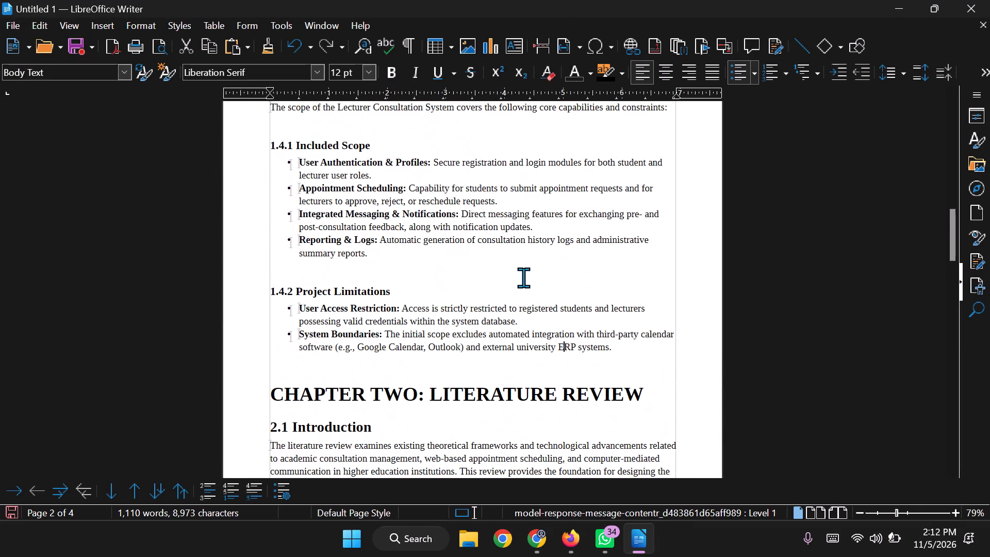
scroll(523, 277, "up", 17)
scroll(522, 277, "up", 6)
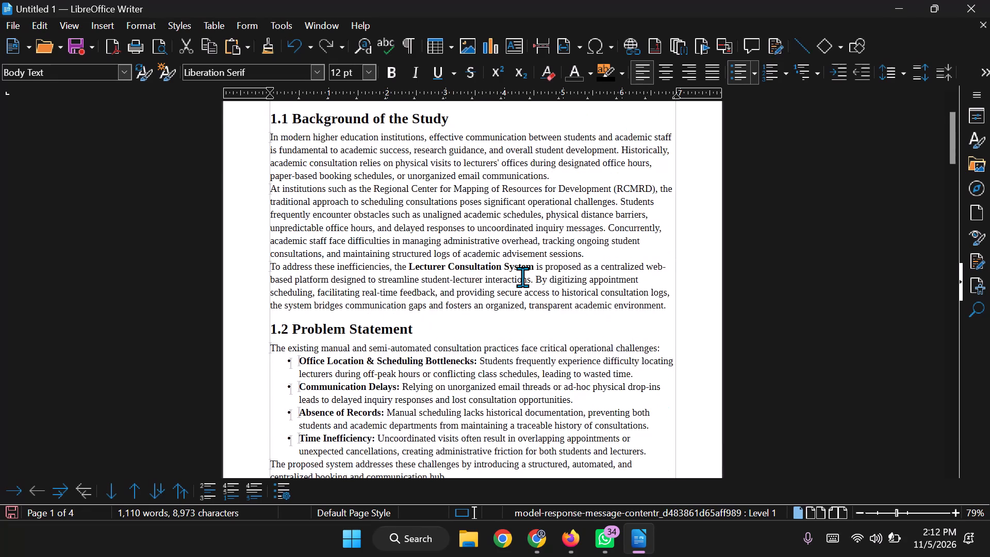
scroll(522, 277, "up", 10)
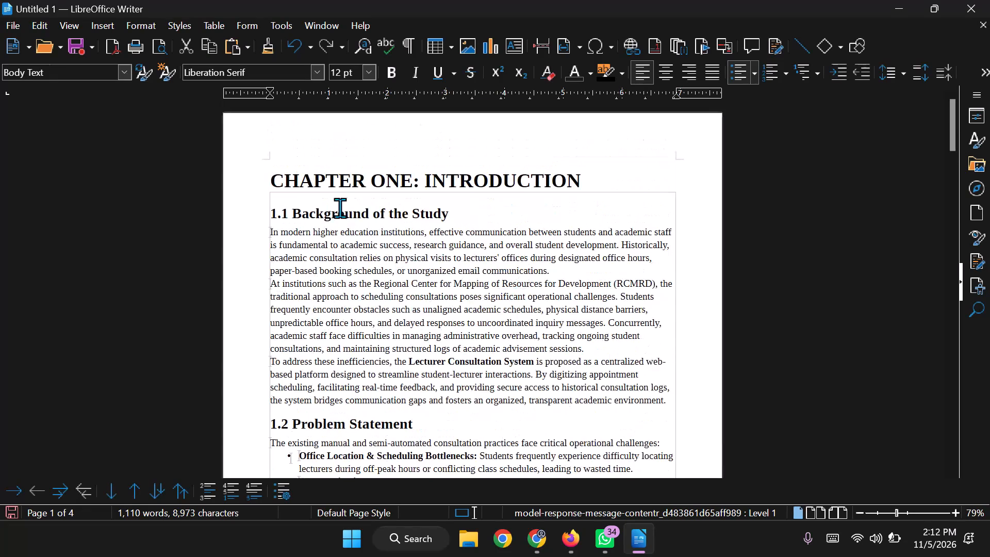
left_click_drag(266, 177, 291, 257)
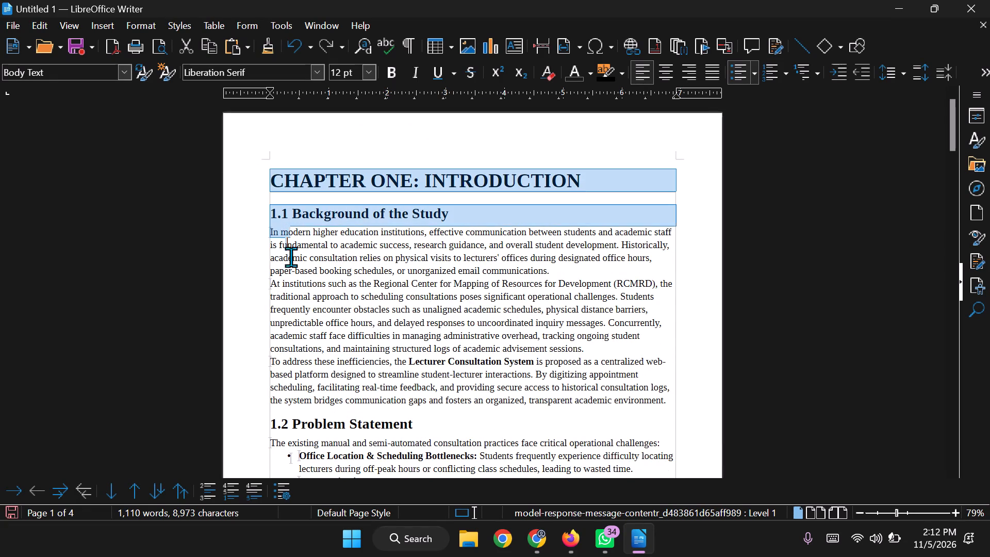
left_click_drag(291, 257, 330, 523)
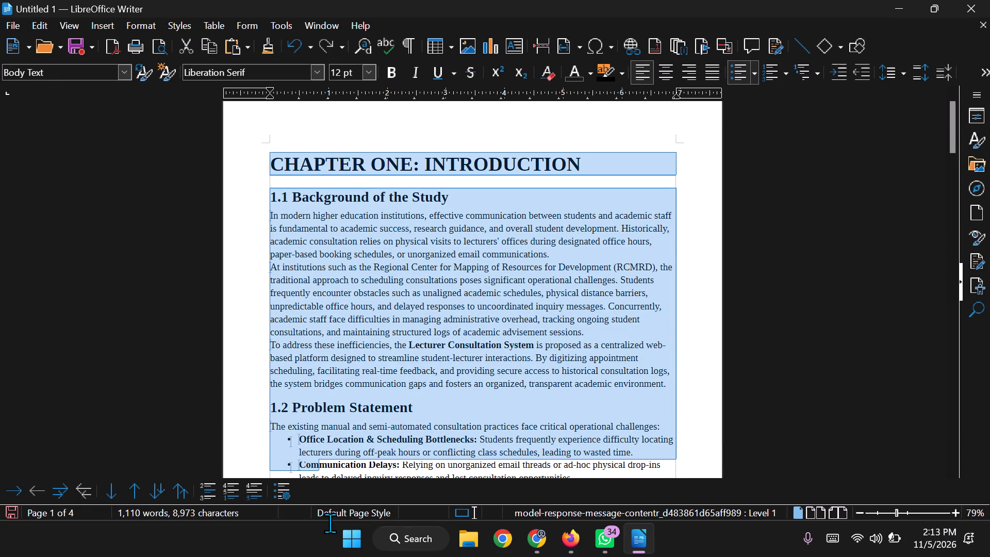
left_click_drag(330, 523, 328, 556)
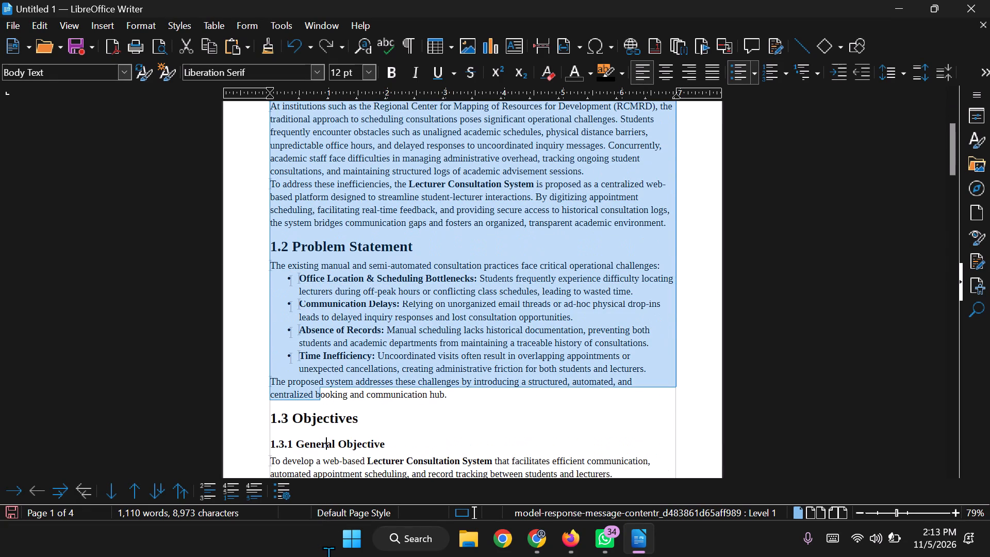
left_click_drag(328, 556, 332, 556)
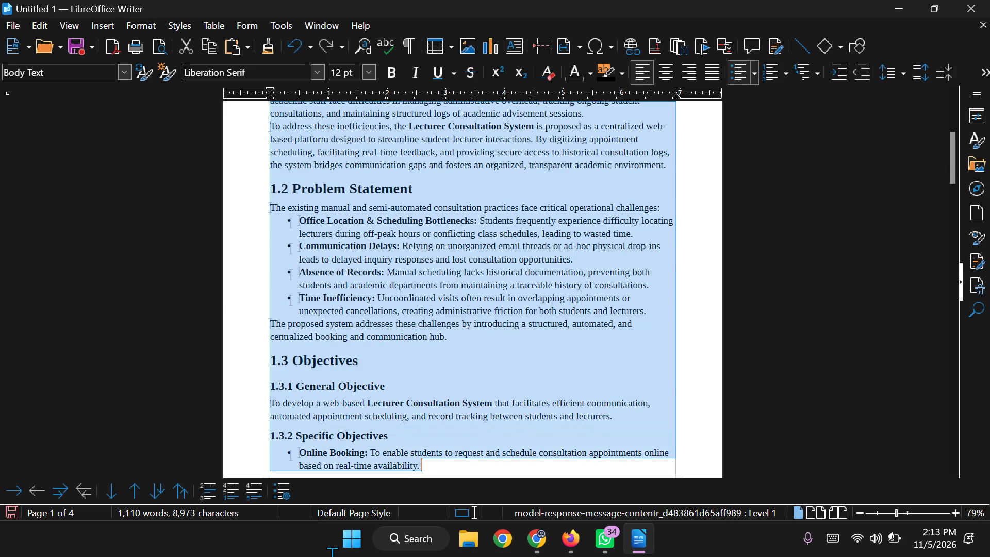
left_click_drag(332, 556, 333, 556)
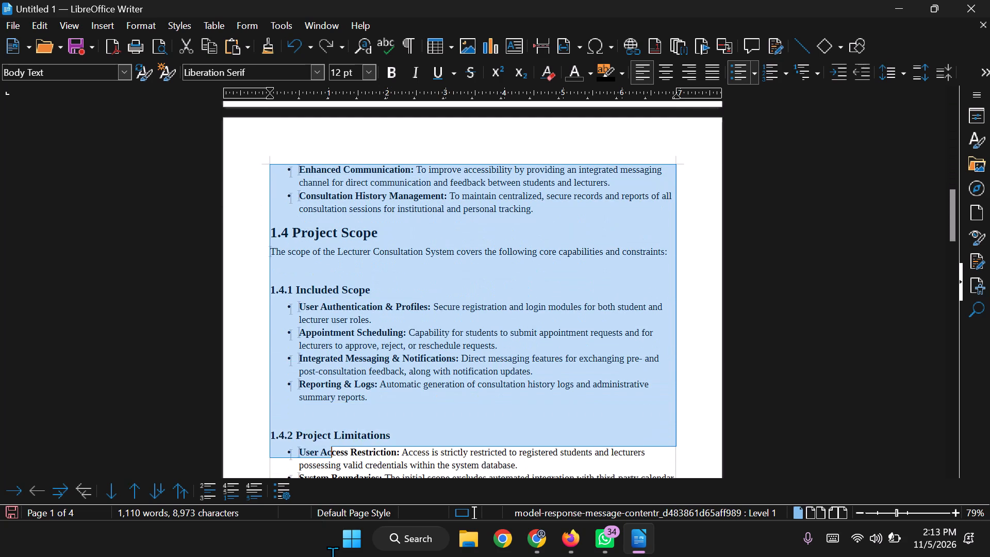
left_click_drag(333, 556, 333, 552)
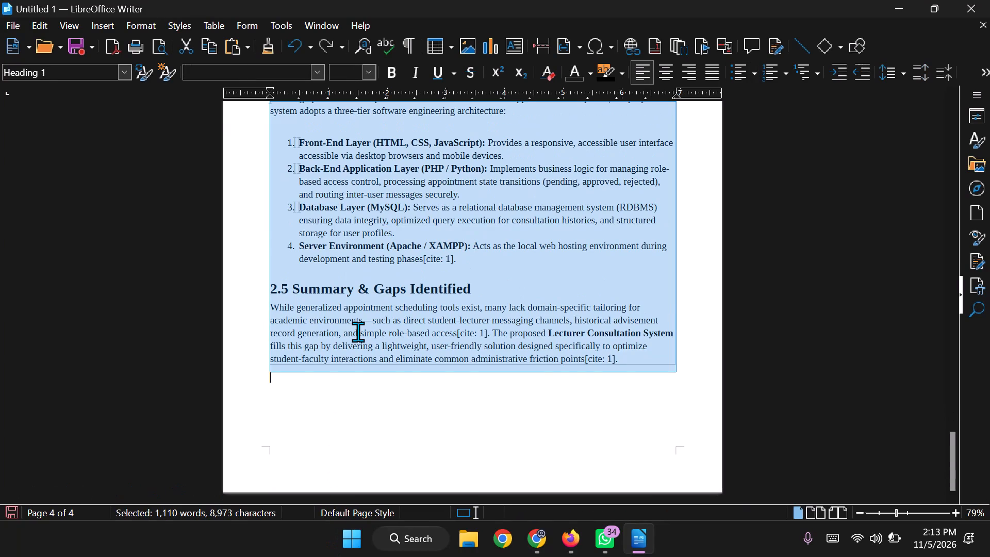
right_click(358, 332)
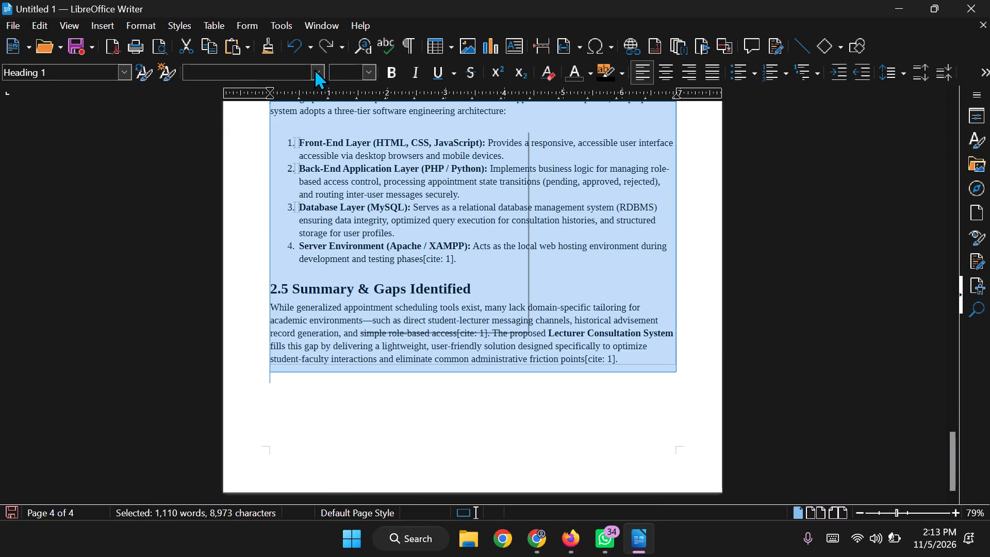
left_click(314, 69)
left_click(320, 73)
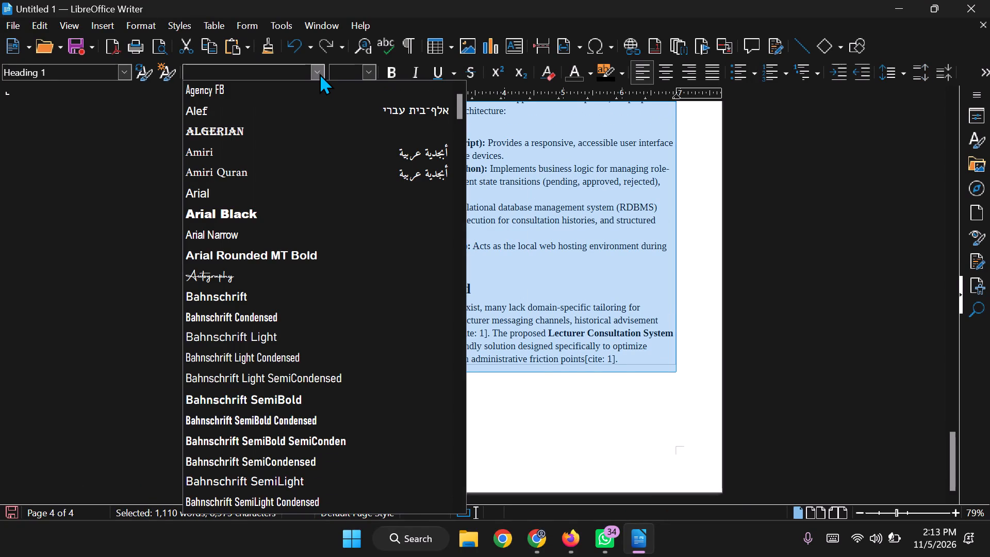
scroll(301, 268, "down", 5)
scroll(301, 269, "up", 4)
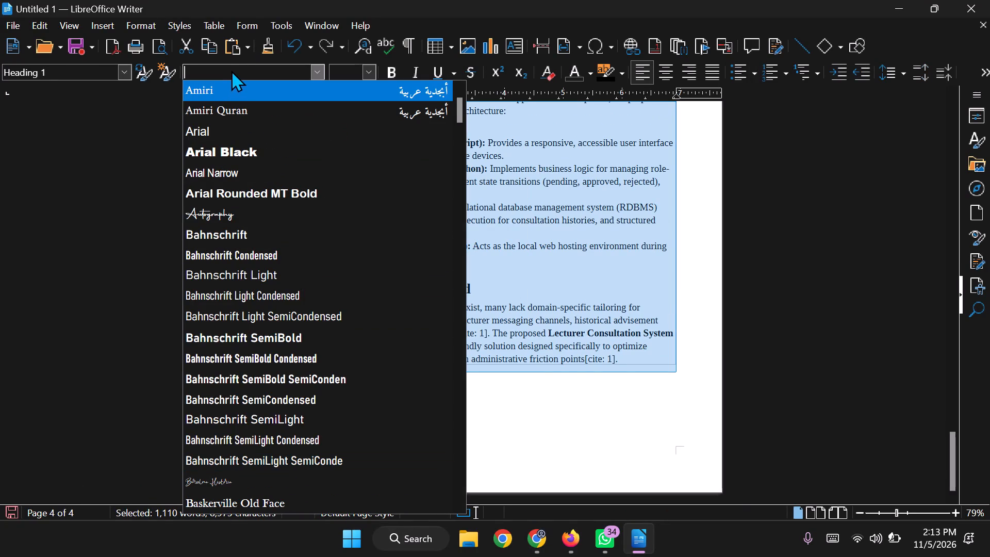
left_click(214, 69)
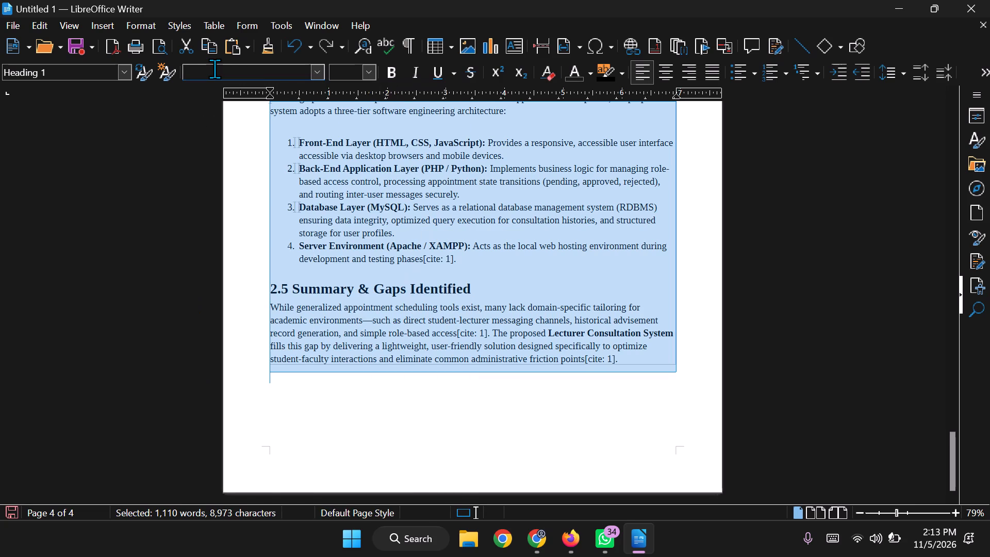
key("t")
type("imes")
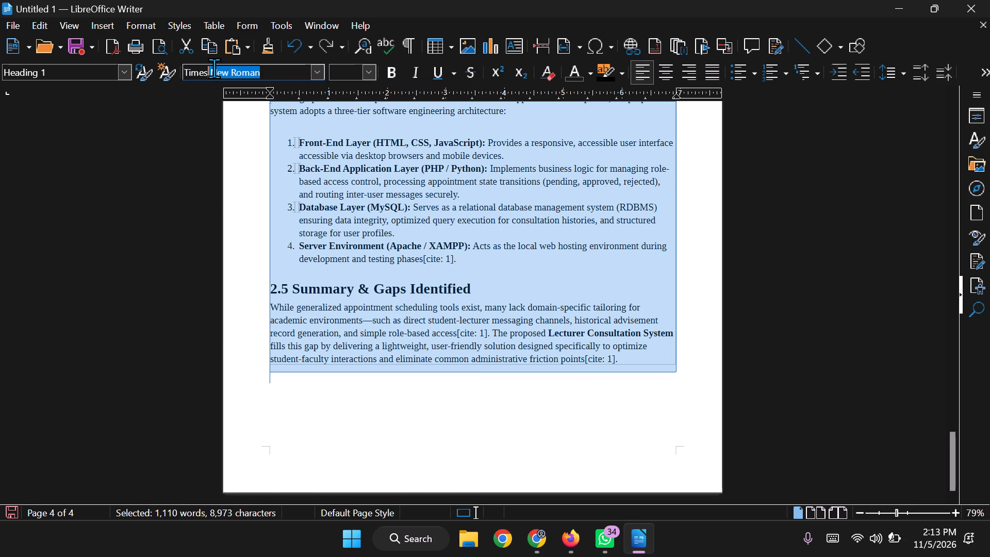
left_click(276, 74)
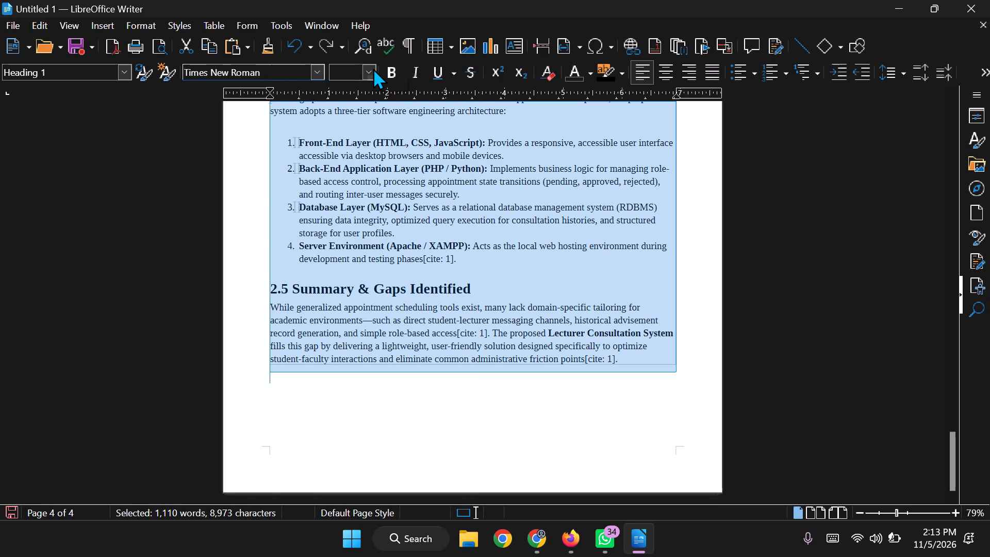
Set the font size of the entire selected document text to 14 pt.
left_click(373, 68)
left_click(336, 202)
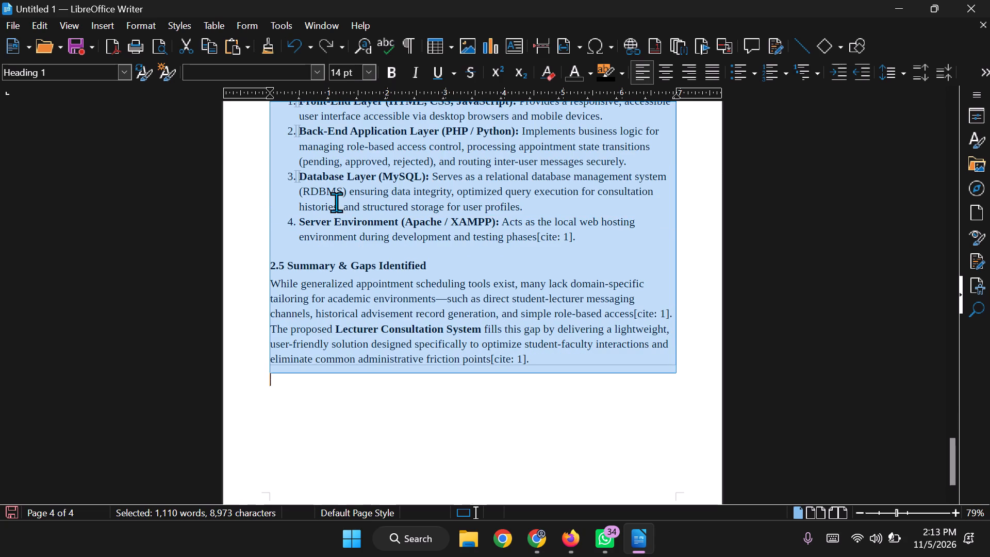
left_click(384, 395)
Review the resized text from section 2.5 back through the comparison table to section 2.3.1.
scroll(494, 260, "up", 5)
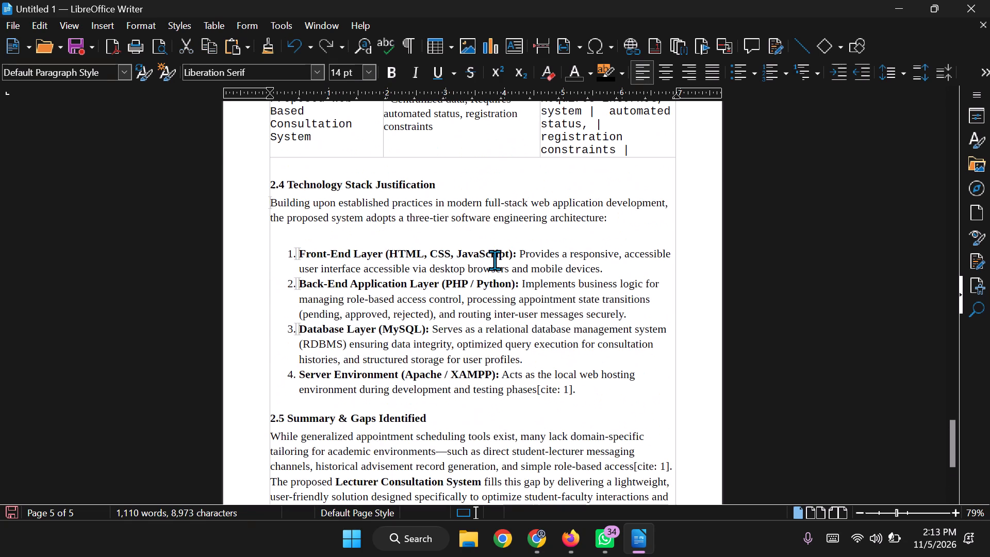
scroll(494, 260, "down", 4)
scroll(497, 243, "up", 4)
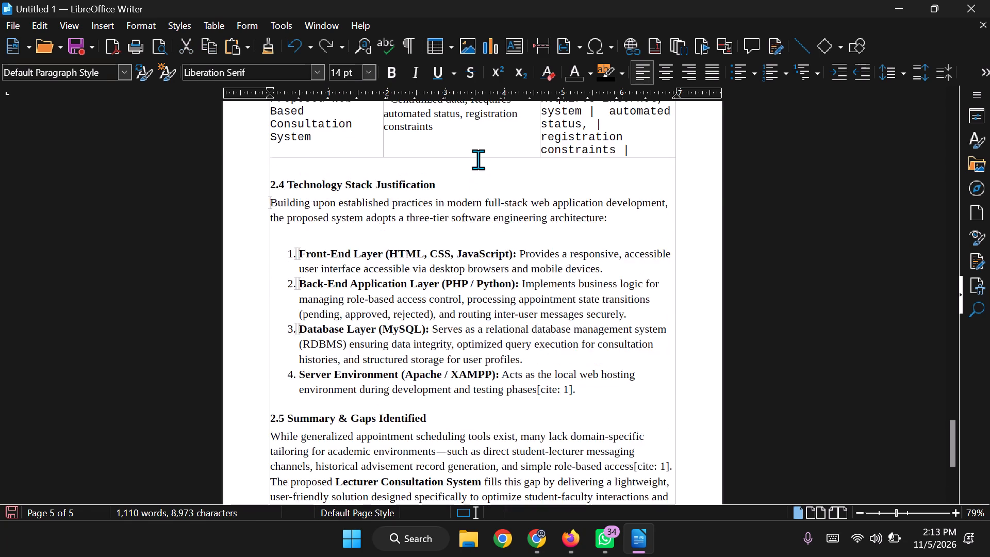
scroll(478, 159, "up", 11)
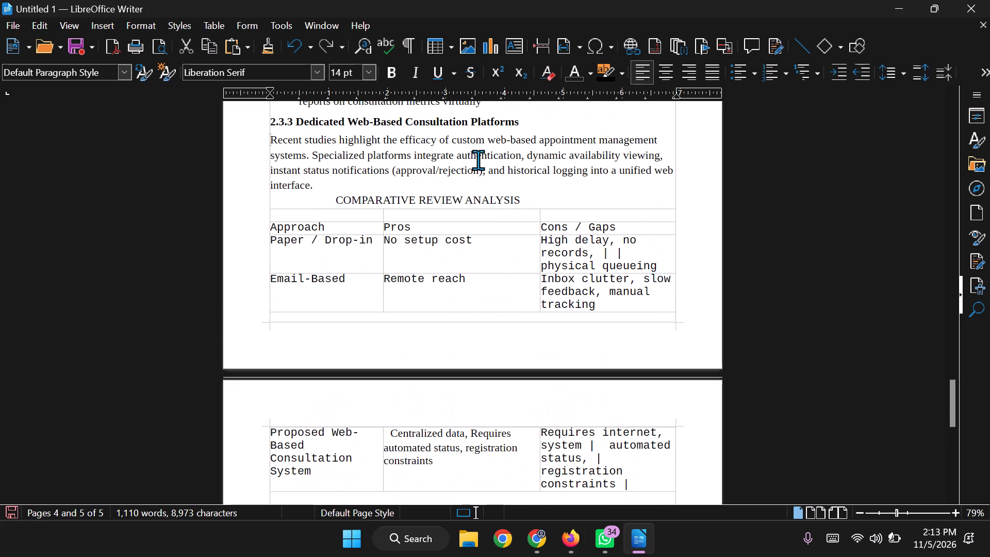
scroll(478, 161, "up", 6)
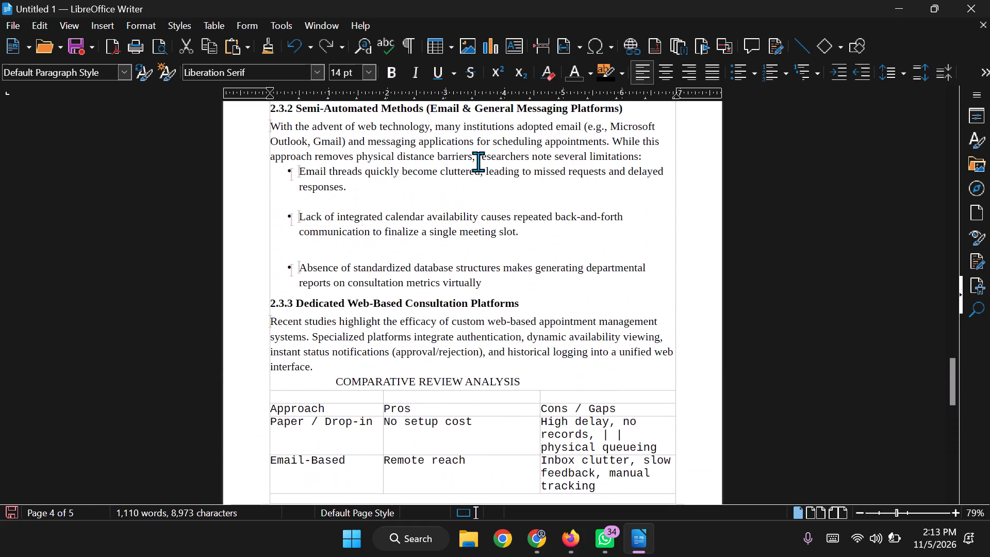
scroll(478, 161, "up", 12)
scroll(478, 161, "down", 1)
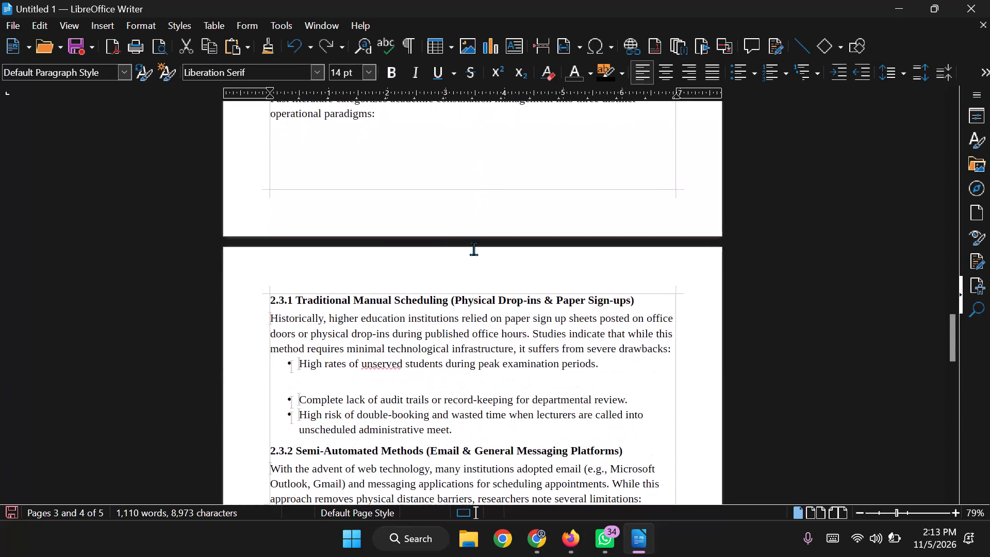
Ignore the spelling flag on "unserved" in the first bullet of section 2.3.1.
right_click(385, 364)
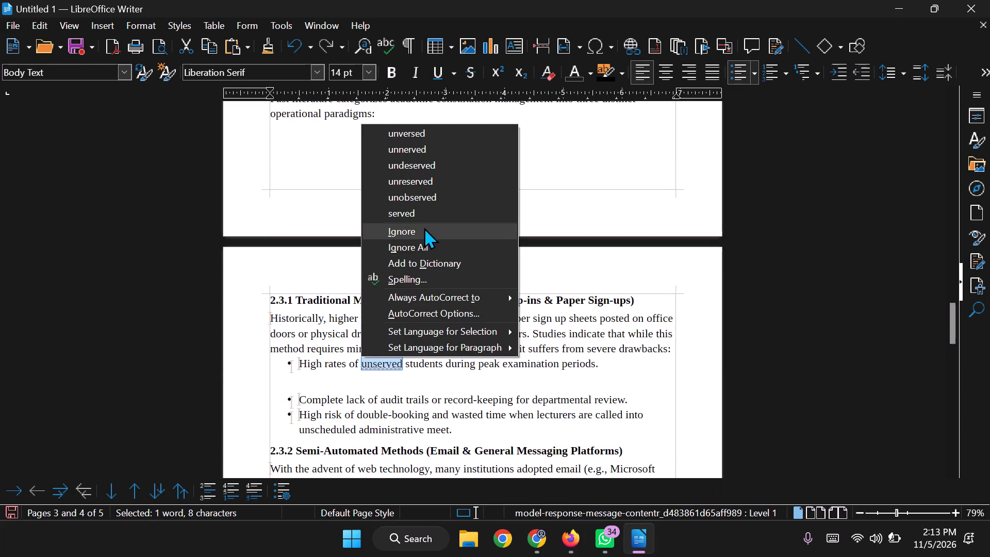
left_click(424, 225)
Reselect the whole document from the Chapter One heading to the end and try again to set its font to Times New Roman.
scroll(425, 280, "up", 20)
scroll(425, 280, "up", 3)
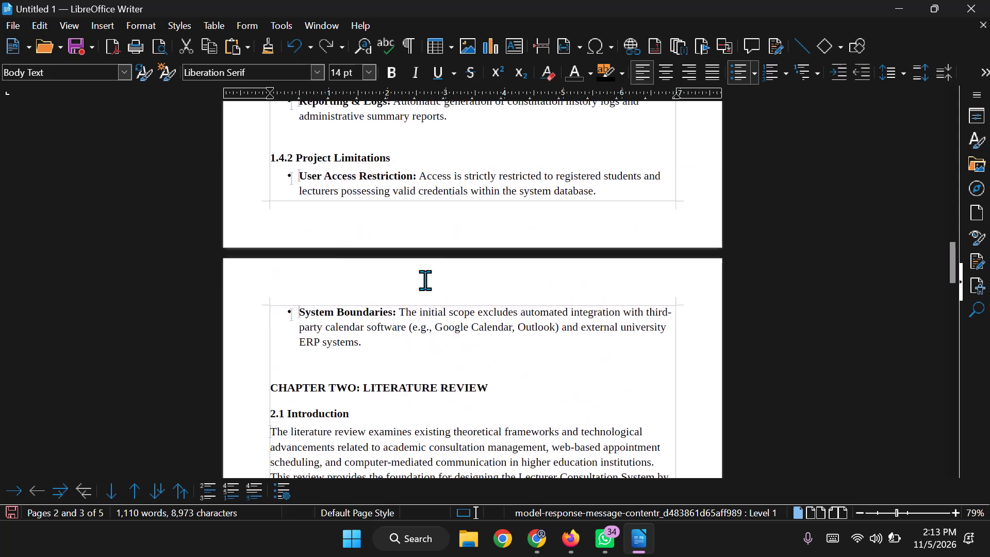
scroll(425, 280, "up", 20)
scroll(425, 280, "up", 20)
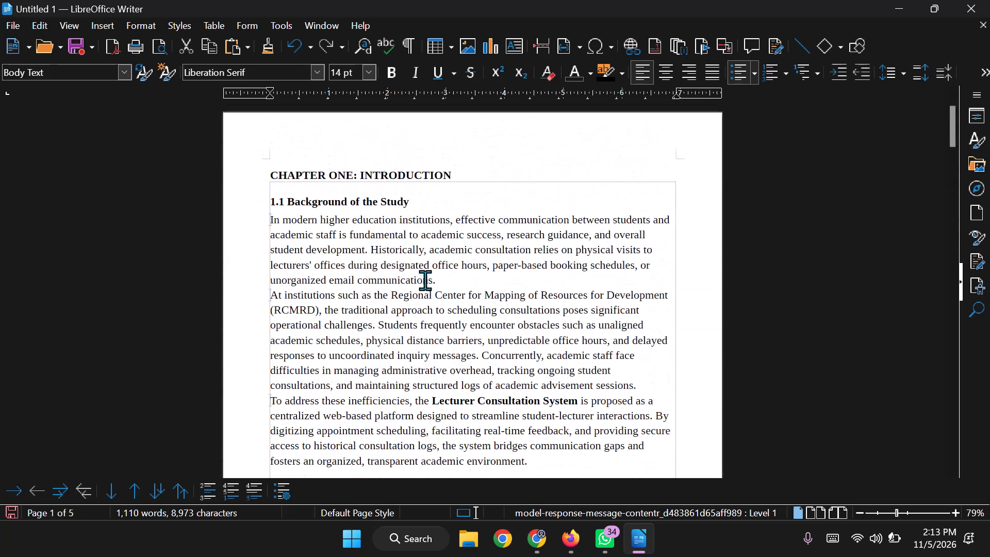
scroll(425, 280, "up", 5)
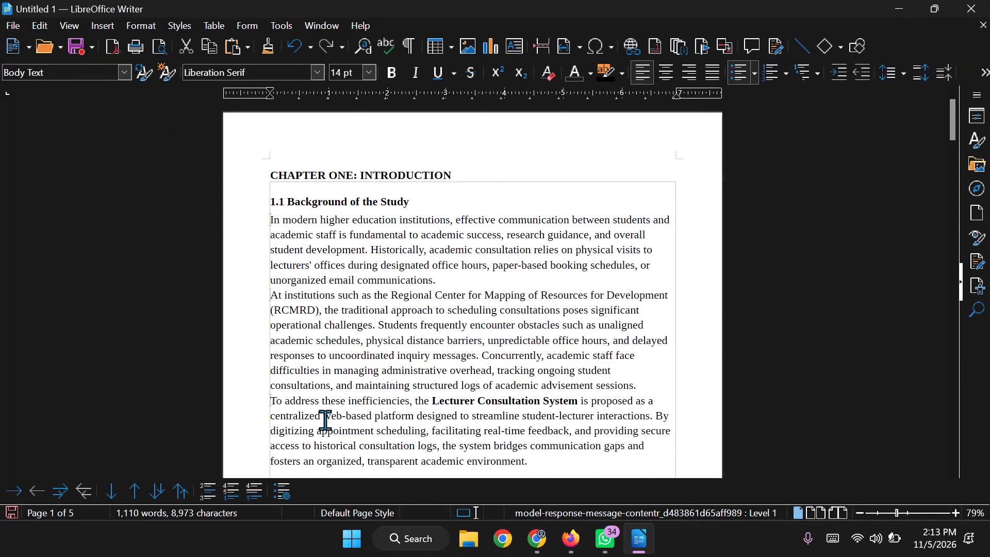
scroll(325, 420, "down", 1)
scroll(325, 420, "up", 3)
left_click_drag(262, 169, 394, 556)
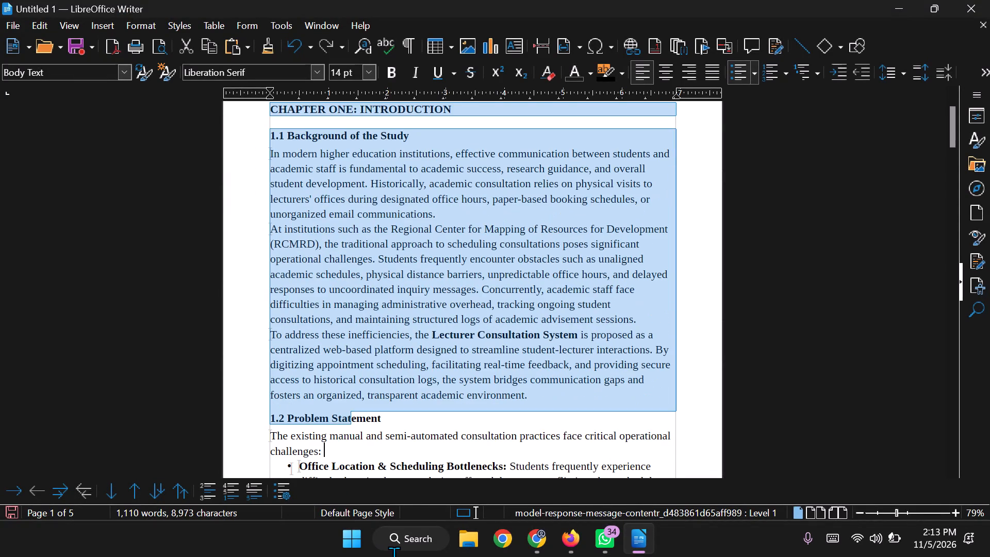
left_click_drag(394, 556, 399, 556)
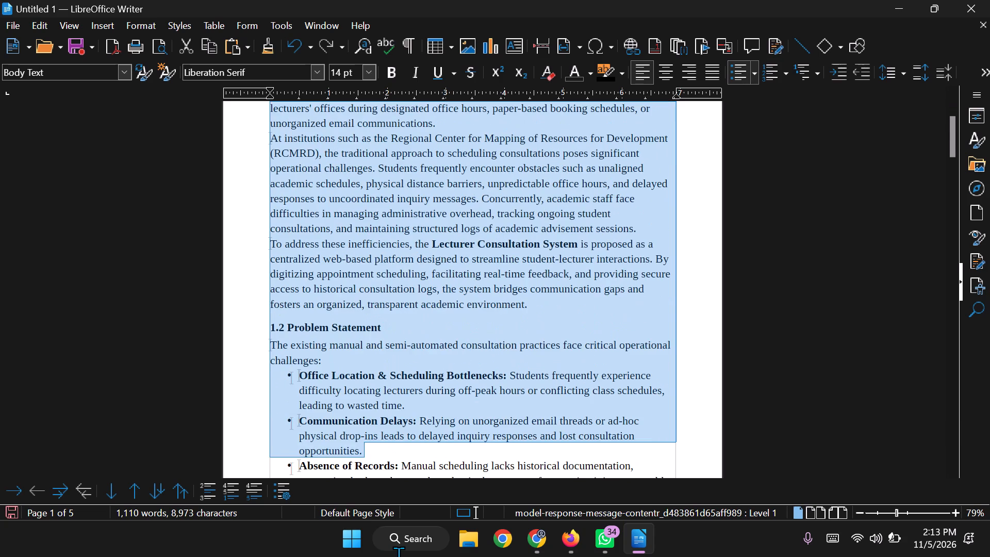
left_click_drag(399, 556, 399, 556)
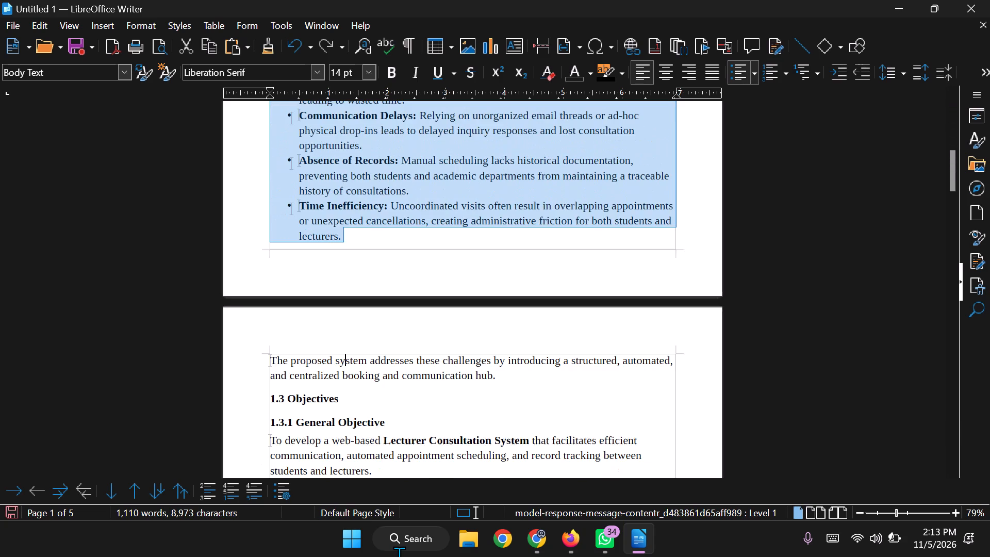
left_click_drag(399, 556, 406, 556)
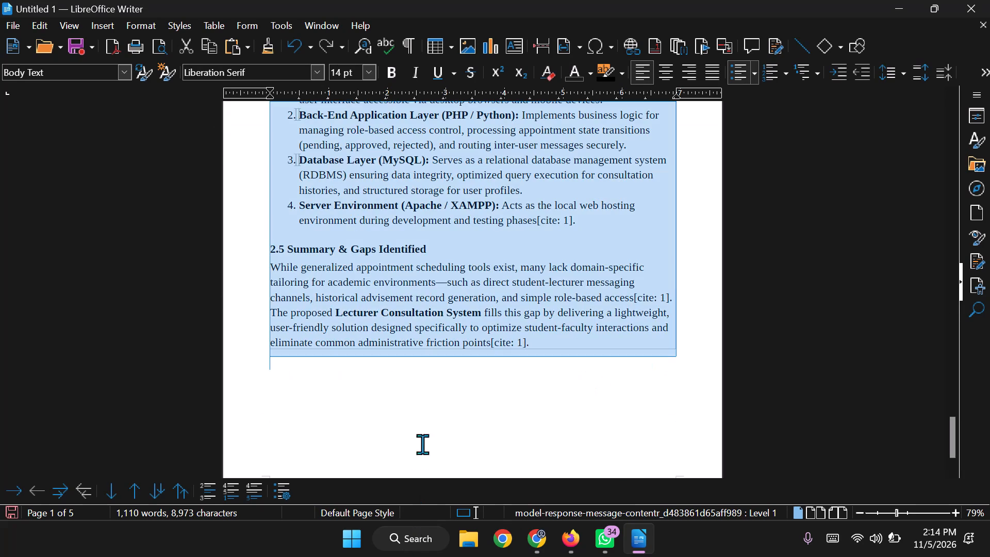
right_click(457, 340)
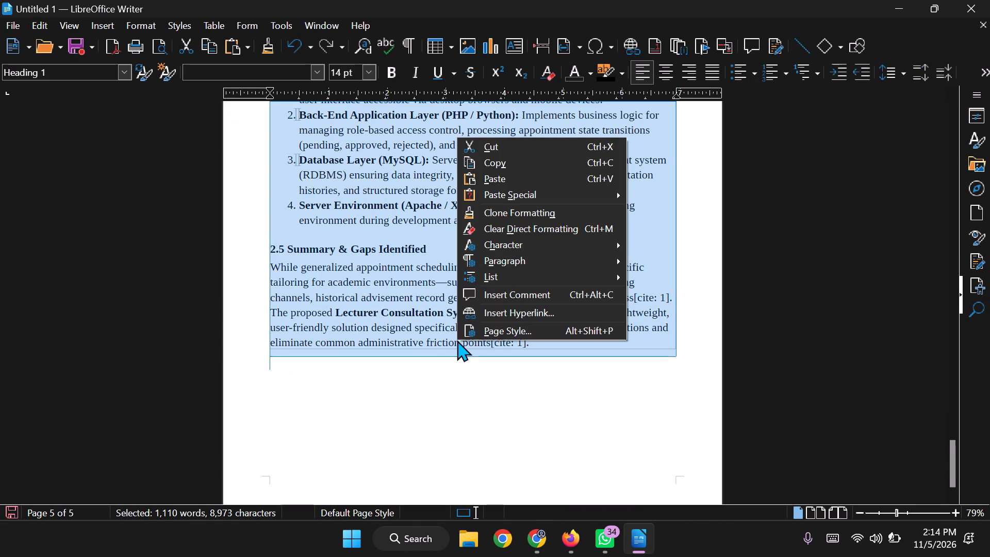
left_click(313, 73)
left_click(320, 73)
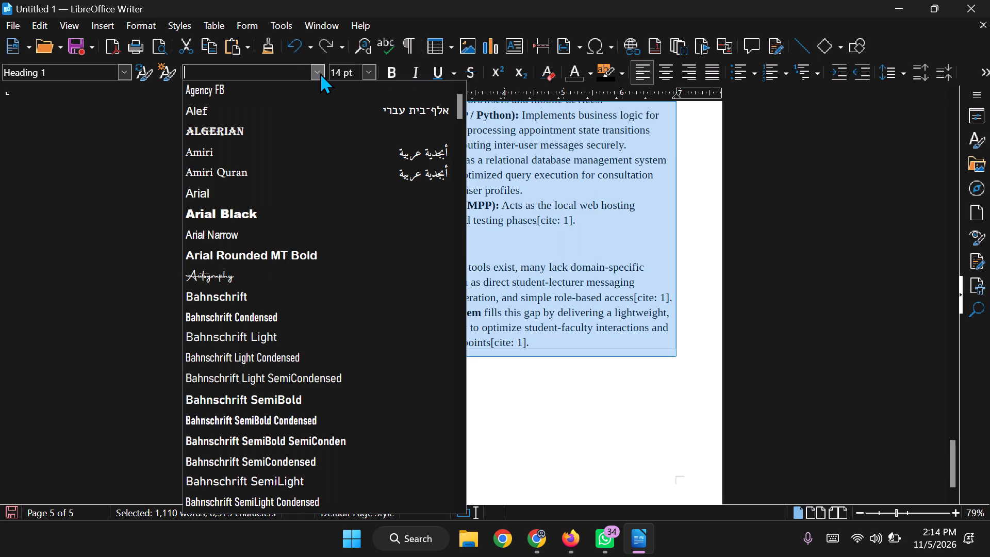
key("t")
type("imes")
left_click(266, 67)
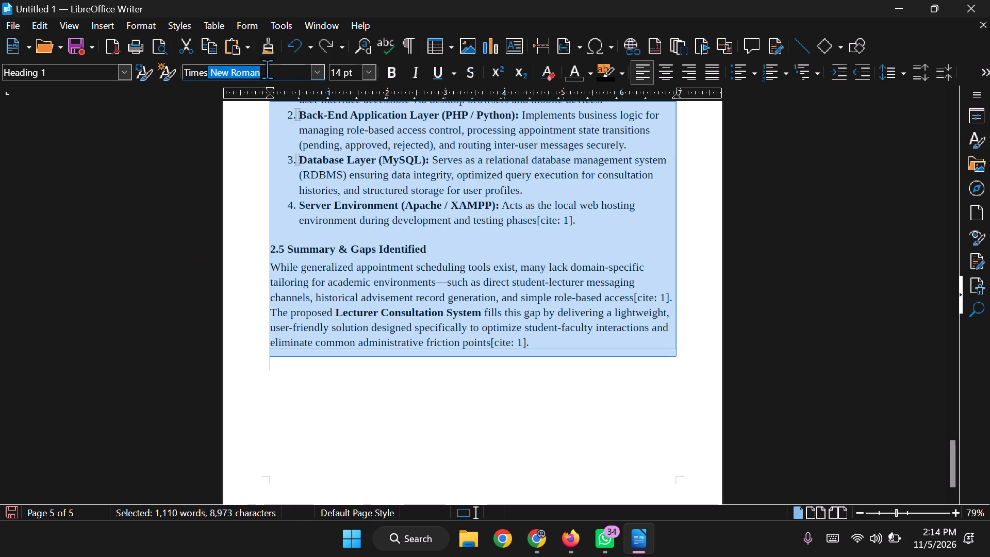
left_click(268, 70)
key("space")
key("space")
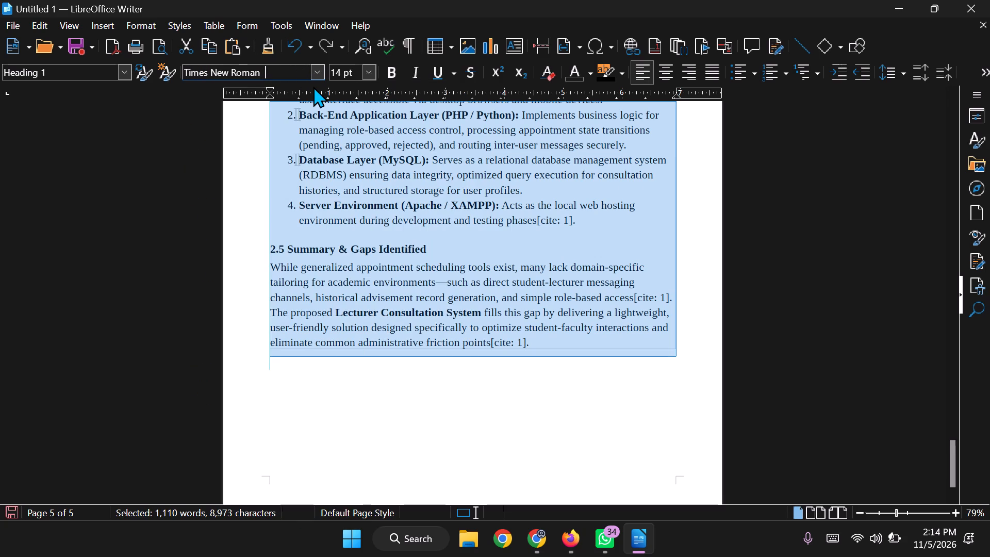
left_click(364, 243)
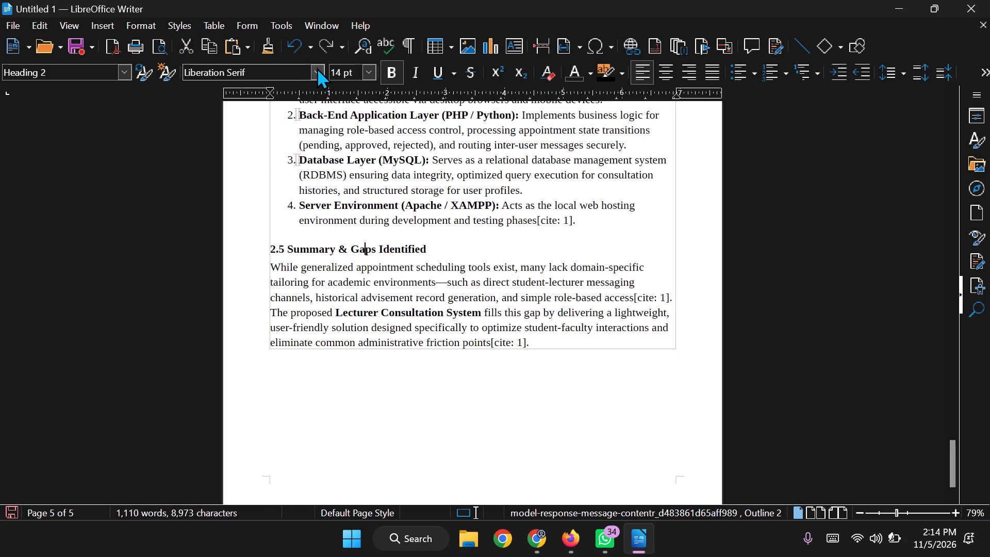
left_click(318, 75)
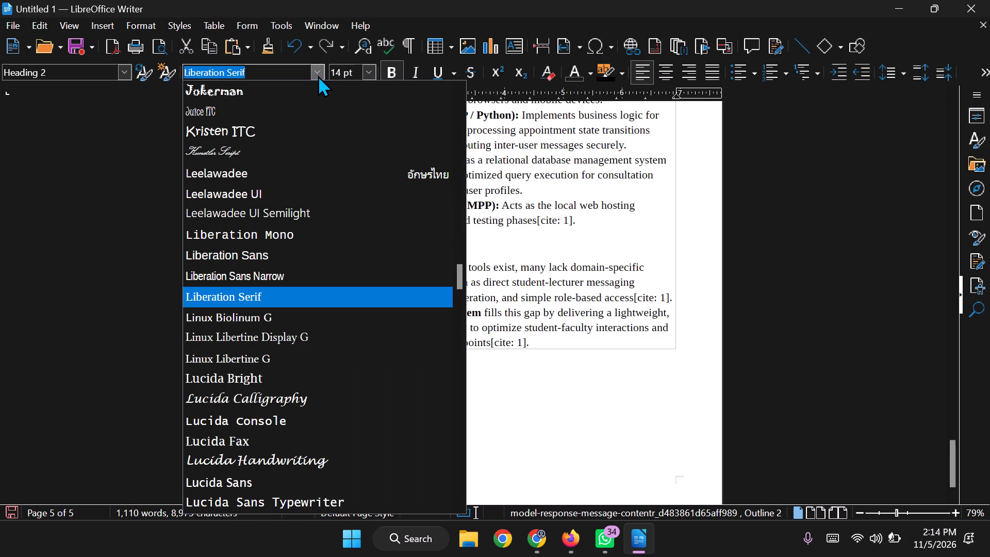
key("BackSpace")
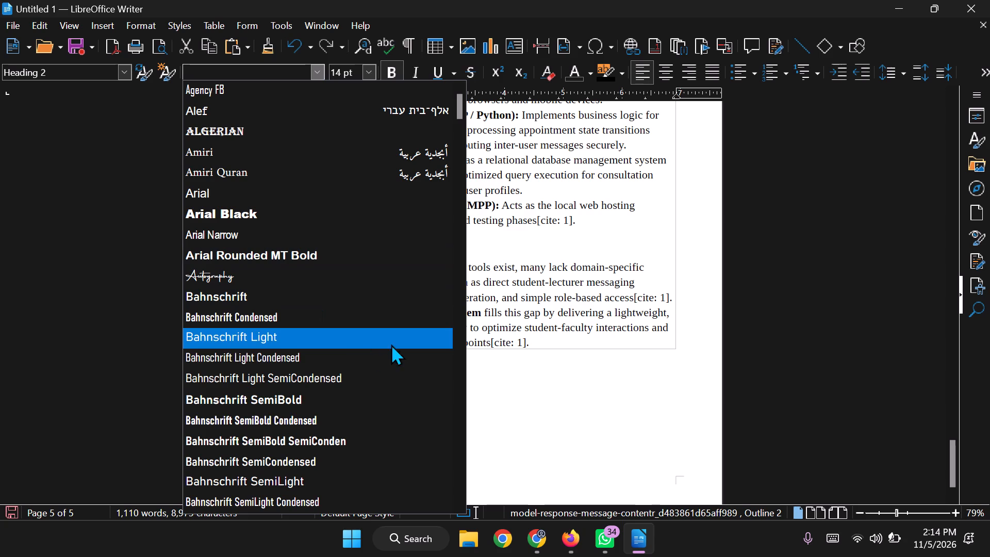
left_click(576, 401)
Review the text formatting from section 2.5 back through the comparison table to section 2.3.1.
scroll(576, 401, "up", 4)
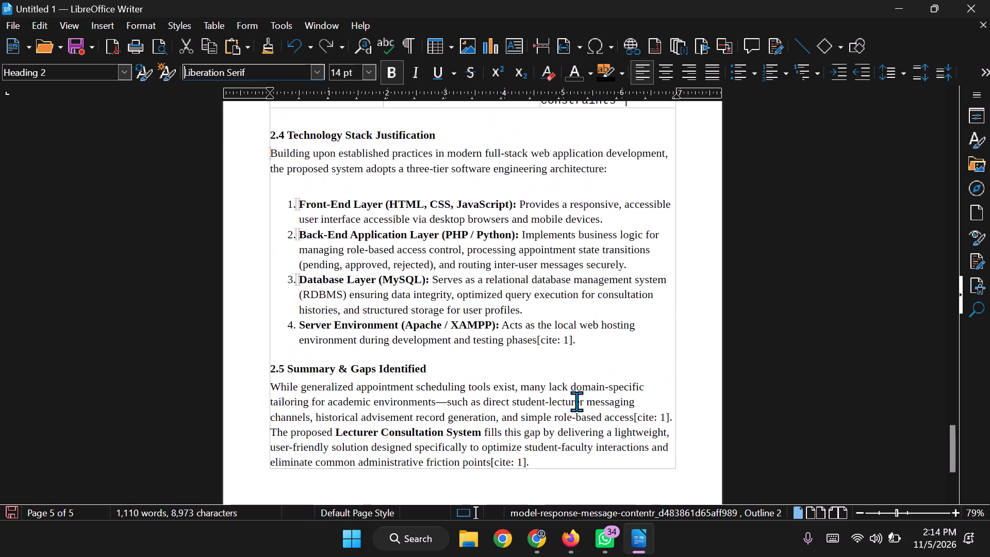
scroll(576, 401, "up", 19)
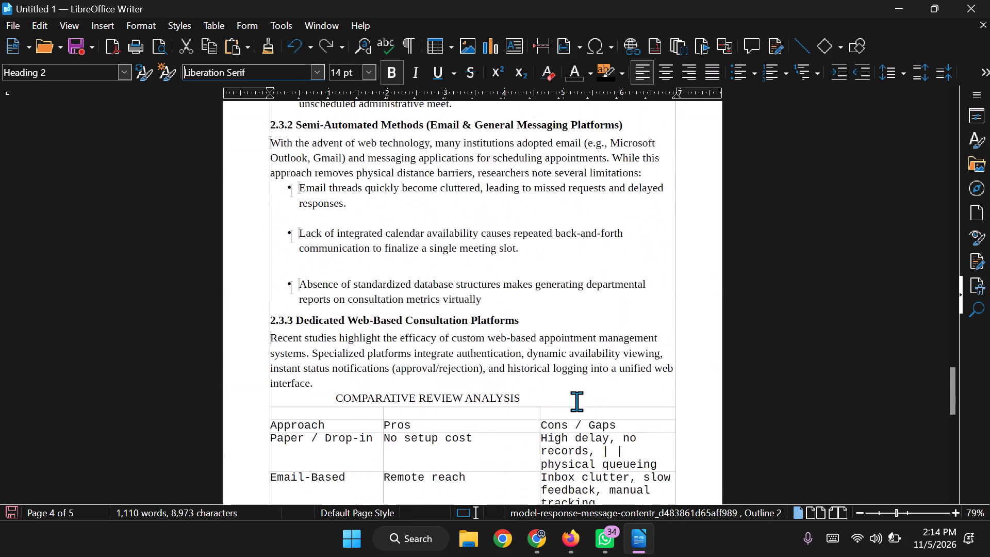
scroll(576, 401, "up", 11)
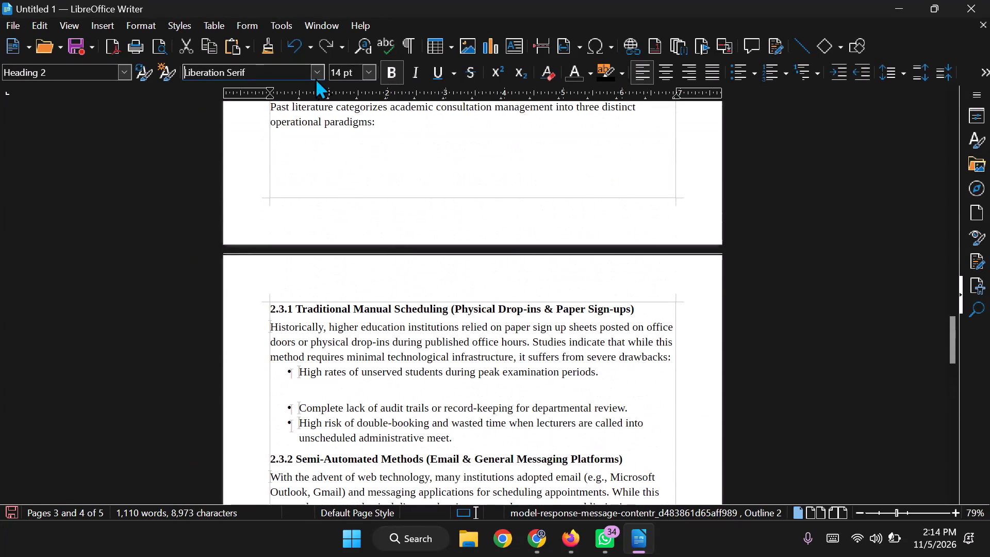
Set the font to Times New Roman at the text cursor in the "2.5 Summary & Gaps Identified" heading.
left_click(312, 69)
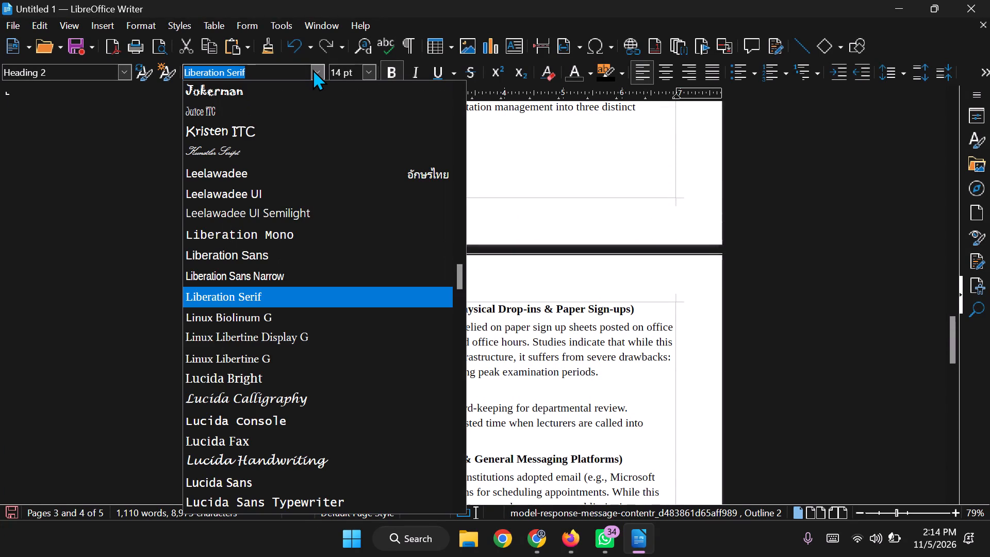
key("BackSpace")
type("TIMES")
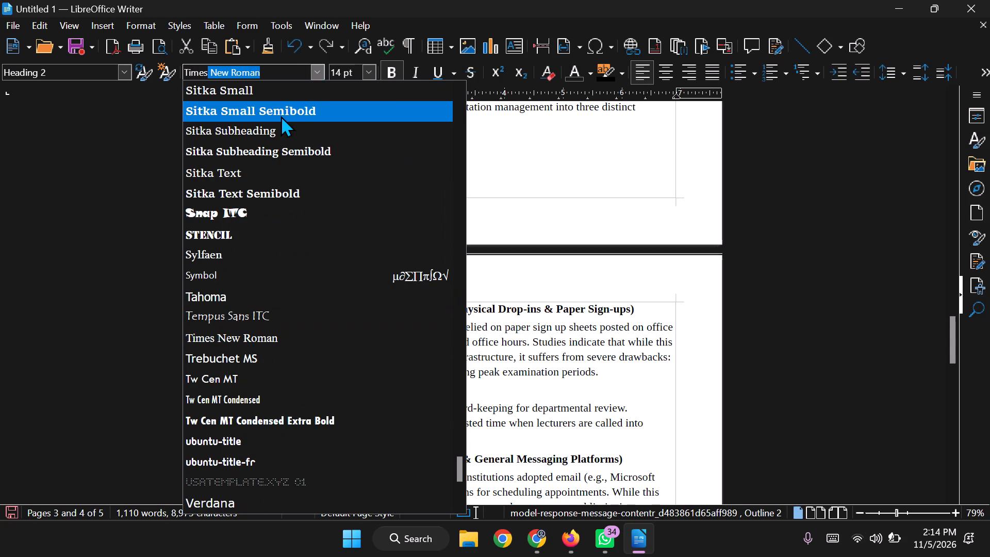
left_click(212, 340)
Review the fonts and layout from section 2.5 back through the comparison table to the Chapter One heading.
scroll(354, 285, "down", 4)
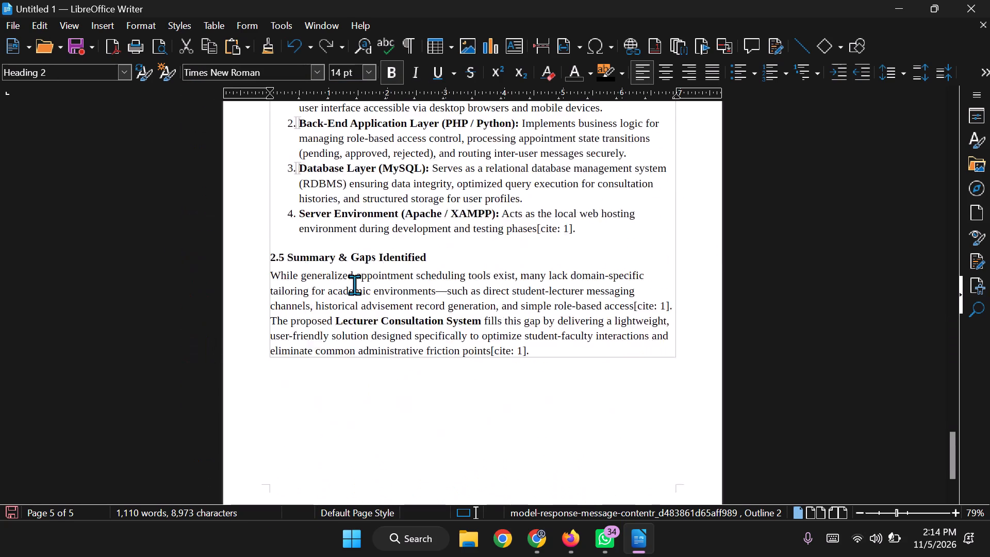
scroll(354, 285, "down", 5)
scroll(354, 285, "up", 15)
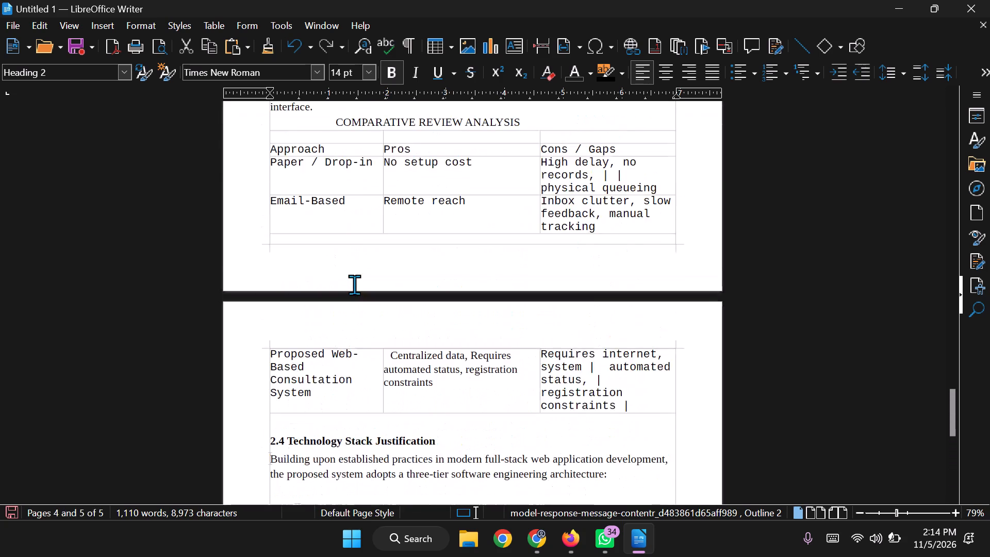
scroll(354, 285, "up", 15)
scroll(355, 284, "up", 11)
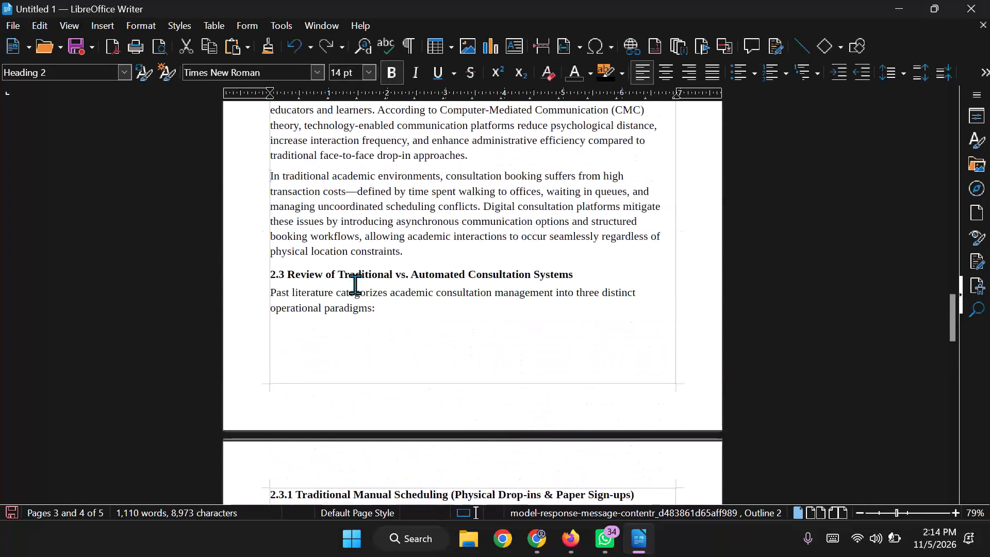
scroll(355, 284, "up", 17)
scroll(356, 284, "up", 10)
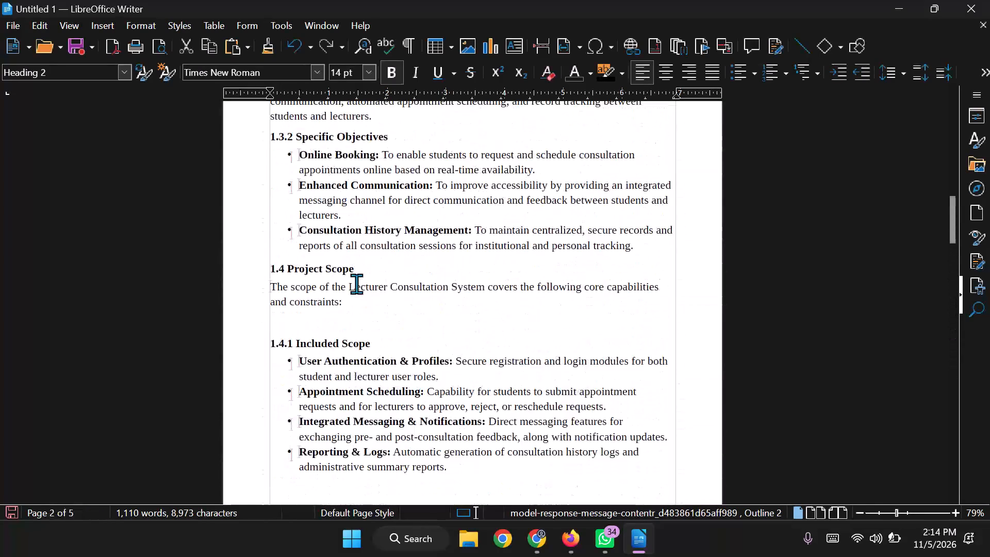
scroll(356, 284, "up", 16)
scroll(360, 275, "up", 9)
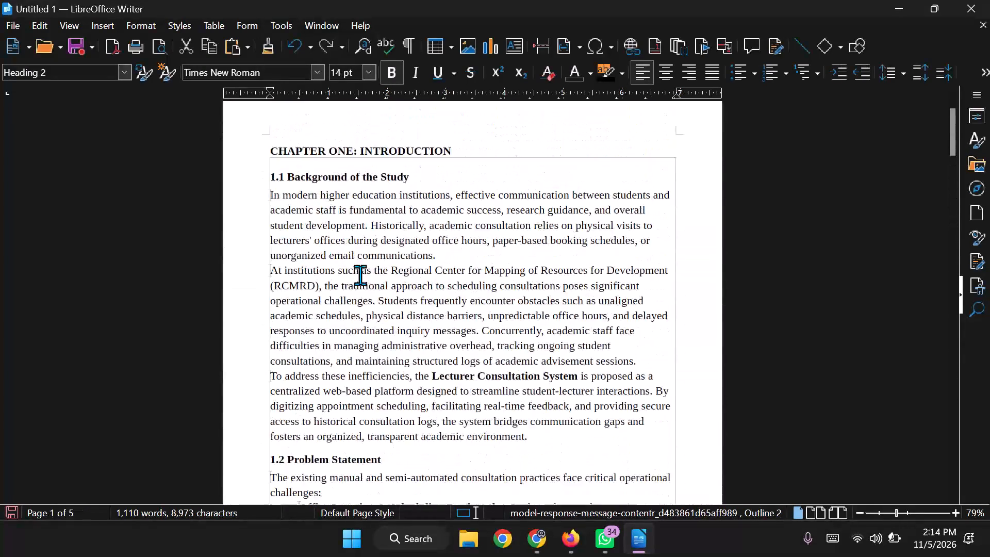
scroll(360, 275, "up", 11)
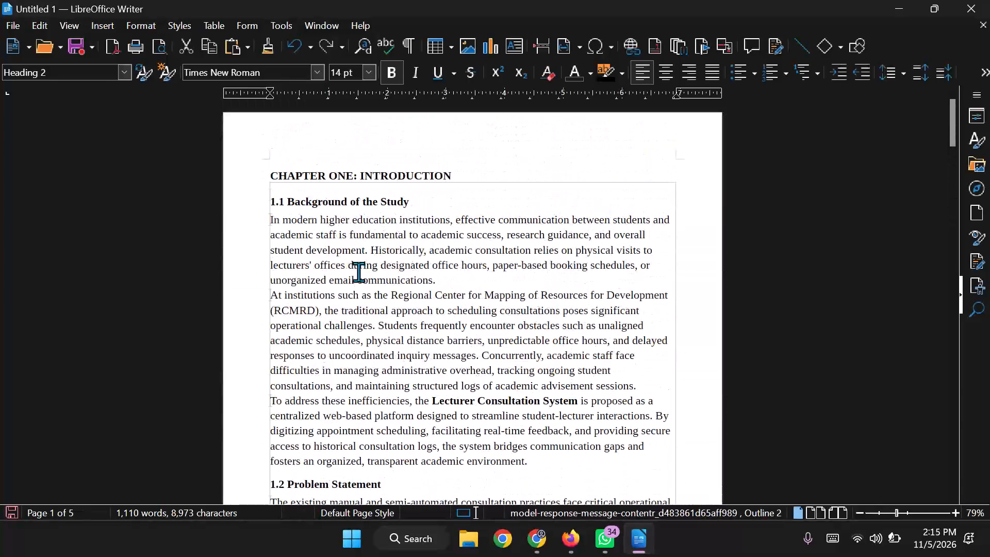
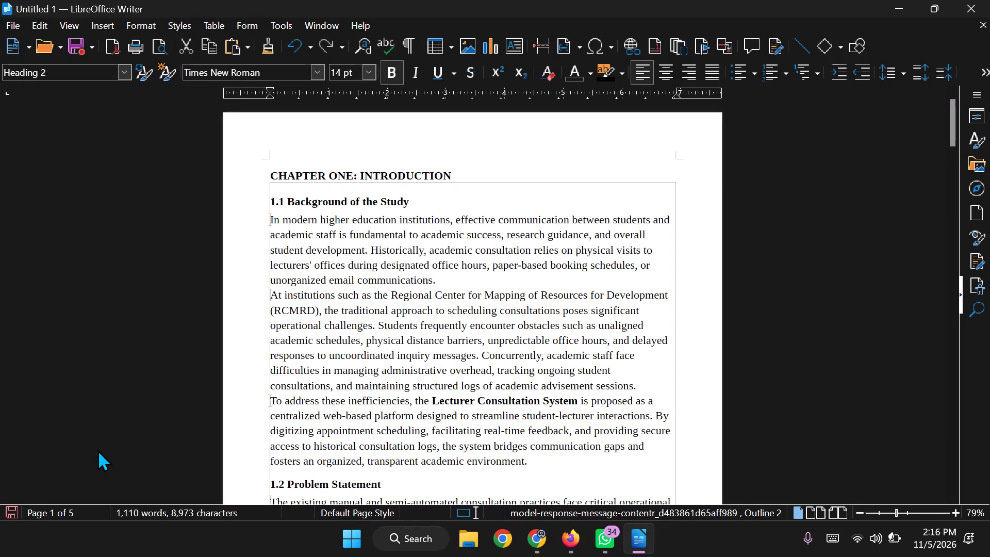
Review the formatting, spacing and layout of the whole document from the Chapter One heading through the comparison table to section 2.5.
scroll(477, 342, "down", 7)
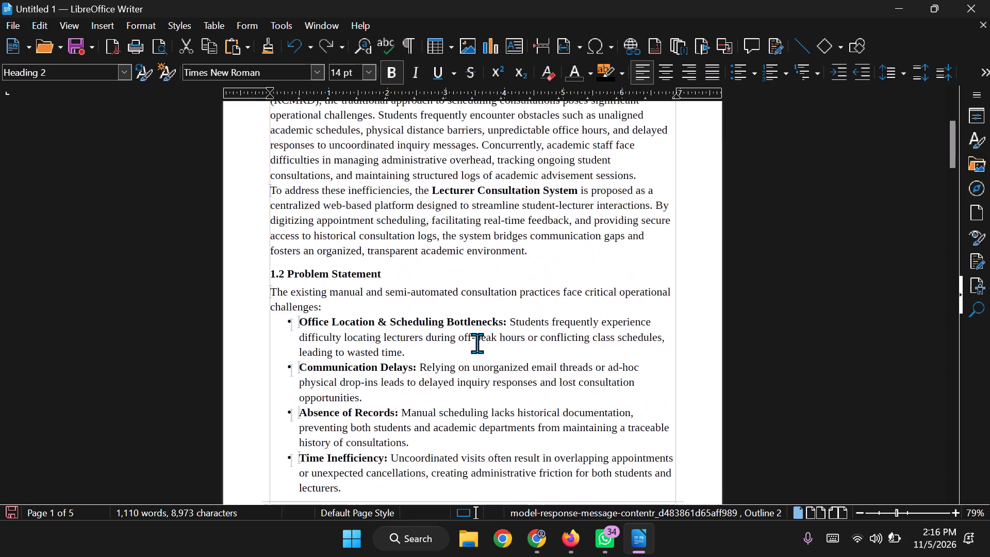
scroll(477, 343, "down", 17)
scroll(477, 343, "down", 5)
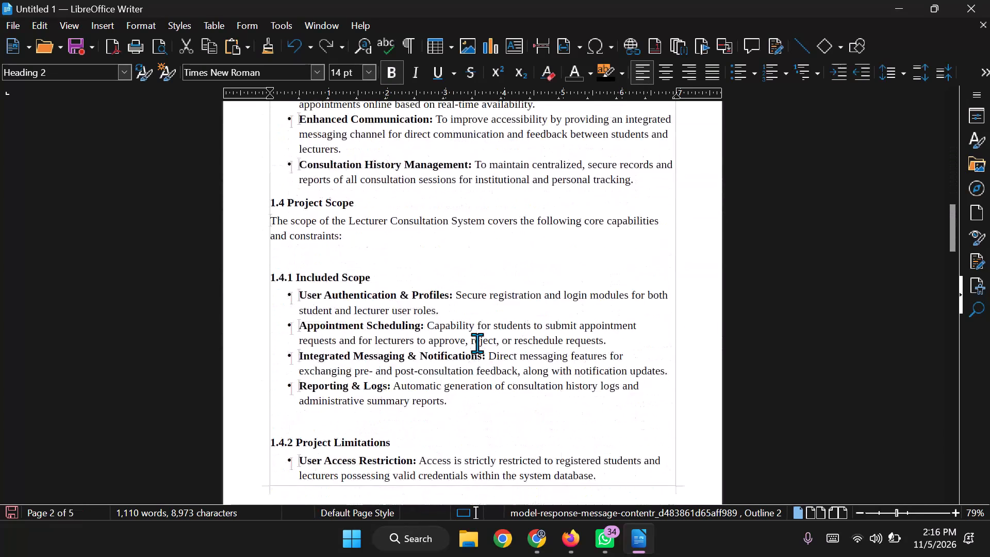
scroll(477, 343, "down", 18)
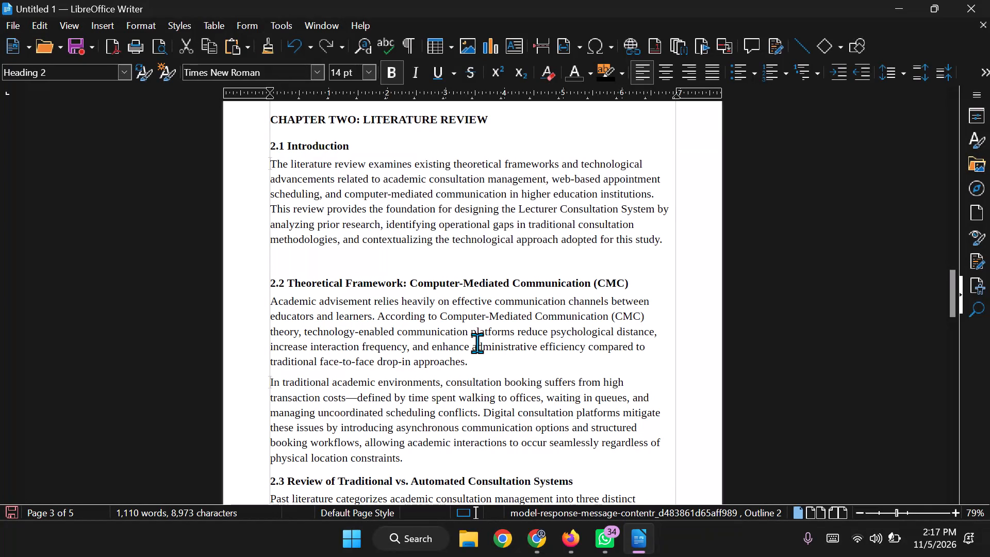
scroll(485, 363, "down", 11)
scroll(485, 363, "down", 10)
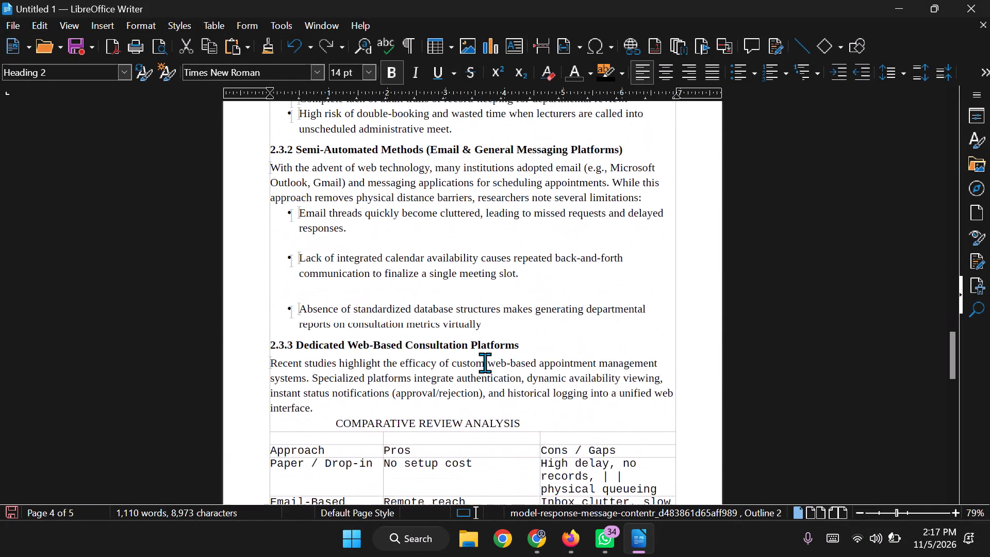
scroll(485, 363, "down", 20)
scroll(485, 363, "down", 12)
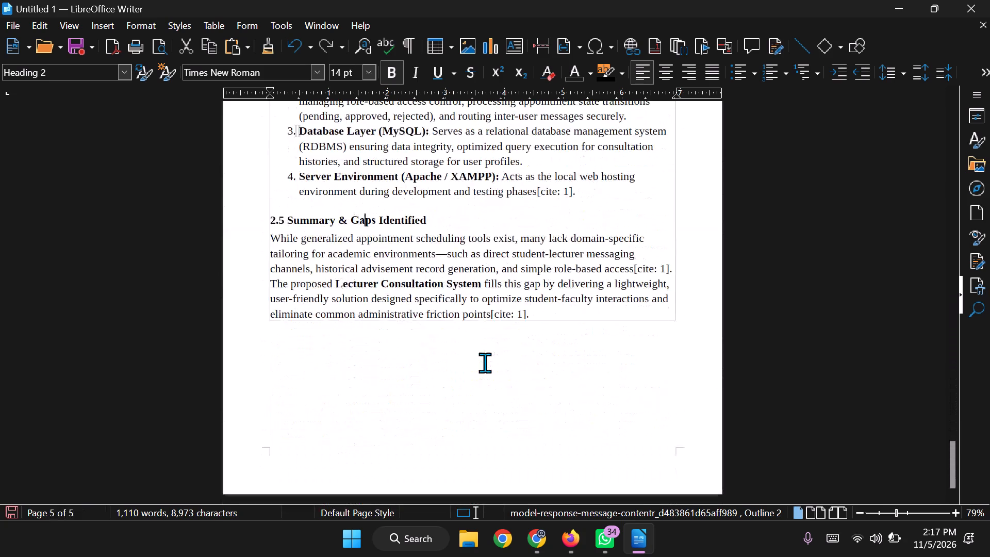
Place the text cursor in the empty paragraph below the closing text of section 2.5.
left_click(391, 350)
left_click(535, 321)
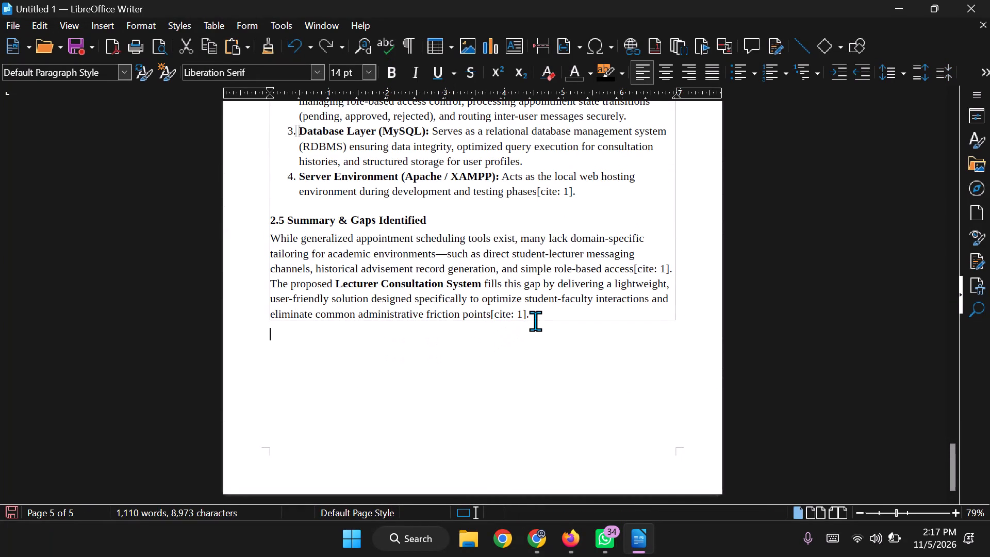
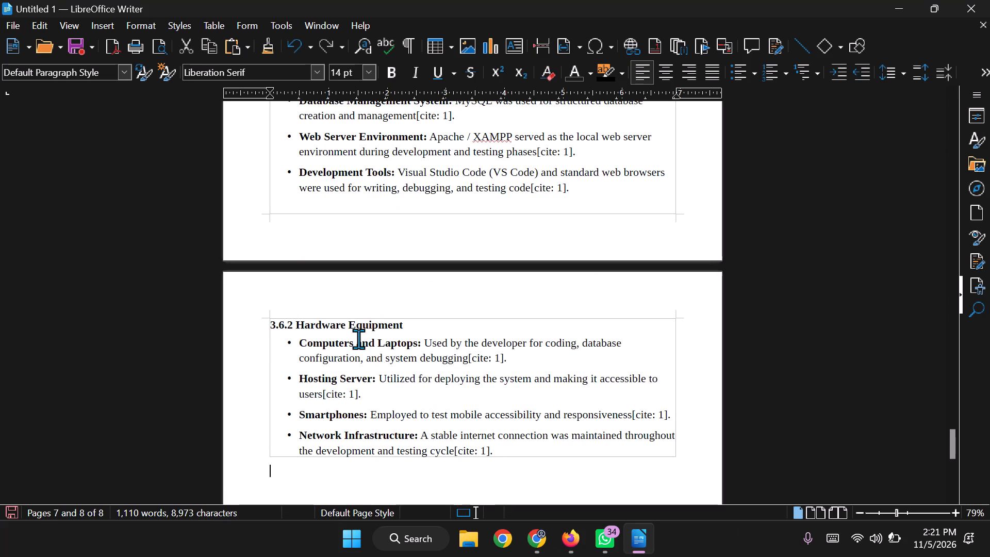
Replace the flagged word "purposive" in section 3.4.2 Data Sampling with the spelling suggestion "purpose".
left_click(307, 209)
scroll(312, 225, "up", 9)
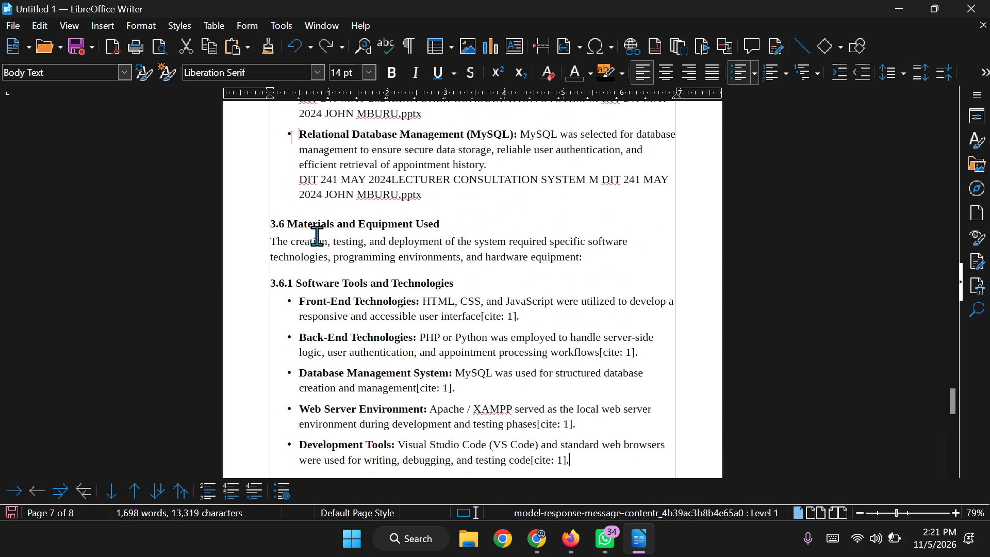
scroll(317, 236, "up", 11)
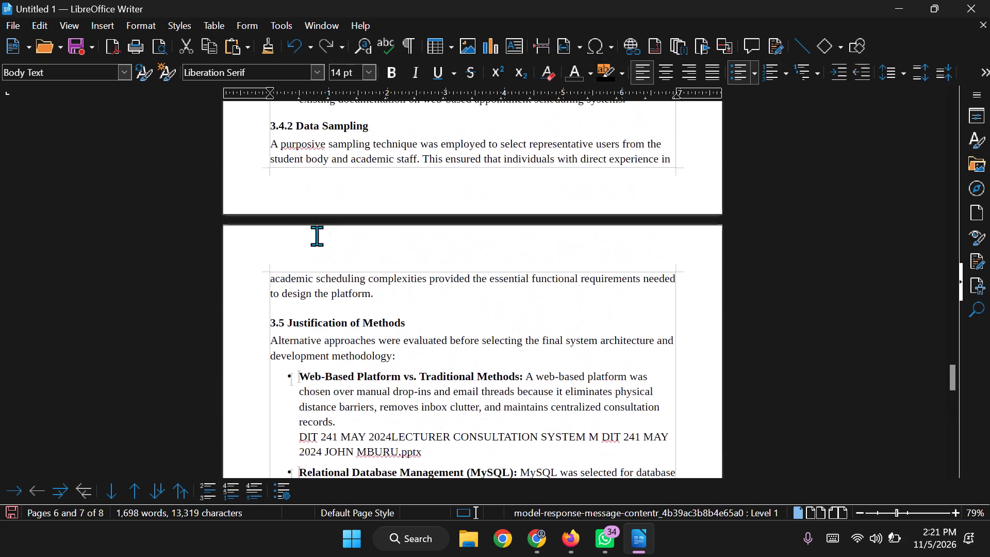
scroll(317, 236, "up", 5)
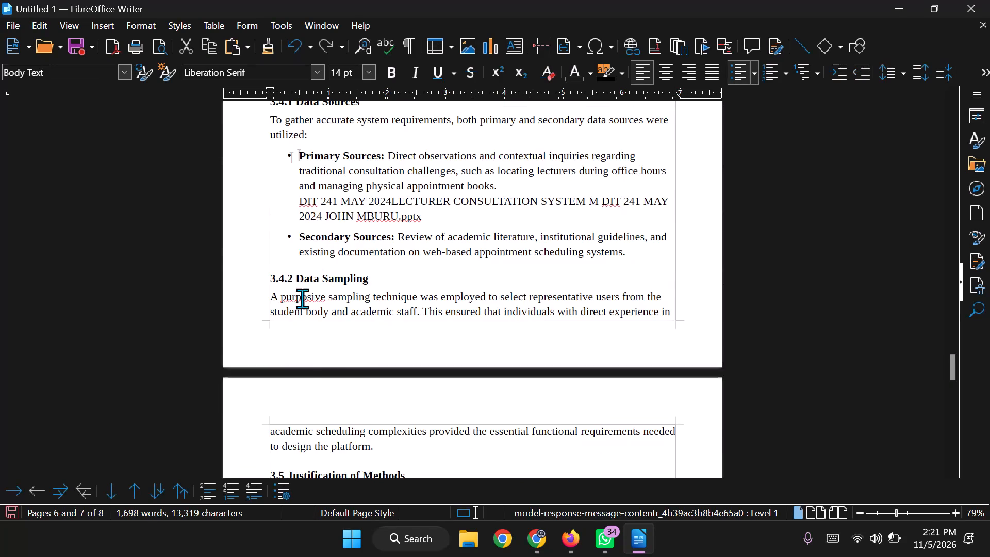
right_click(303, 299)
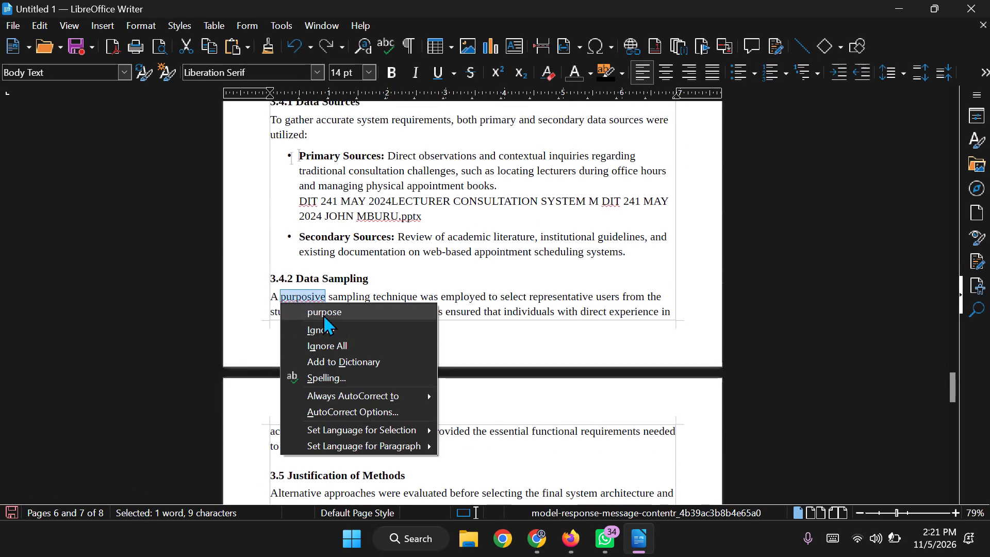
left_click(325, 309)
Add two blank lines after section 2.5 and one before the Chapter Three heading so the chapter starts on a new page.
scroll(330, 312, "up", 2)
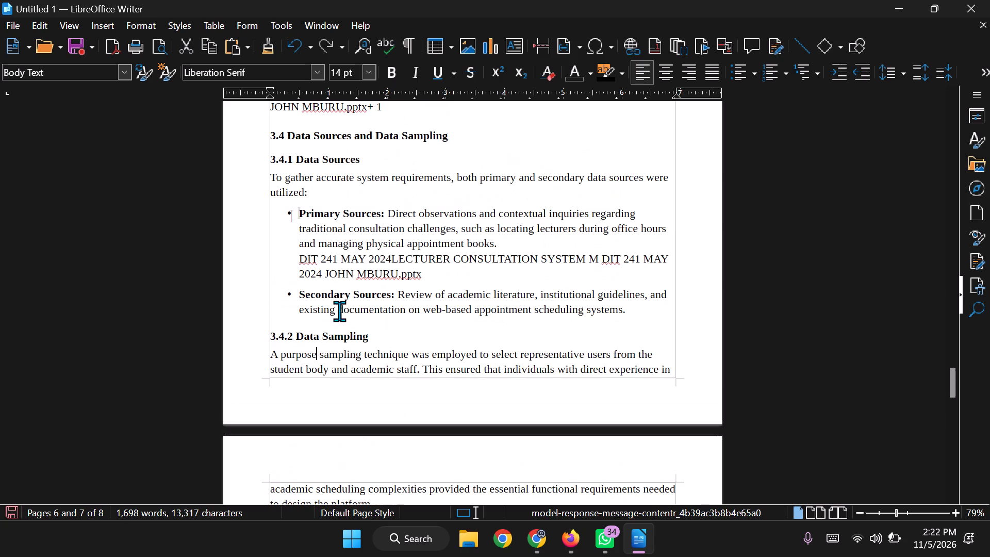
scroll(428, 280, "up", 9)
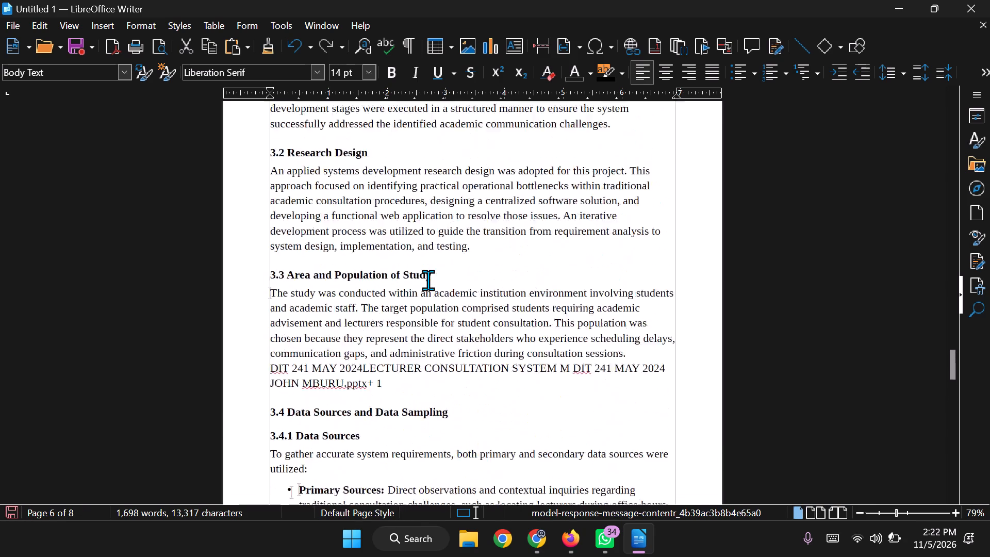
scroll(428, 280, "up", 15)
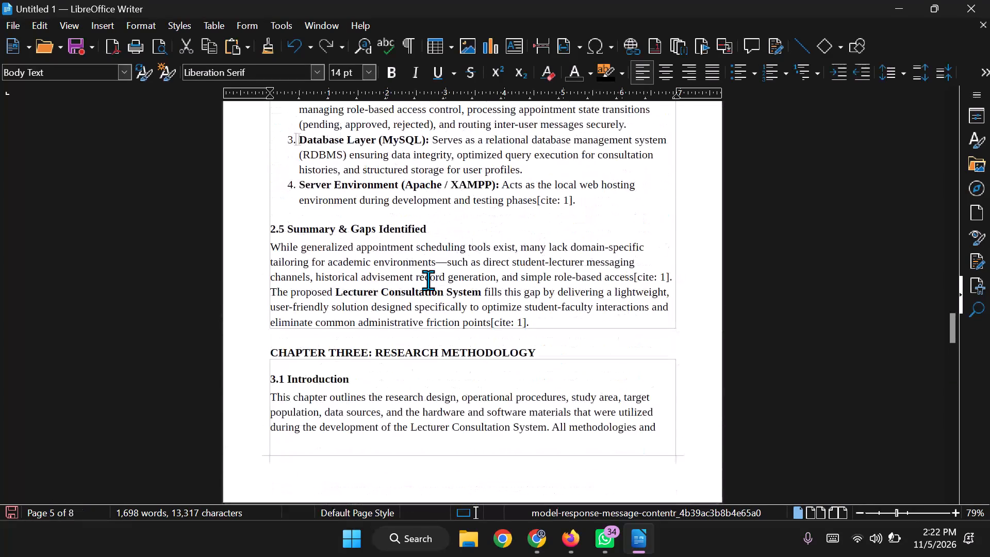
scroll(428, 280, "down", 1)
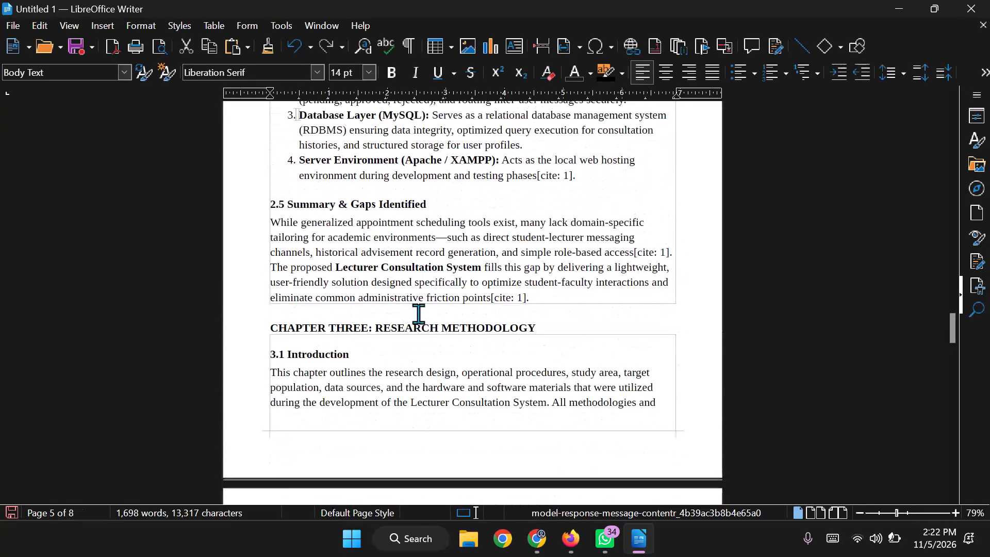
left_click(534, 300)
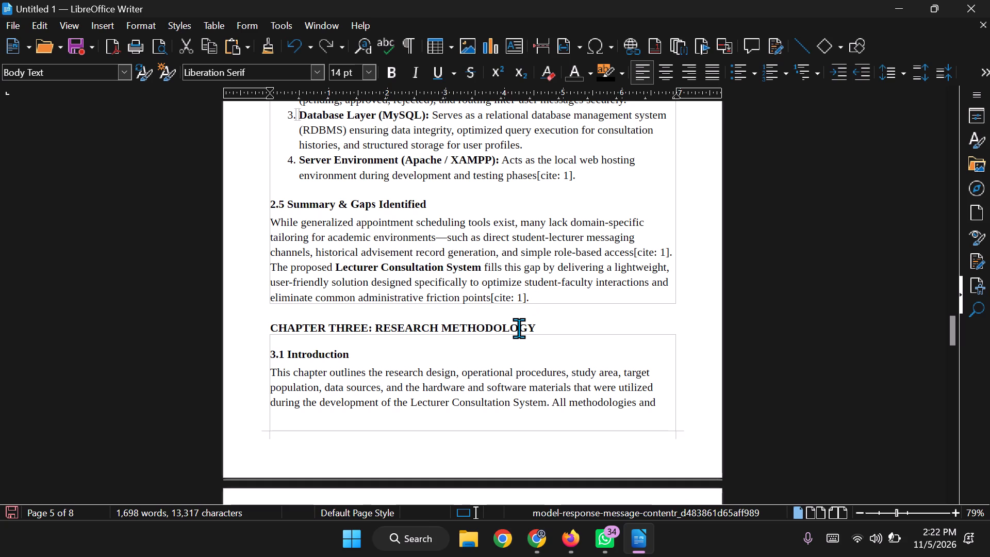
key("Return")
key("Return")
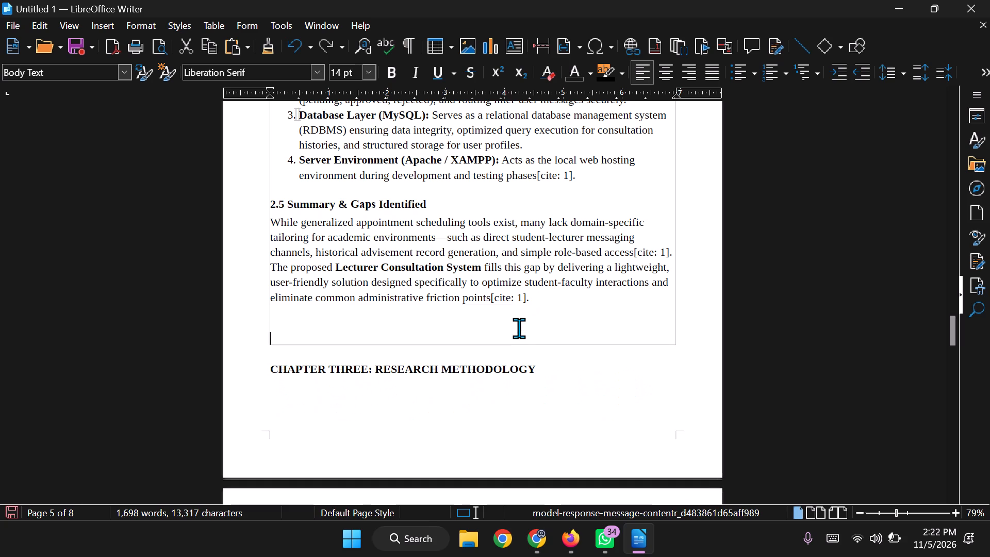
scroll(587, 285, "down", 1)
scroll(580, 345, "down", 2)
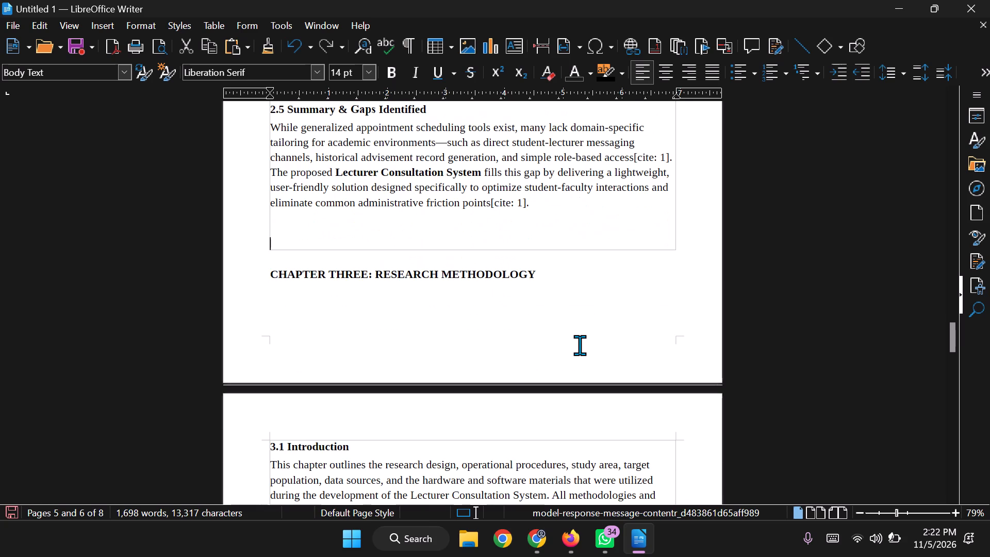
left_click(272, 277)
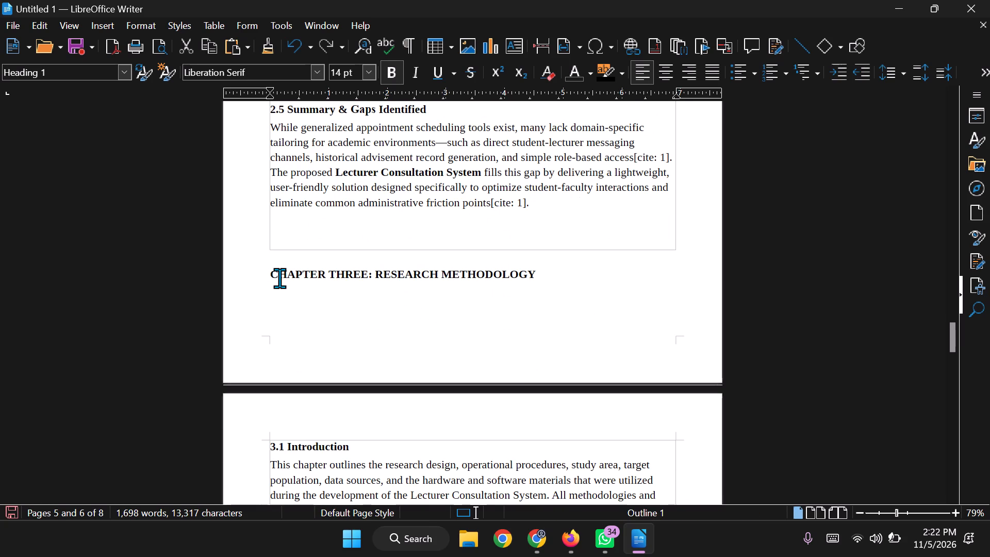
key("Return")
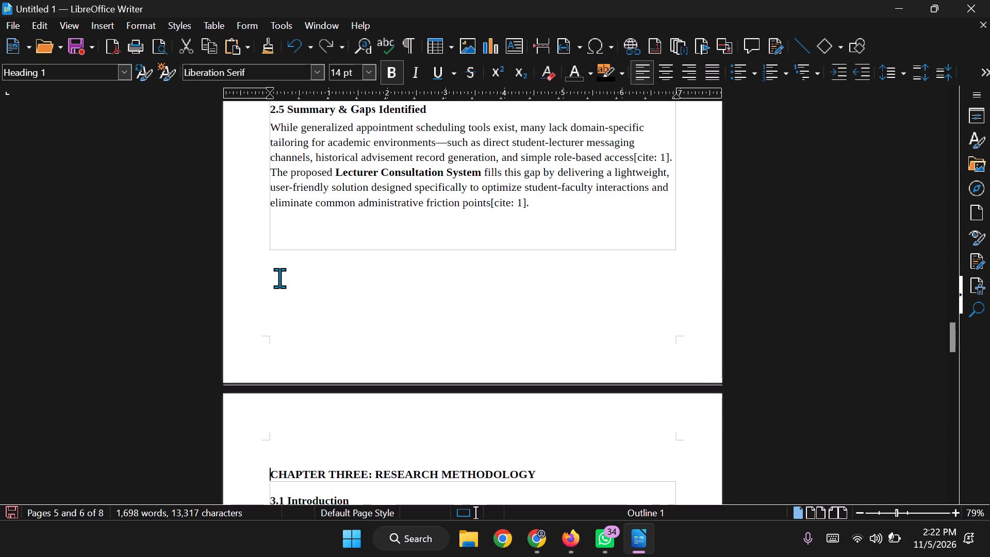
Delete the "DIT 241 MAY 2024" source citation and its leftover empty line at the end of 3.3 Area and Population of Study.
scroll(278, 279, "up", 1)
scroll(278, 280, "down", 3)
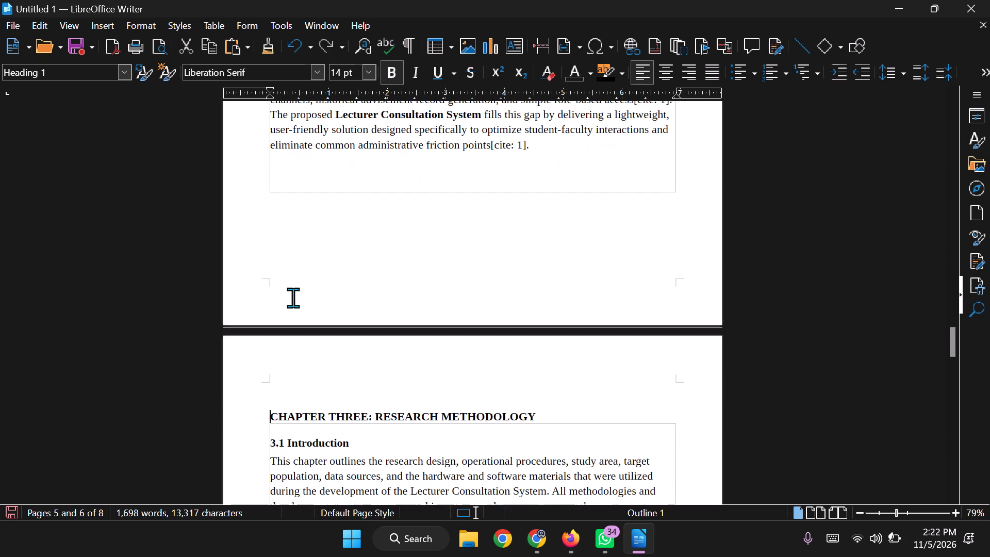
scroll(293, 298, "down", 8)
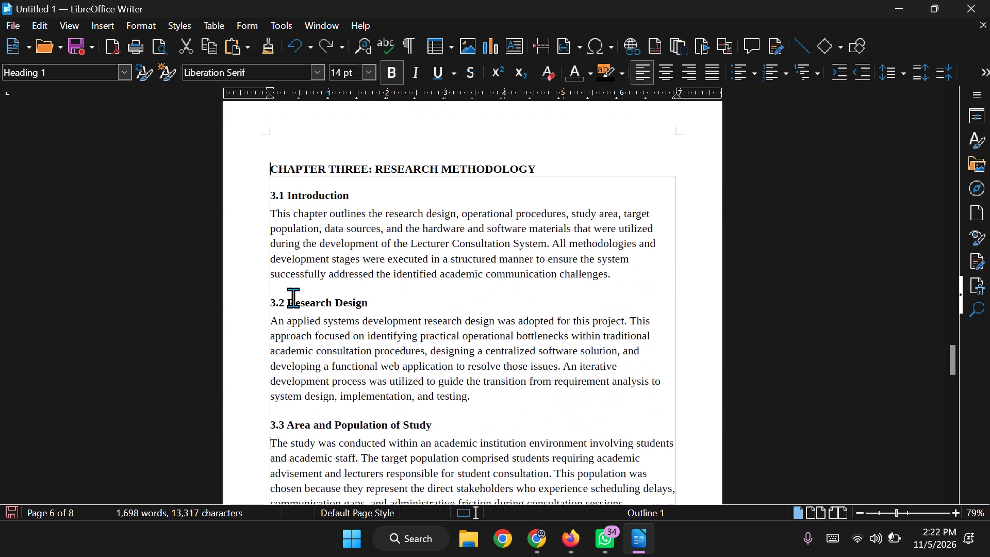
scroll(293, 298, "down", 4)
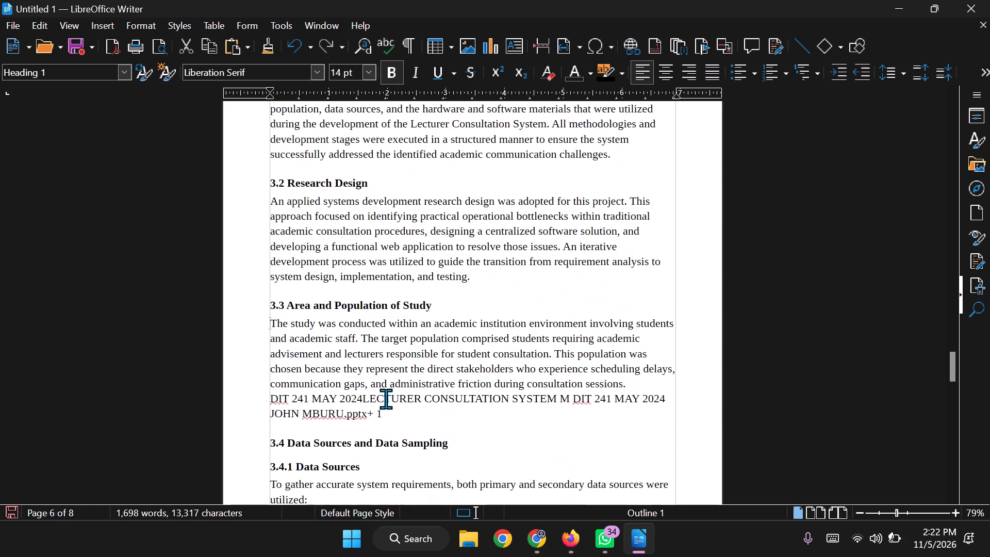
left_click(391, 415)
left_click_drag(391, 415, 285, 403)
key("BackSpace")
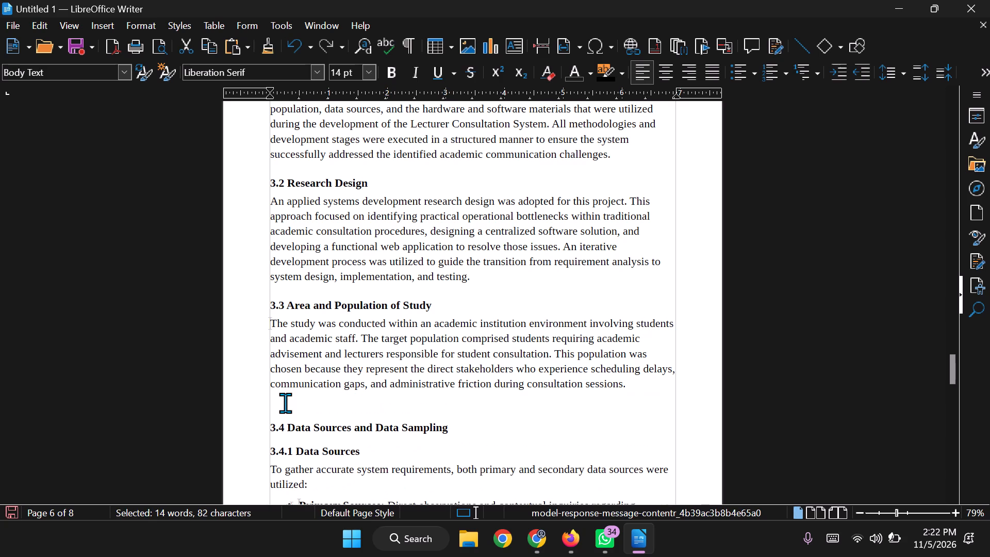
key("BackSpace")
Delete the "DIT 241 MAY 2024" source citation under the Primary Sources bullet in section 3.4.1.
scroll(372, 435, "down", 4)
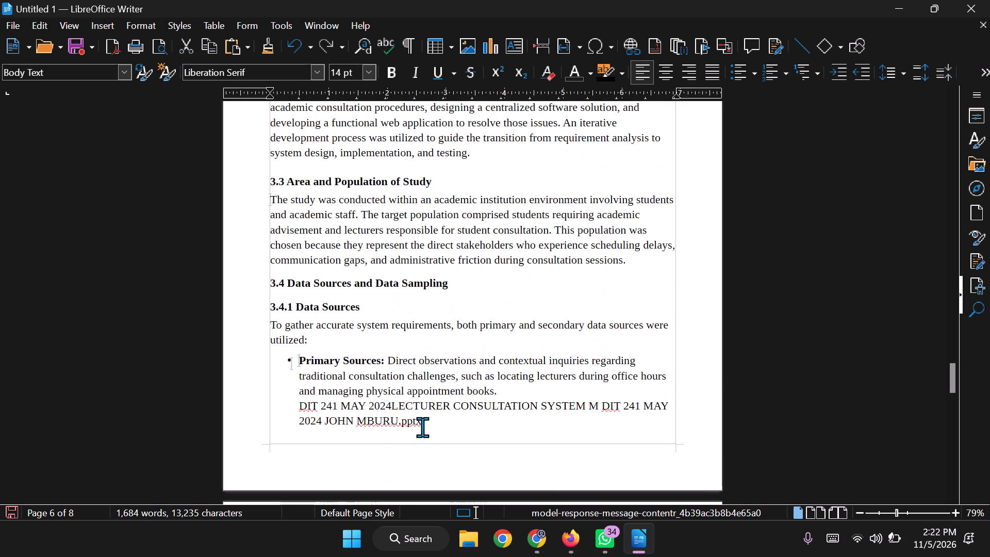
left_click(425, 427)
left_click_drag(425, 427, 303, 411)
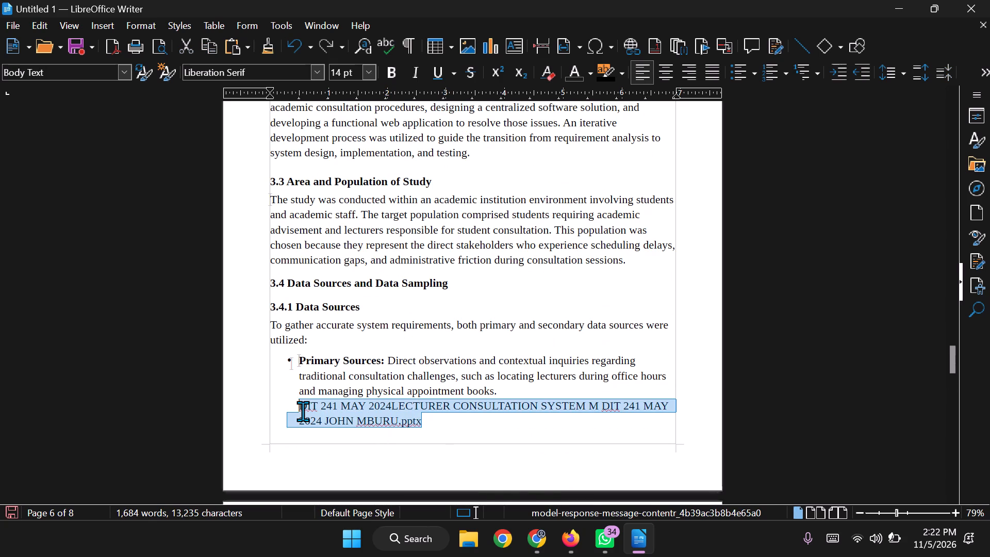
key("BackSpace")
Delete the "DIT 241 MAY 2024" source citation under the "Web-Based Platform vs. Traditional Methods" bullet in section 3.5.
scroll(351, 417, "down", 7)
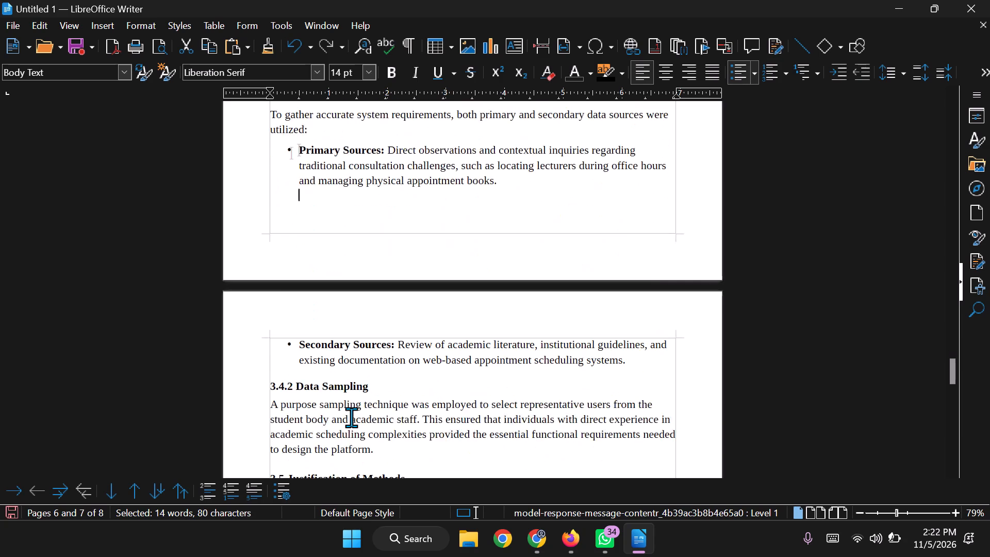
scroll(351, 417, "down", 3)
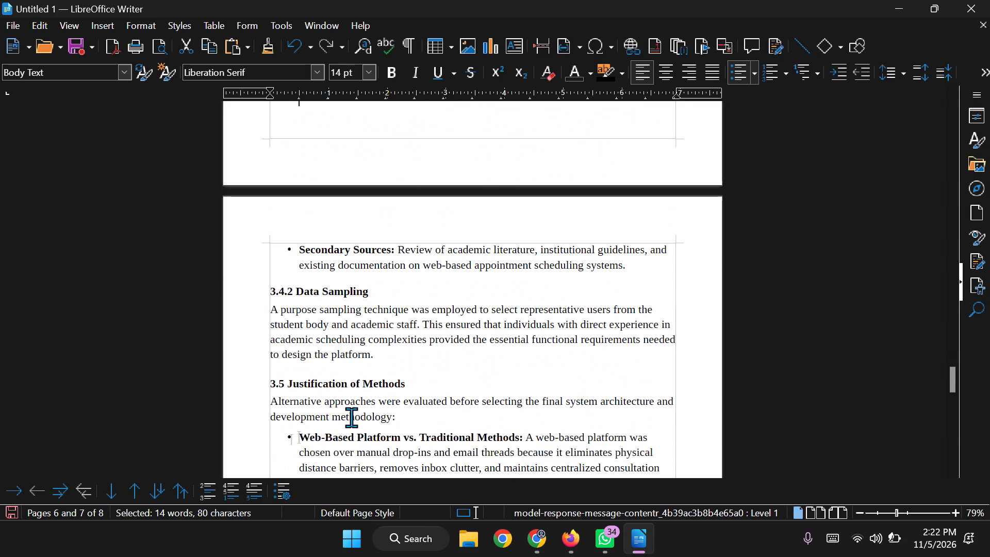
scroll(351, 417, "down", 4)
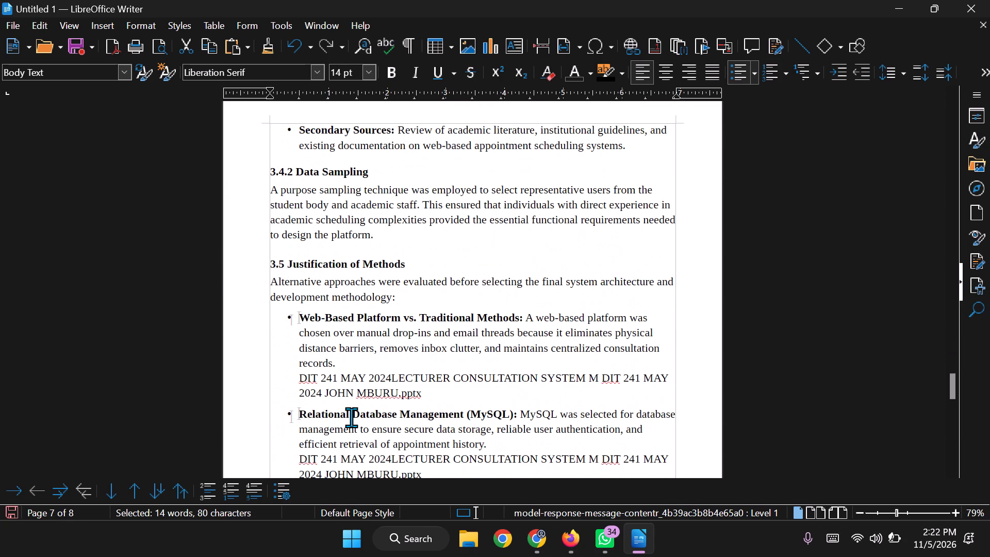
left_click(440, 399)
left_click_drag(440, 399, 291, 382)
key("BackSpace")
key("BackSpace")
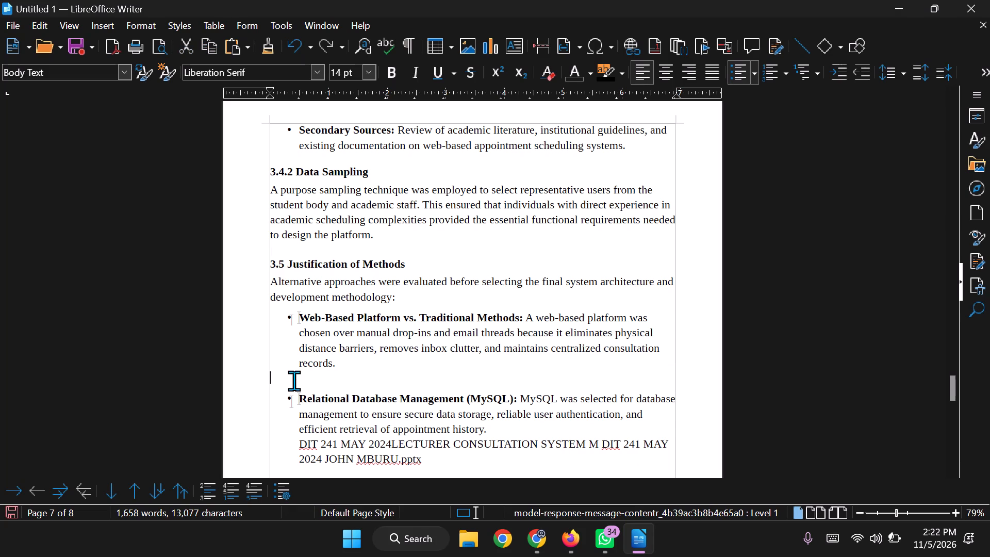
Remove the empty line left between the two bullets in section 3.5 Justification of Methods.
key("BackSpace")
Delete the "DIT 241 MAY 2024" source citation and its leftover empty line under the "Relational Database Management (MySQL)" bullet in section 3.5.
left_click(428, 441)
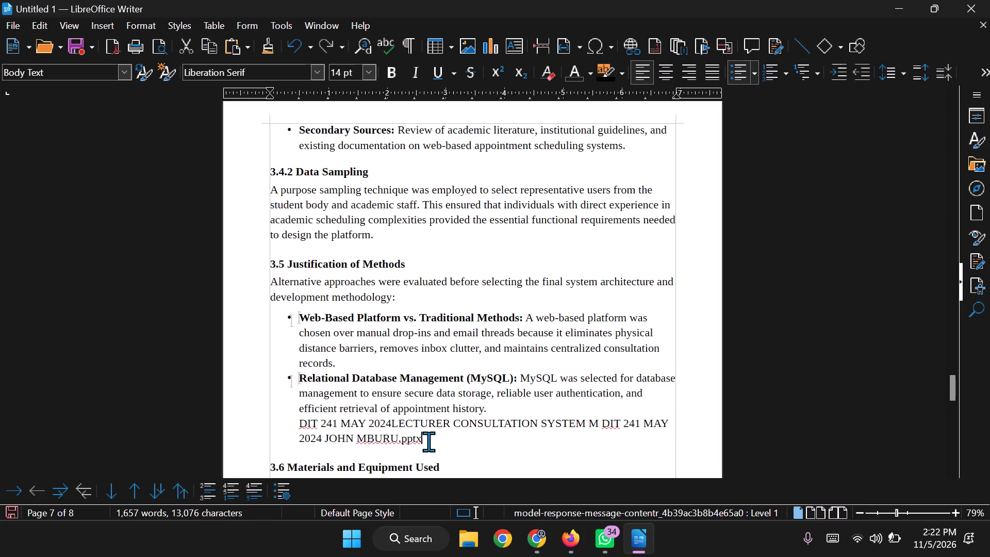
left_click_drag(428, 441, 312, 427)
key("BackSpace")
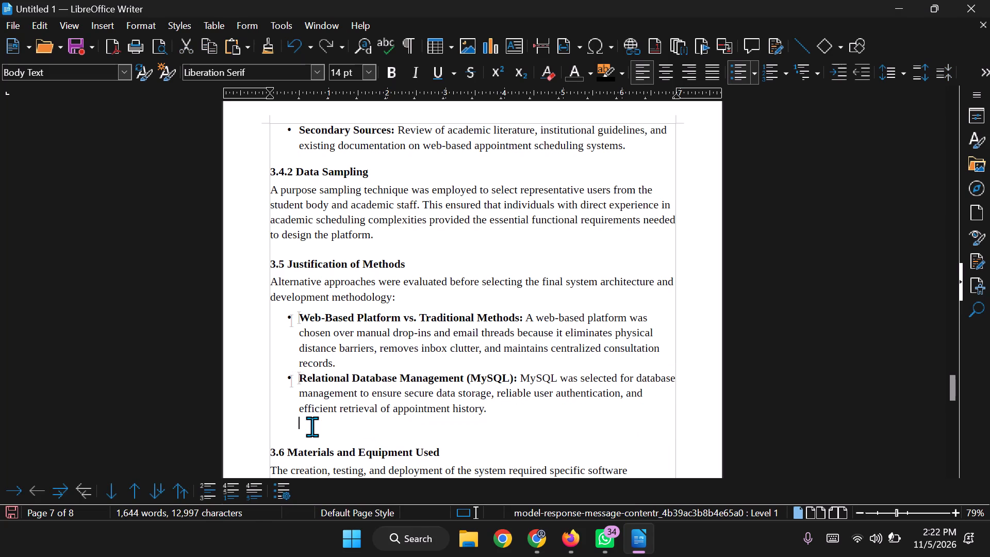
key("BackSpace")
key("BackSpace")
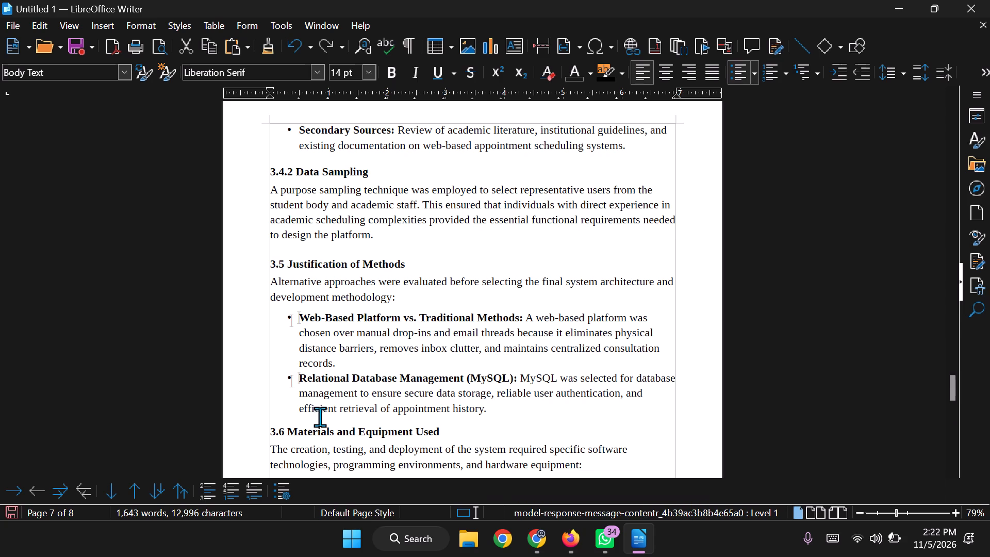
Ignore the spelling flag on "XAMPP" in the Web Server Environment bullet of section 3.6.1.
scroll(324, 414, "down", 8)
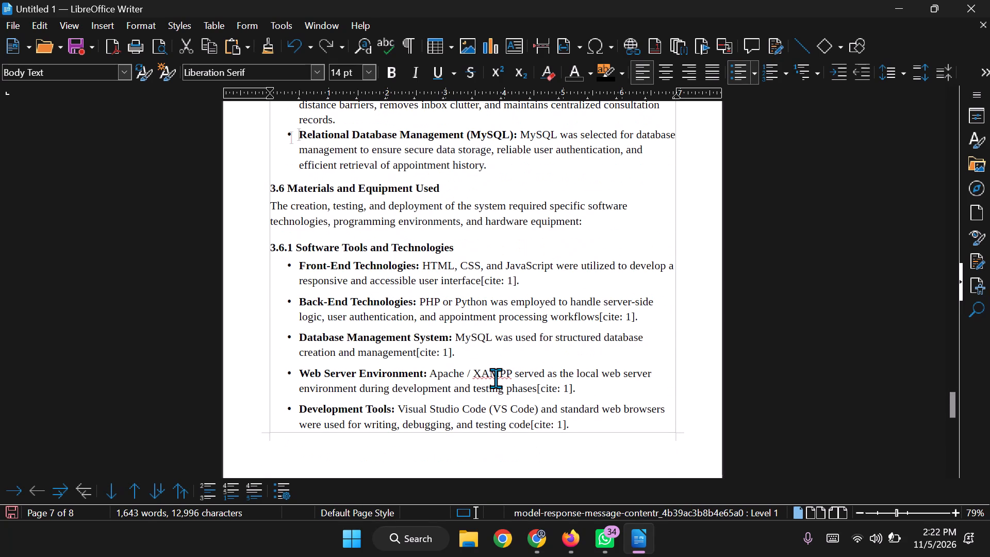
right_click(496, 376)
left_click(521, 243)
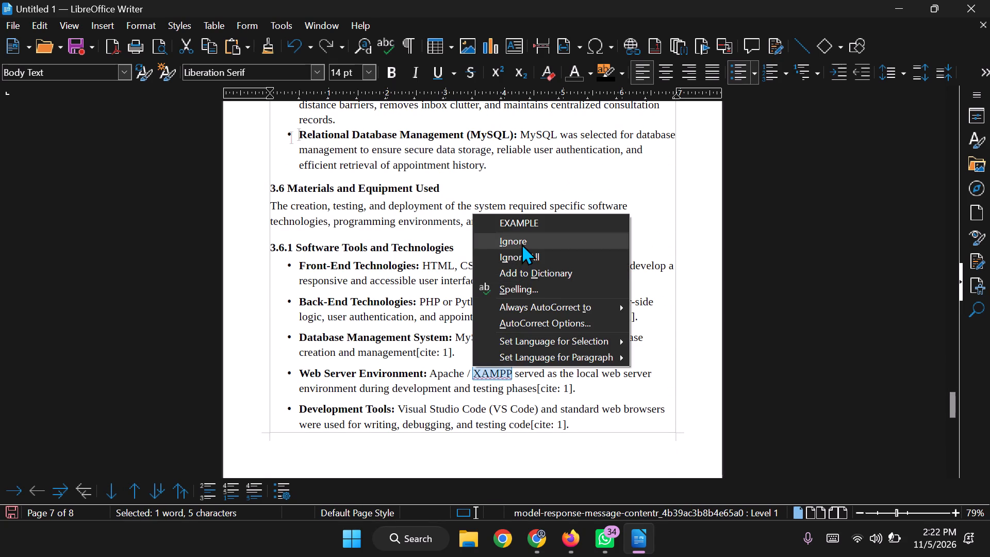
Review the rest of Chapter Three, from section 3.6.1 through 3.6.2 Hardware Equipment to the end of the document.
scroll(509, 324, "down", 1)
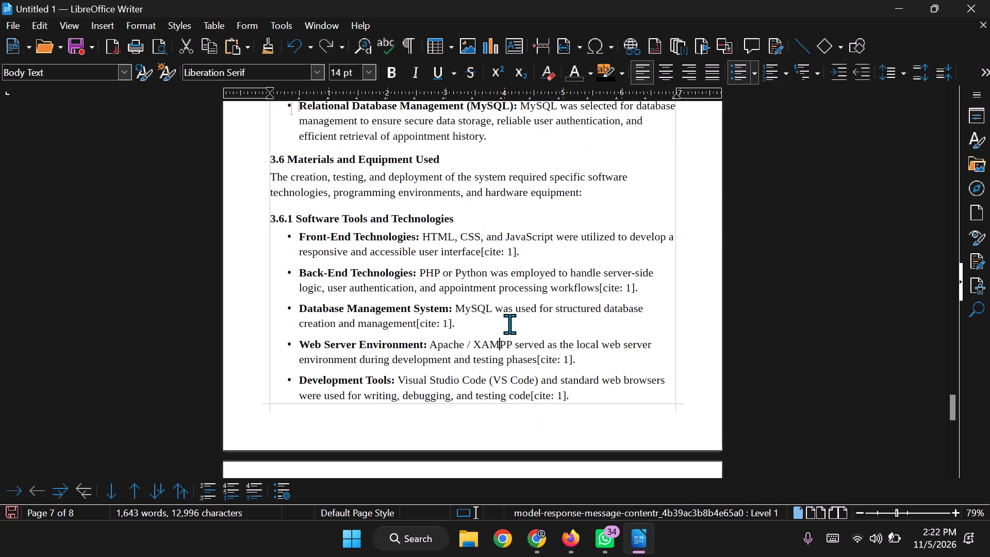
scroll(509, 324, "down", 5)
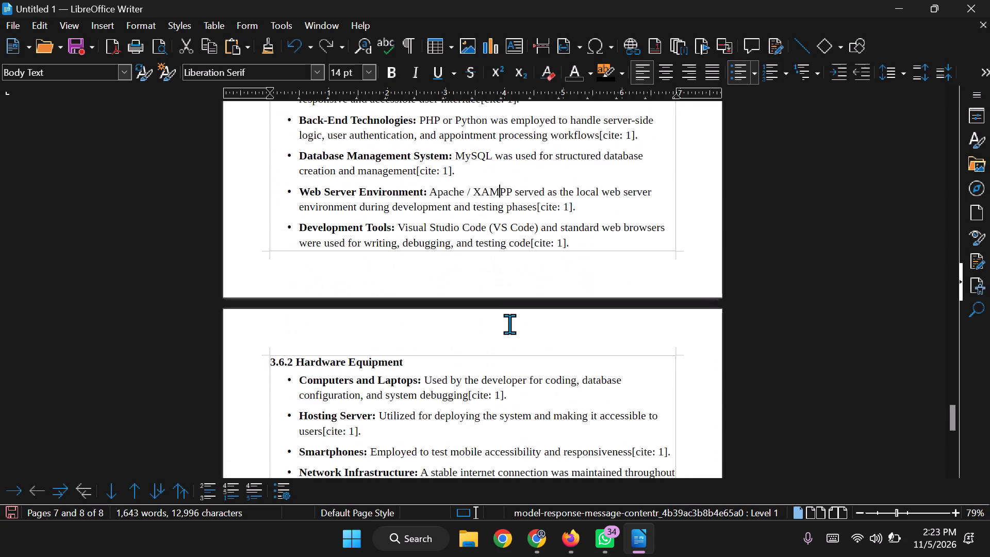
scroll(509, 324, "down", 4)
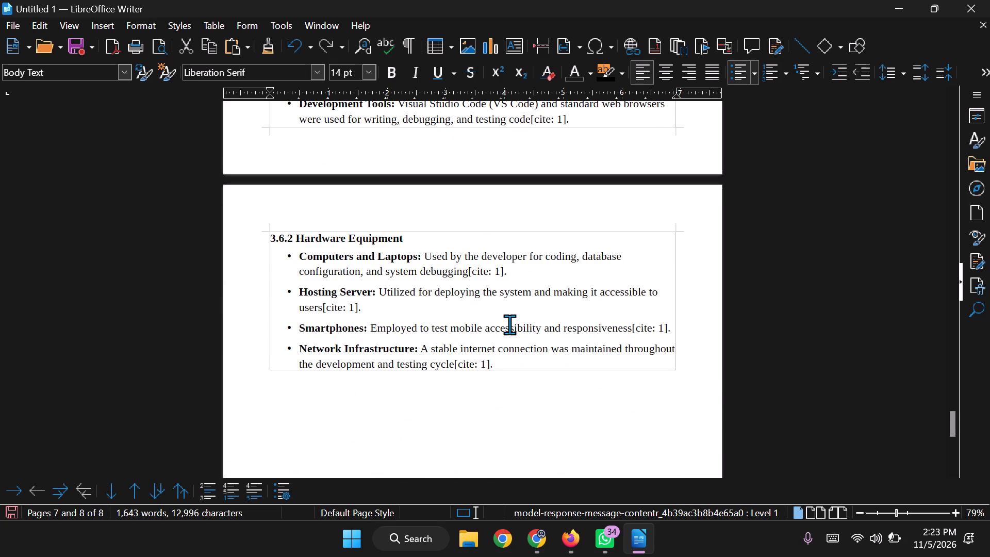
scroll(509, 324, "down", 1)
scroll(494, 340, "up", 2)
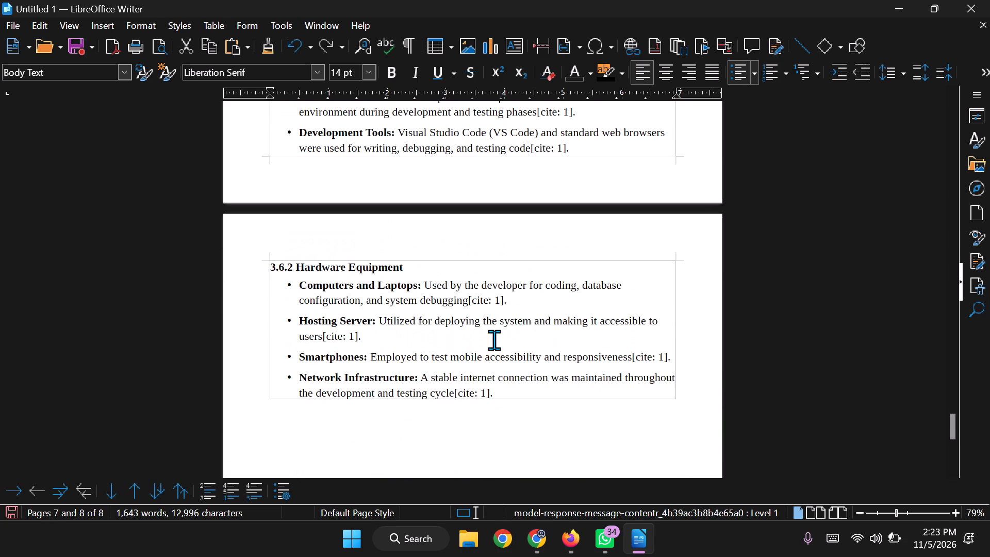
scroll(494, 340, "up", 4)
scroll(492, 339, "down", 2)
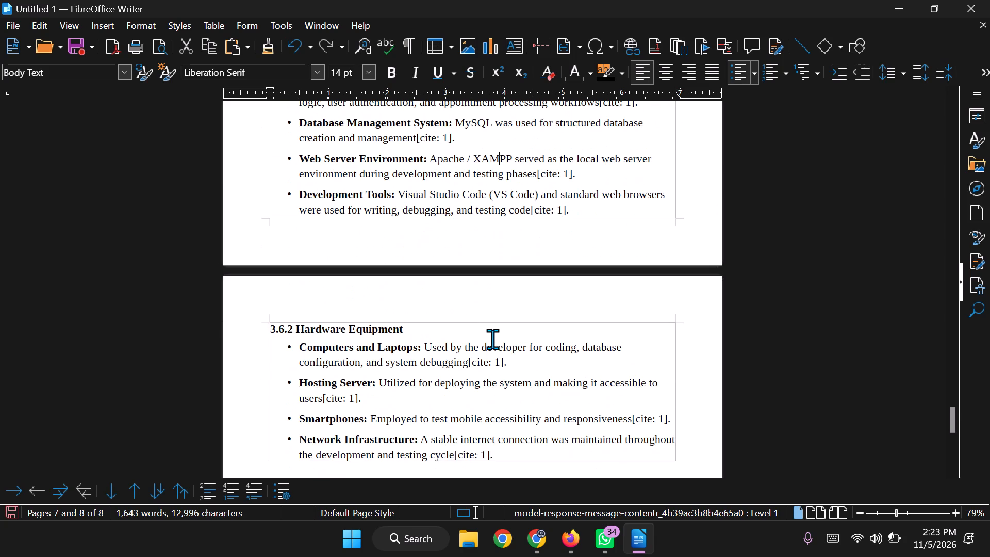
scroll(492, 339, "down", 12)
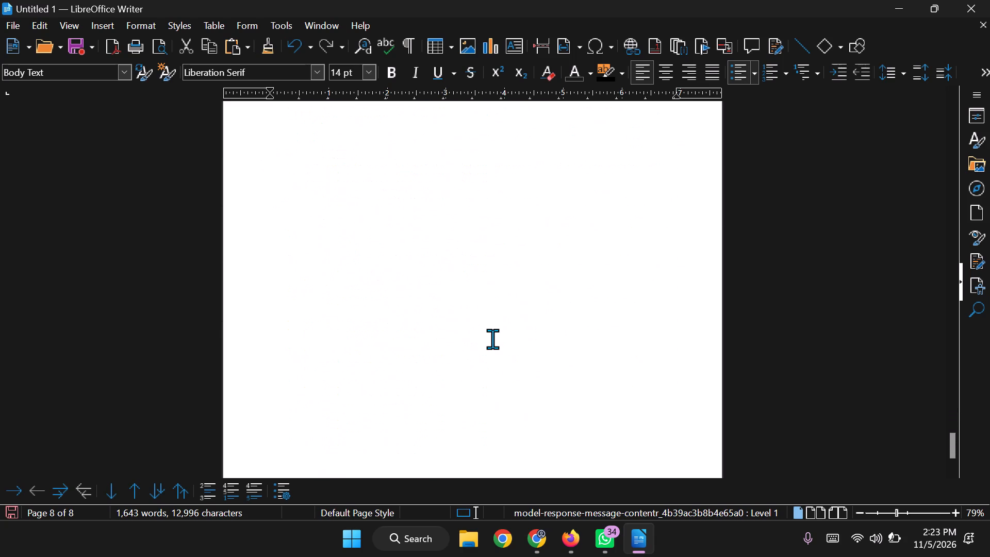
scroll(492, 339, "down", 6)
scroll(492, 339, "up", 10)
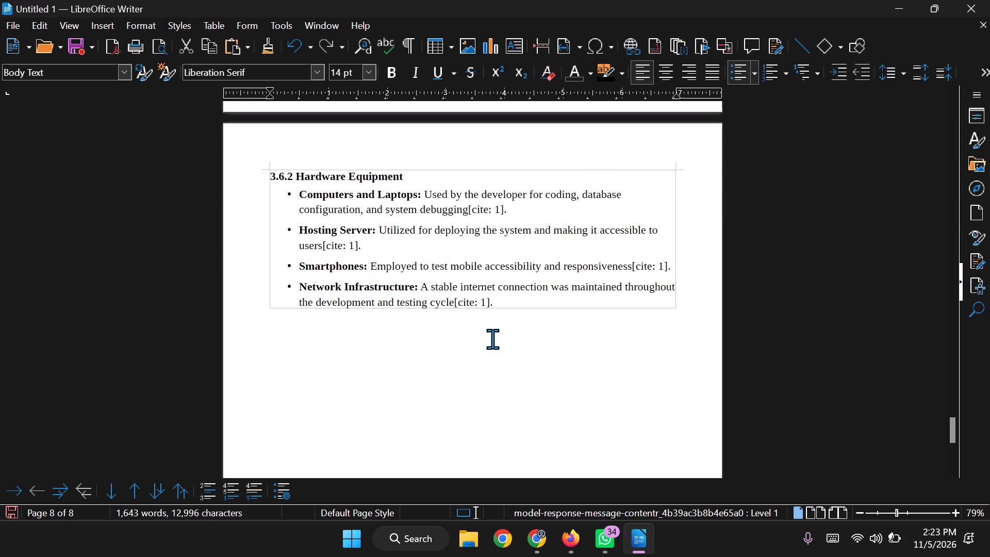
Look back through the document from section 3.6.1 to the Chapter Two heading, checking the content and chapter page starts.
scroll(492, 339, "up", 10)
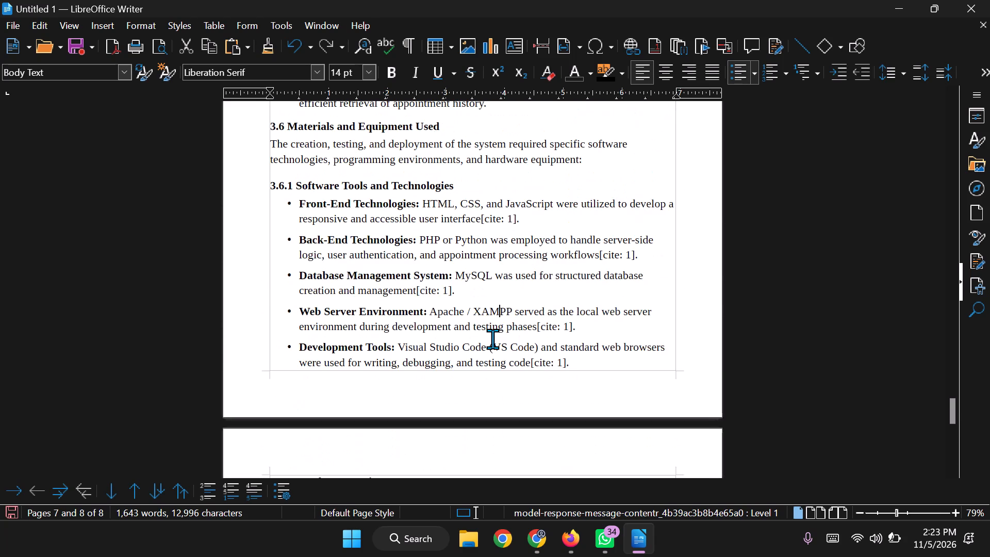
scroll(492, 339, "up", 7)
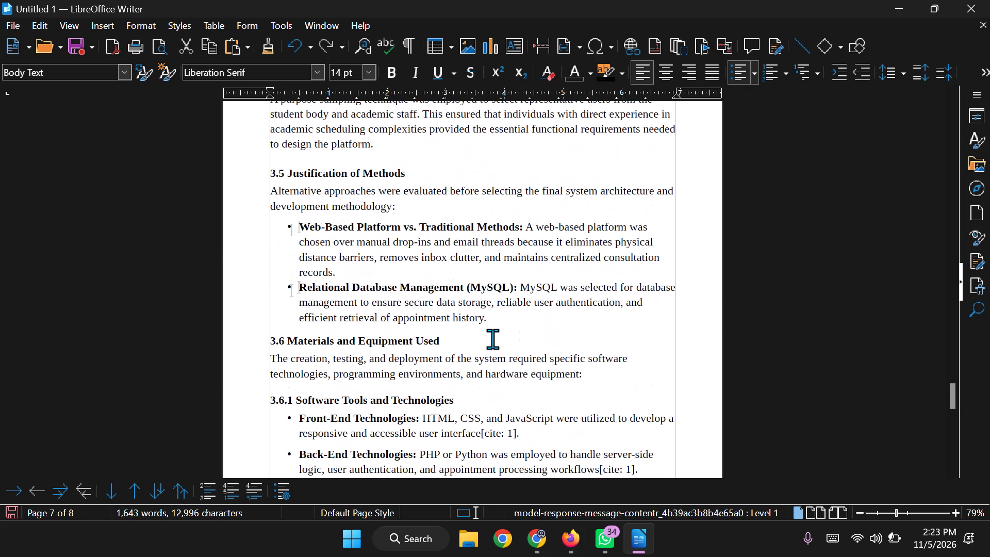
scroll(492, 339, "up", 13)
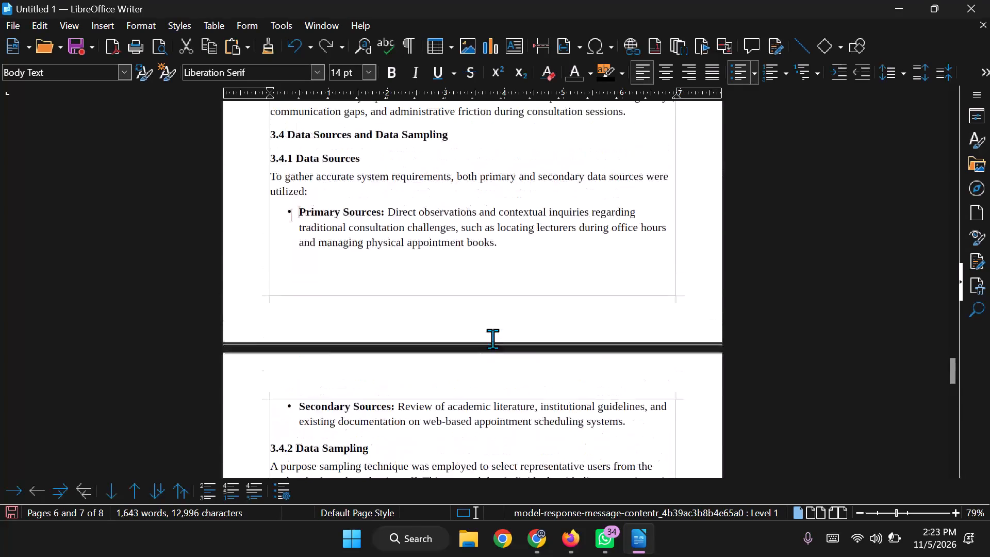
scroll(492, 339, "up", 11)
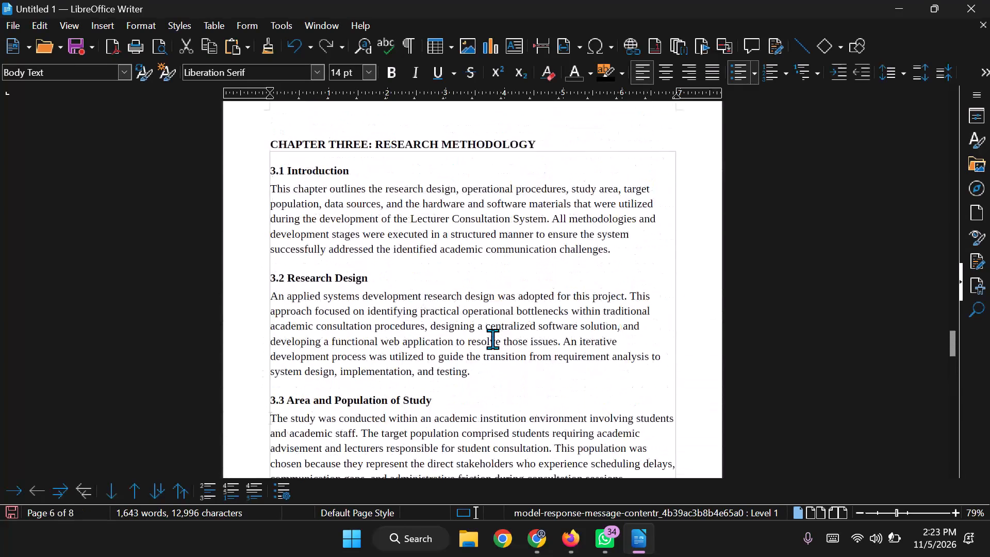
scroll(492, 339, "up", 3)
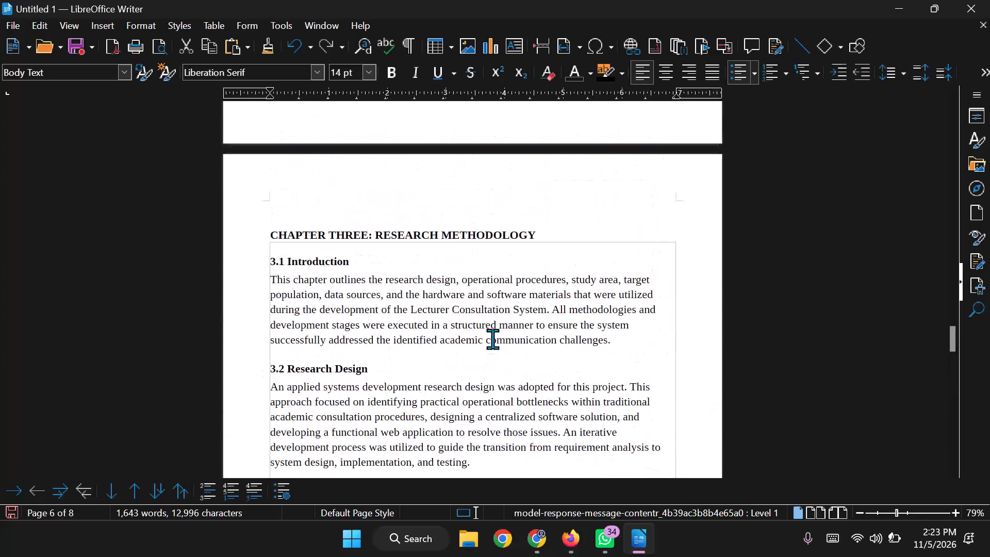
scroll(492, 339, "up", 9)
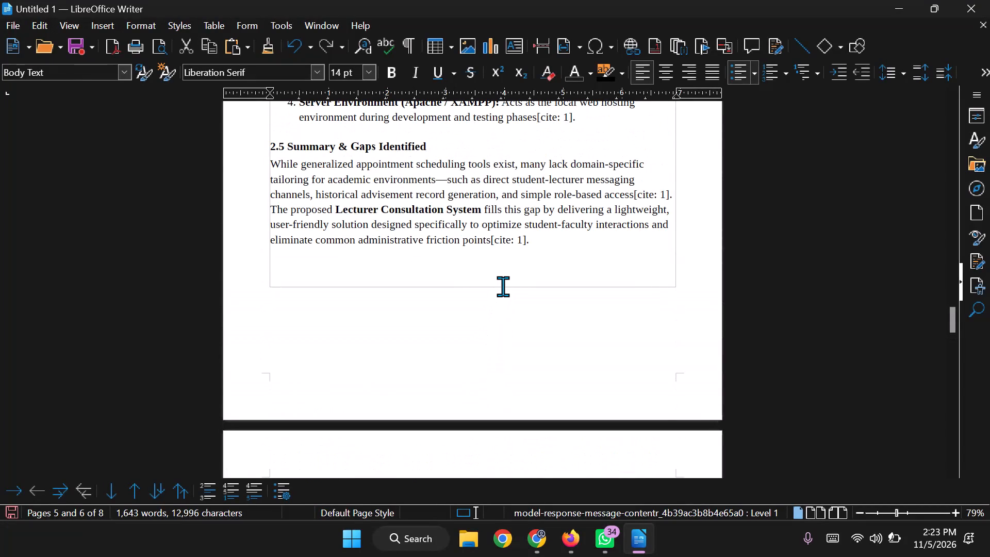
left_click(503, 286)
scroll(496, 354, "up", 5)
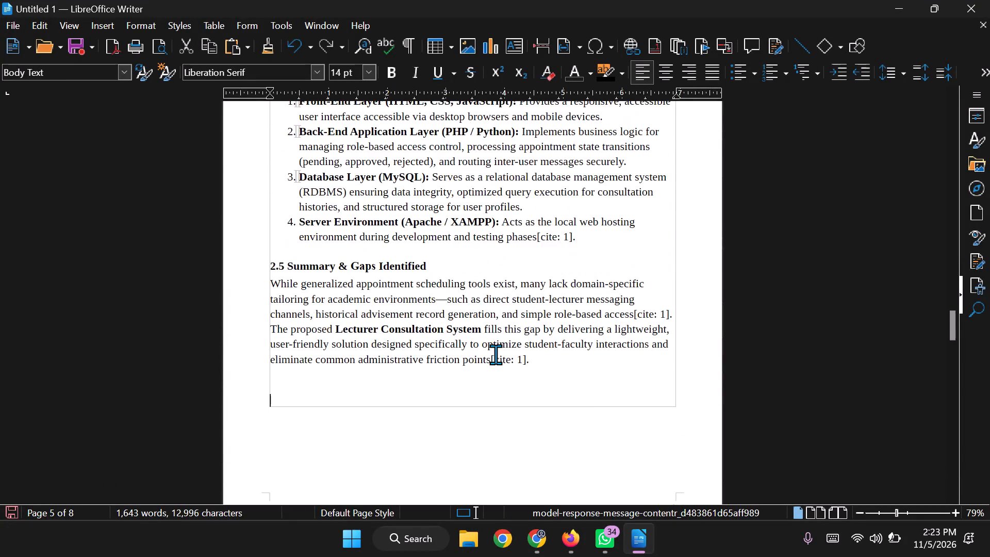
scroll(496, 354, "up", 7)
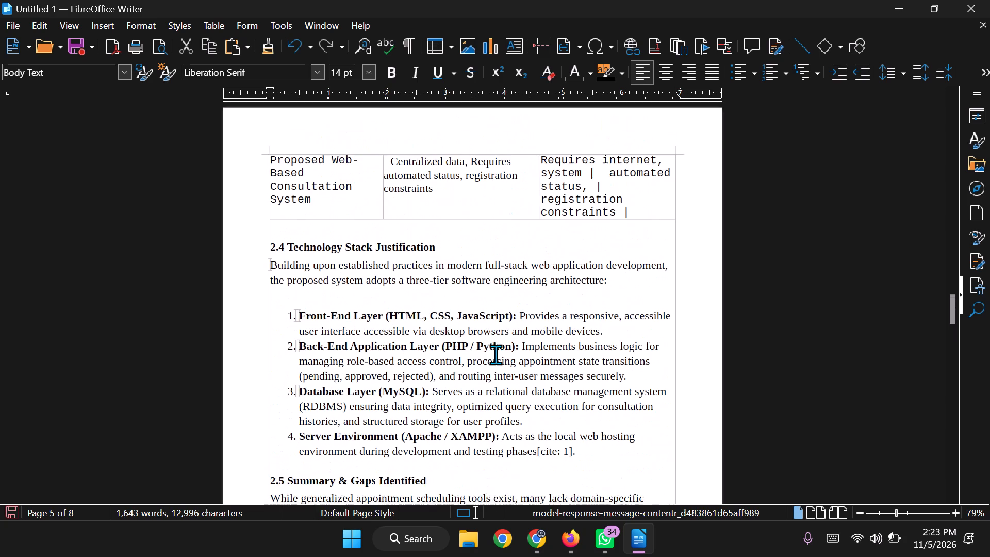
scroll(496, 354, "down", 2)
scroll(496, 354, "up", 5)
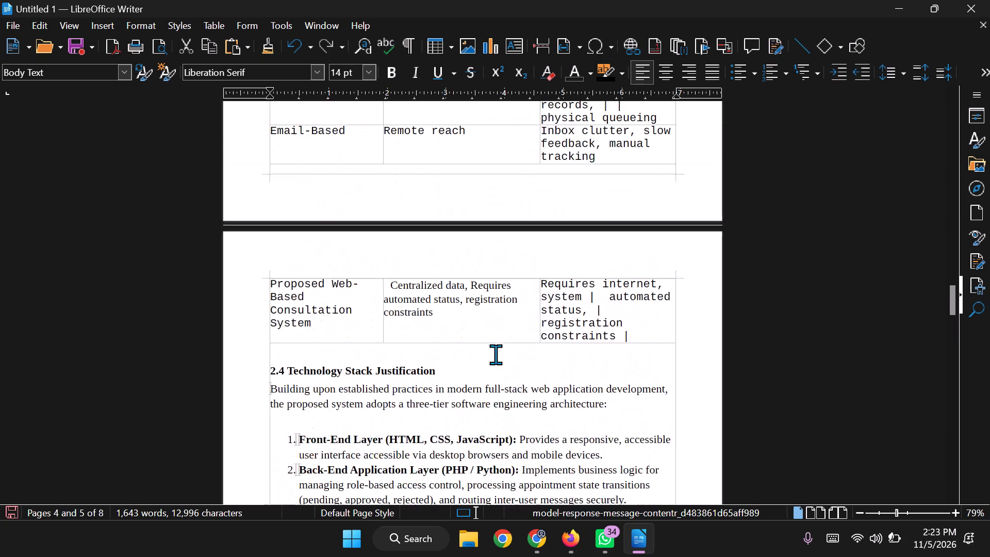
scroll(496, 354, "up", 20)
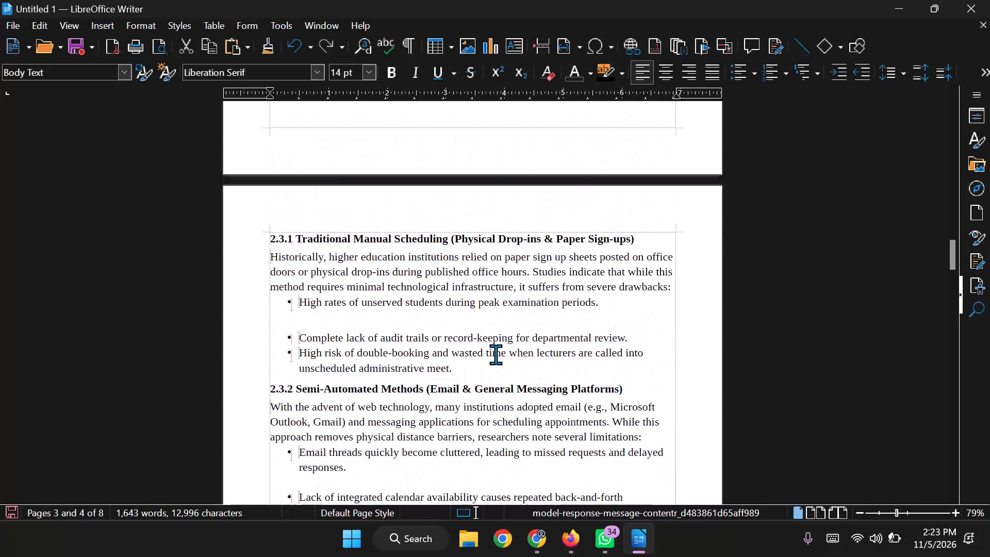
scroll(496, 354, "up", 4)
scroll(496, 354, "up", 18)
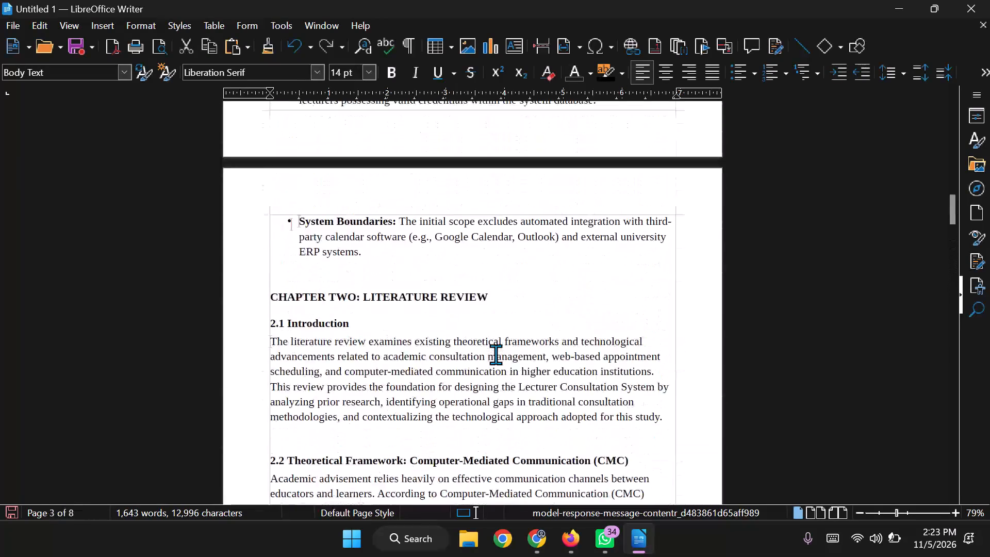
scroll(496, 354, "up", 6)
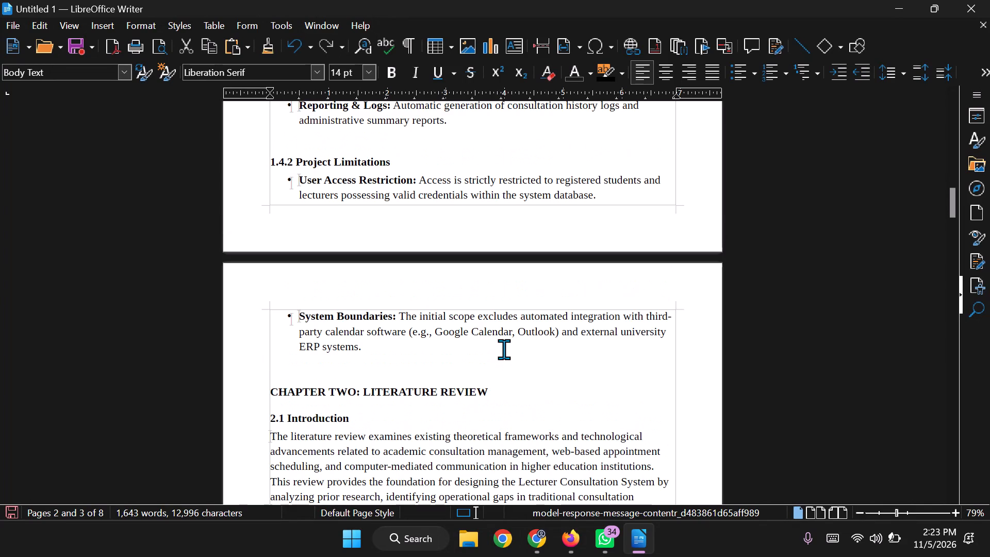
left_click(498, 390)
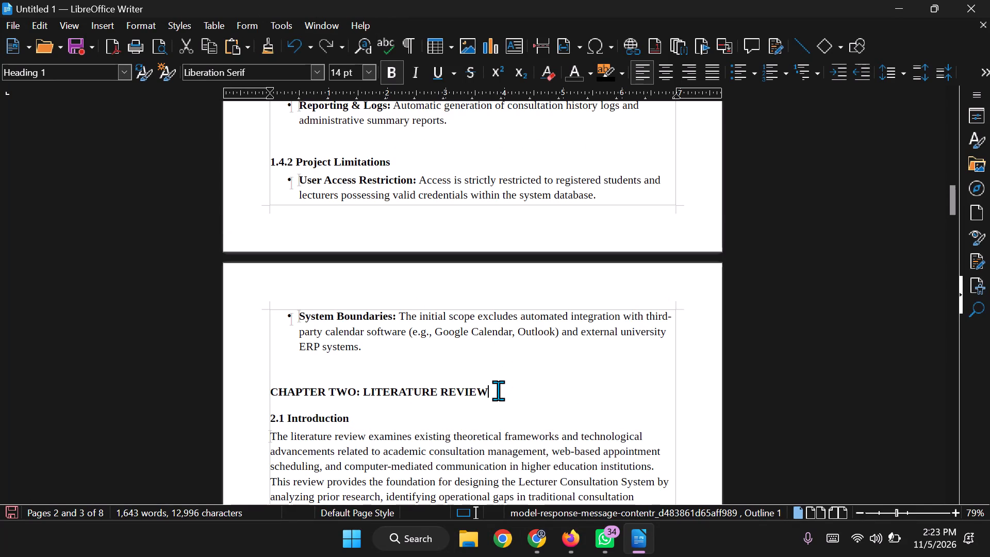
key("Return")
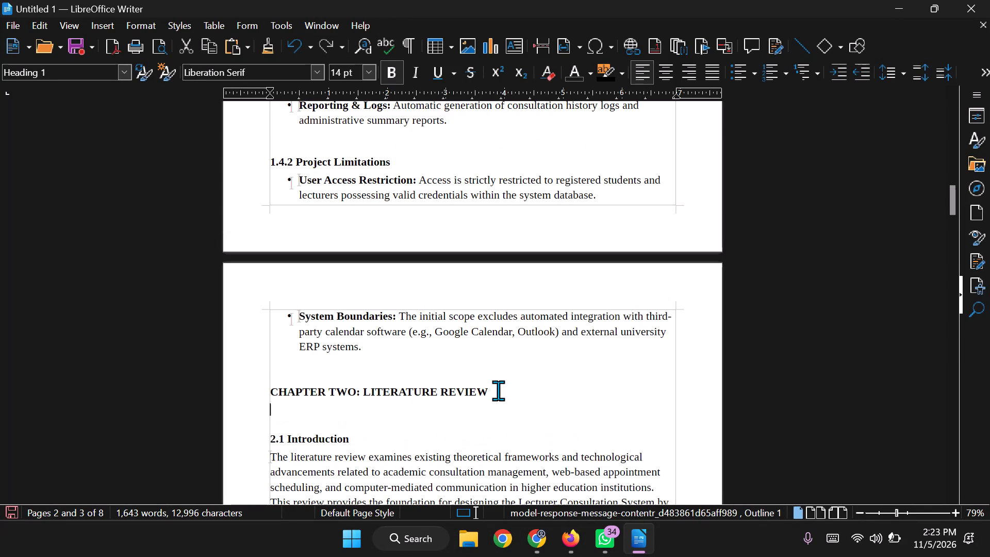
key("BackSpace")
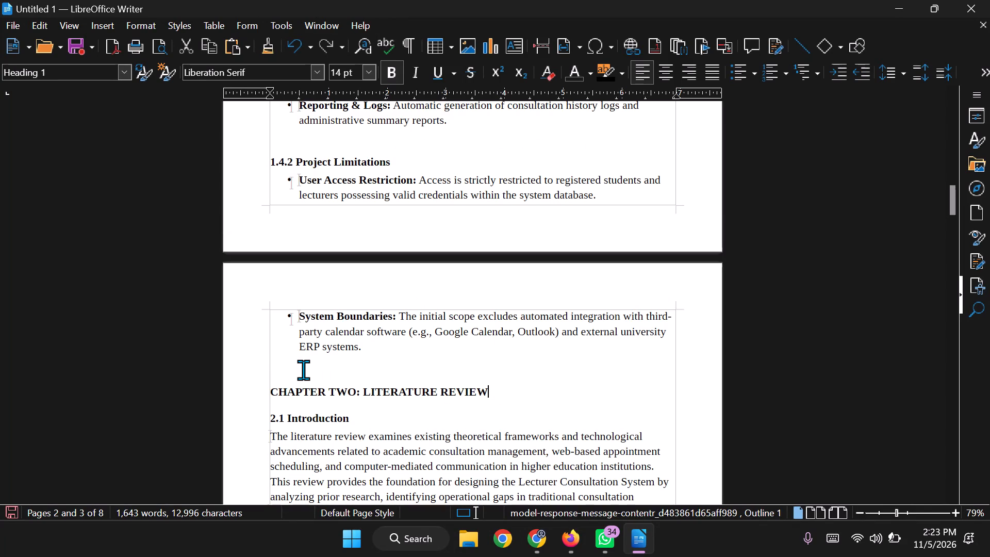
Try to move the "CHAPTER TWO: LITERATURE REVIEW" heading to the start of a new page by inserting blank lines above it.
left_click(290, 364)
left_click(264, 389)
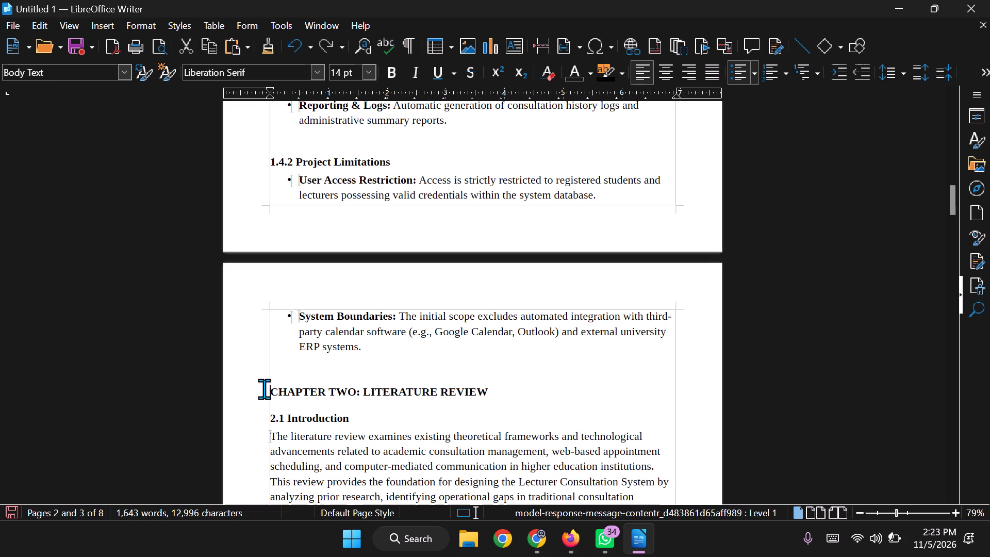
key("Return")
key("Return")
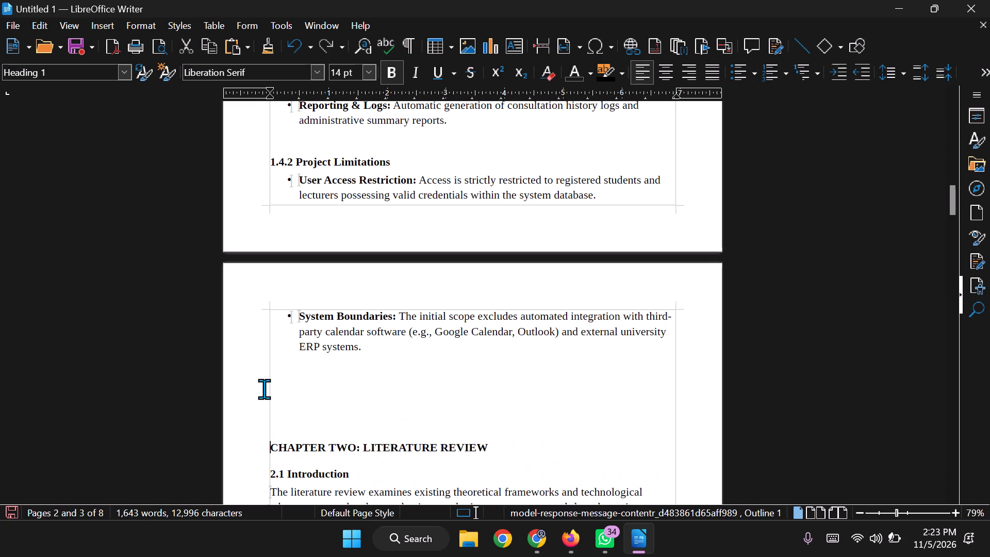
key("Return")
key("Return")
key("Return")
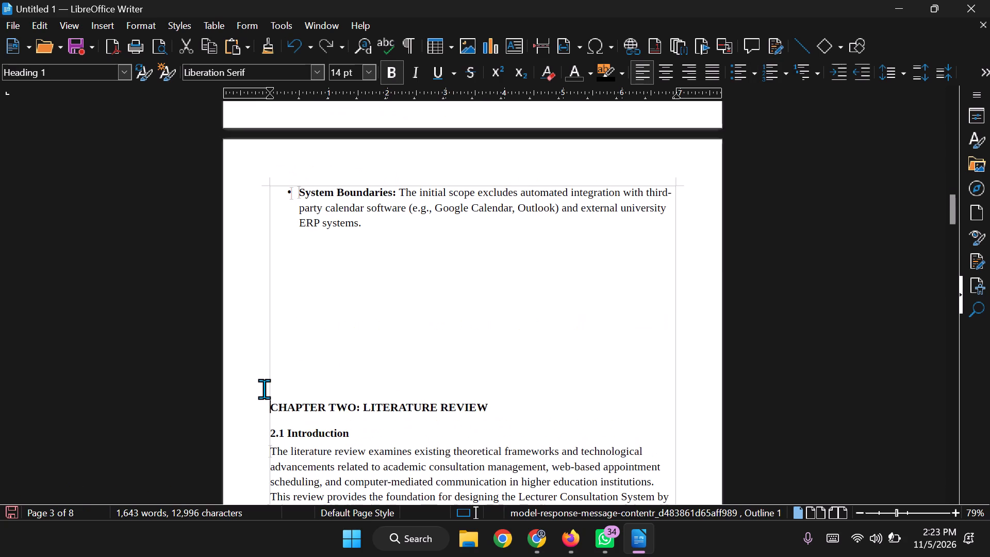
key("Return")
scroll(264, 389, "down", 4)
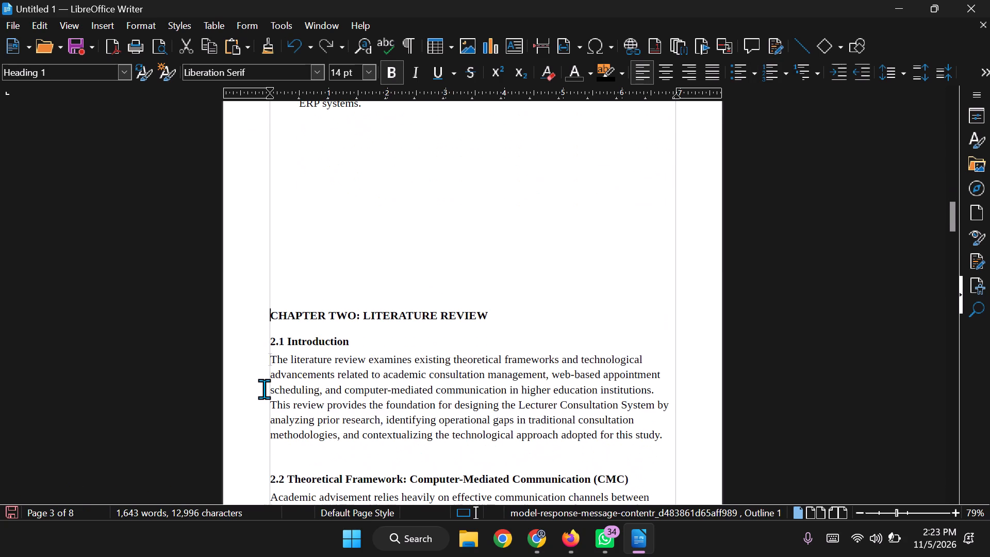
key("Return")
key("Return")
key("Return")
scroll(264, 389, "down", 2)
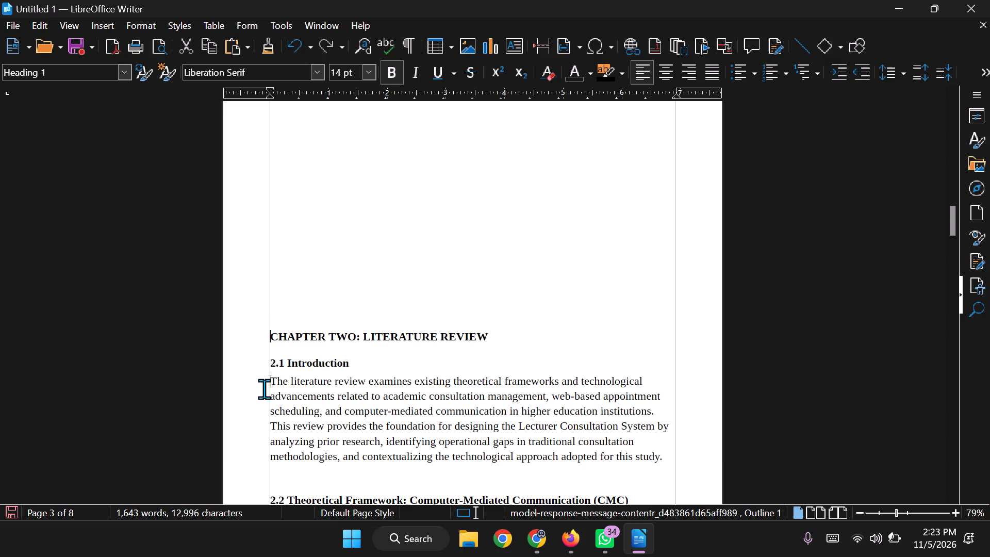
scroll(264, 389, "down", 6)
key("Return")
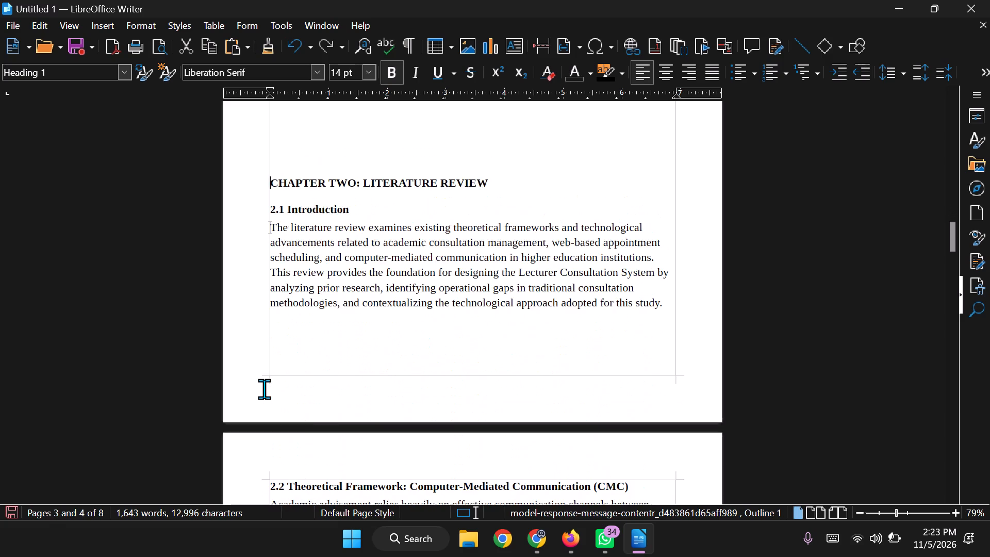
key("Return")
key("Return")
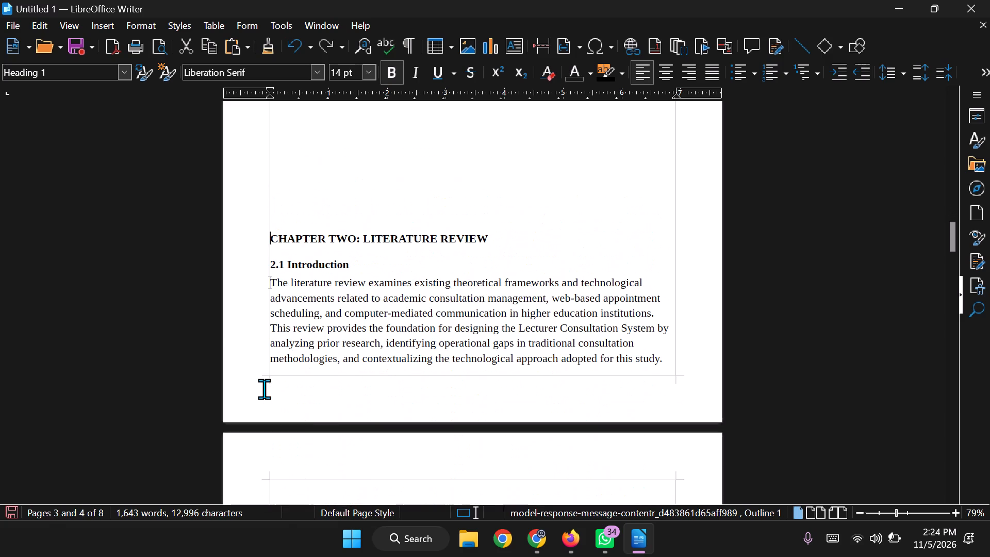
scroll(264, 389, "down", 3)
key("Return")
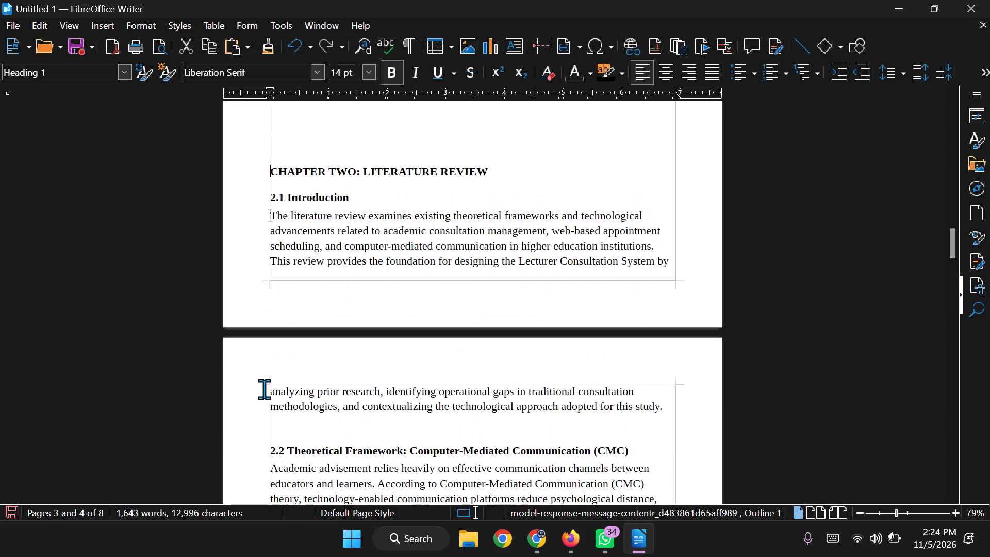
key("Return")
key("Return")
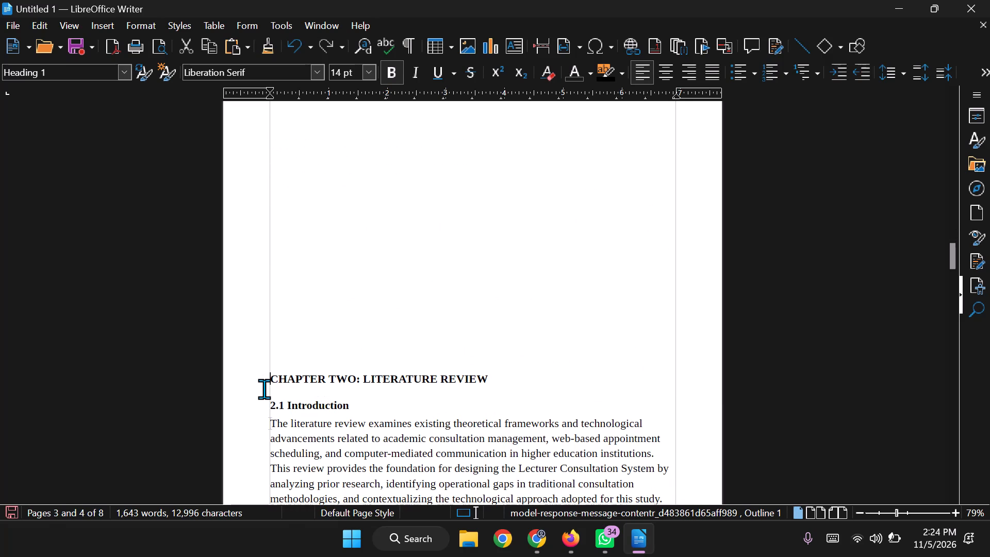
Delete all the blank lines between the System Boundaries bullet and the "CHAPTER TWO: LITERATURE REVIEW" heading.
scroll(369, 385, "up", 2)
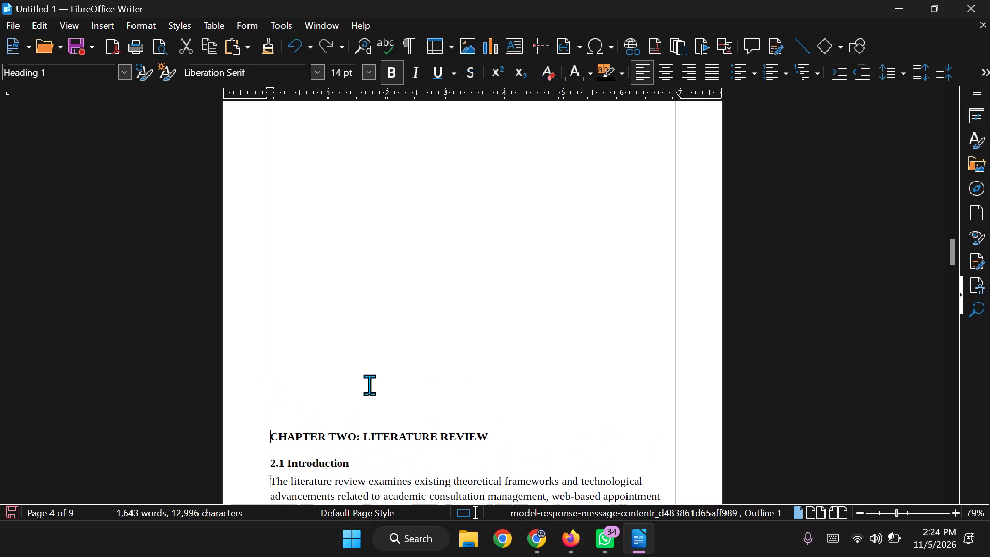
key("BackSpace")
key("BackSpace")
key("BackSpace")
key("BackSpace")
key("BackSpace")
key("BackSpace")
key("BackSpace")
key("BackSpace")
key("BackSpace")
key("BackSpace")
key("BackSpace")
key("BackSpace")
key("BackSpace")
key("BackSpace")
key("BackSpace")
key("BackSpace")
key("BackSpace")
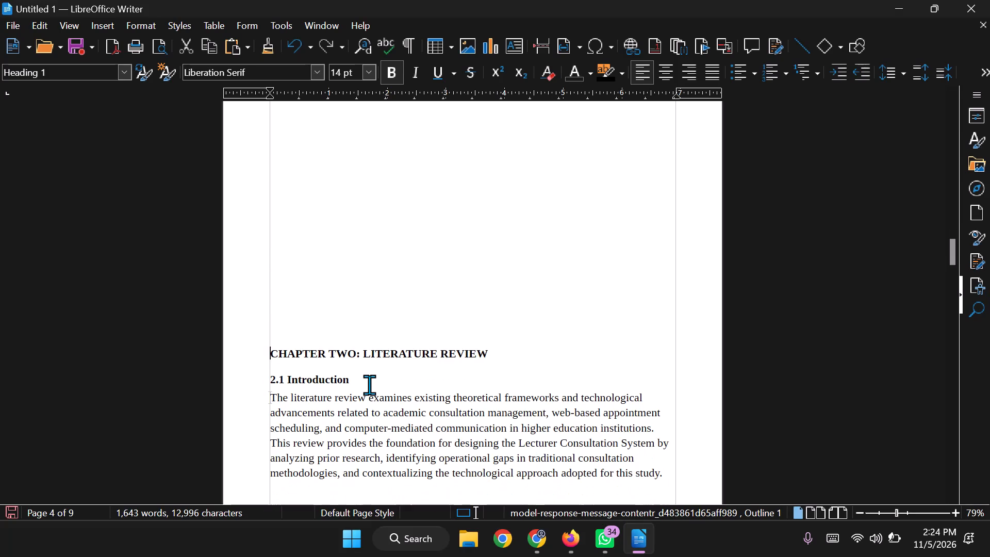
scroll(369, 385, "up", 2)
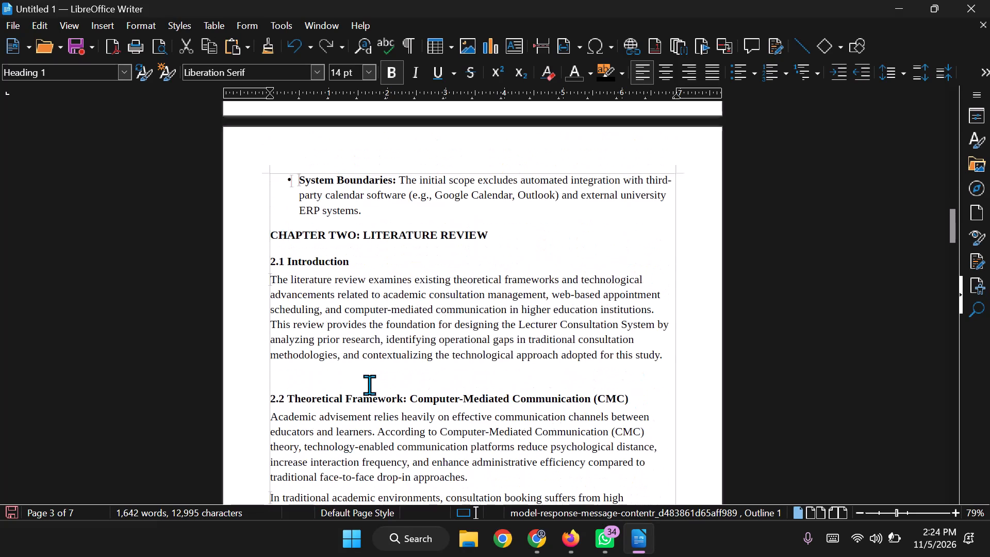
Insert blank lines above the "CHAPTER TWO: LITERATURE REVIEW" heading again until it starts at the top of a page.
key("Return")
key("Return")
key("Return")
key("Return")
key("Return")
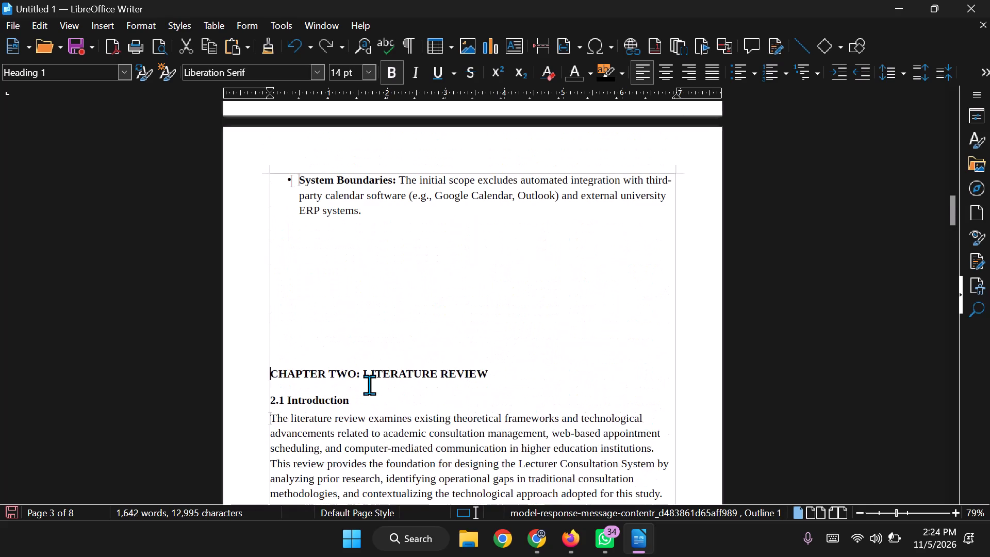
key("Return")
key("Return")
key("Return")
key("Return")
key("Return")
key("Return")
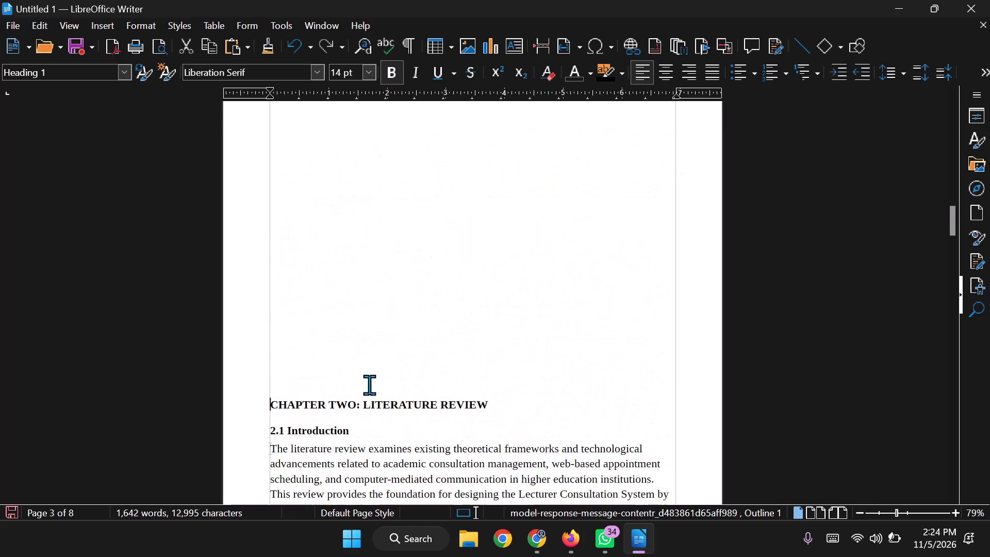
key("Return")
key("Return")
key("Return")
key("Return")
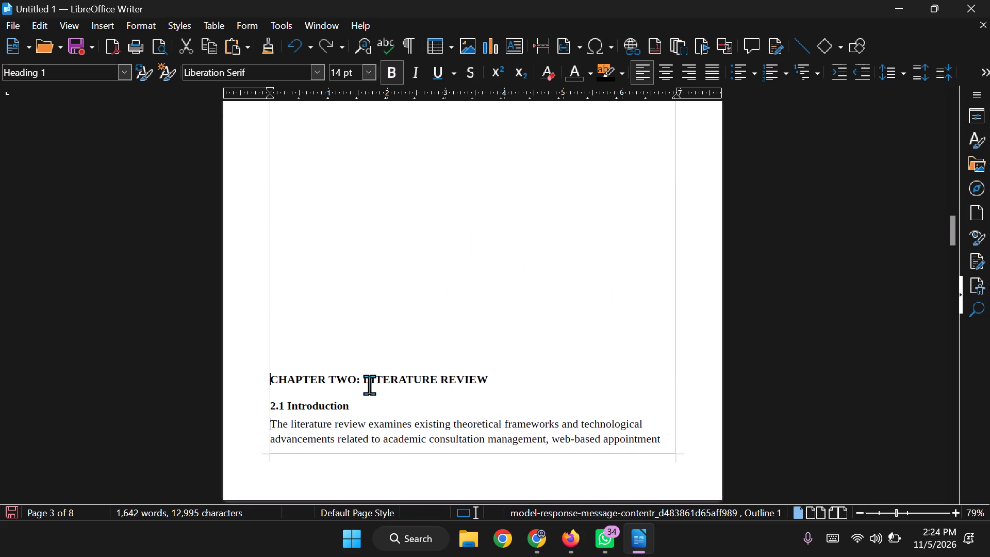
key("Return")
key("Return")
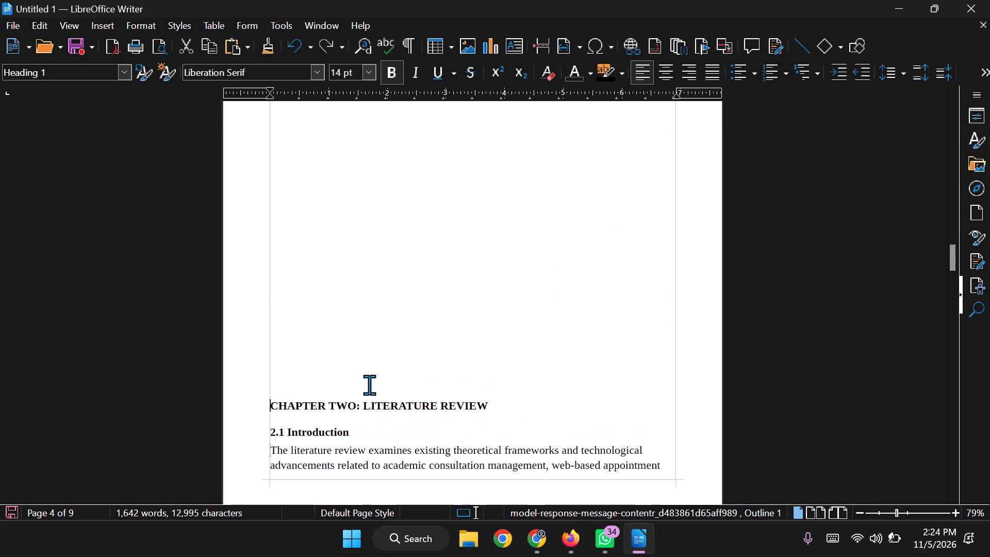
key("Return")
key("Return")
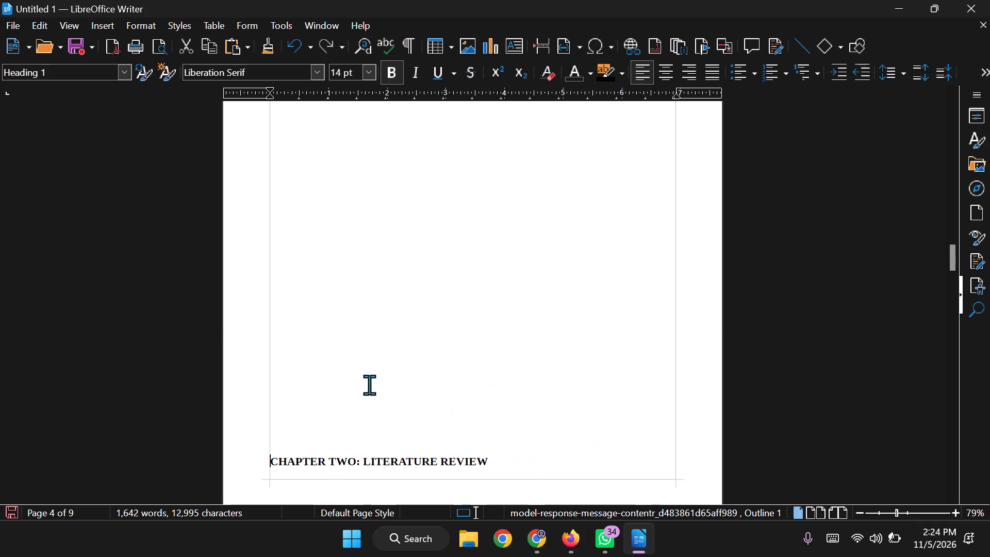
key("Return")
Examine the pages between the System Boundaries bullet and the "CHAPTER TWO: LITERATURE REVIEW" heading for excess blank space.
scroll(421, 292, "up", 3)
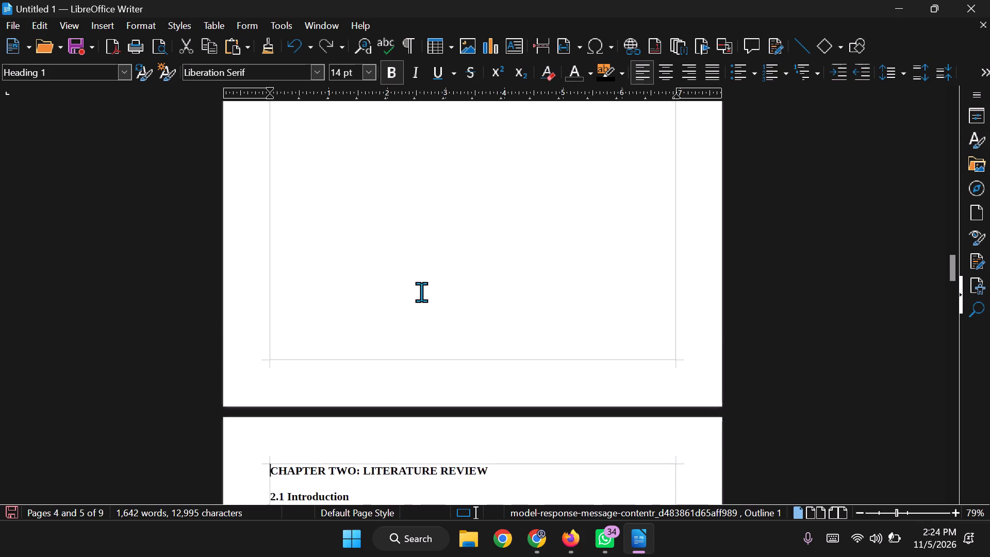
scroll(421, 292, "up", 10)
scroll(464, 290, "up", 6)
scroll(465, 291, "down", 2)
scroll(465, 291, "up", 17)
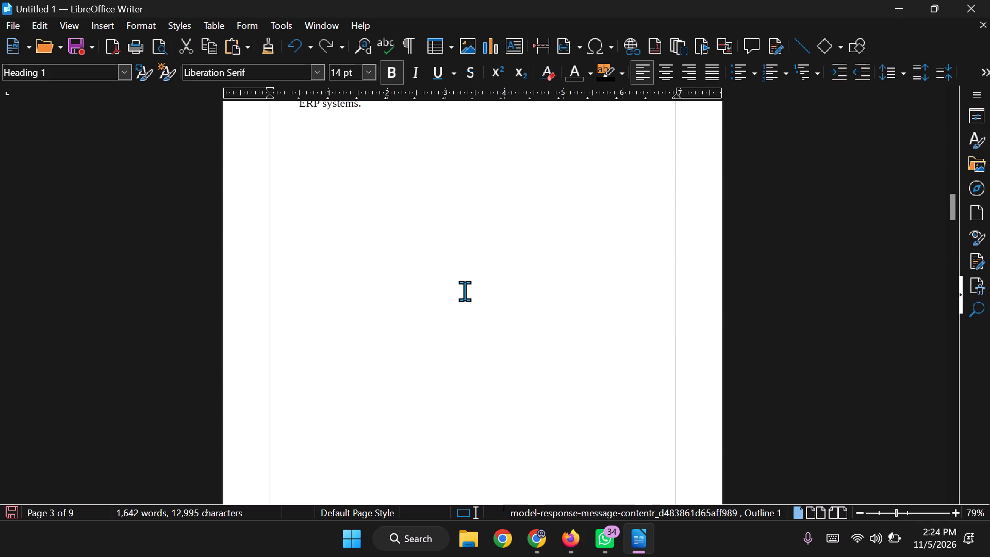
scroll(465, 291, "up", 3)
scroll(465, 291, "down", 14)
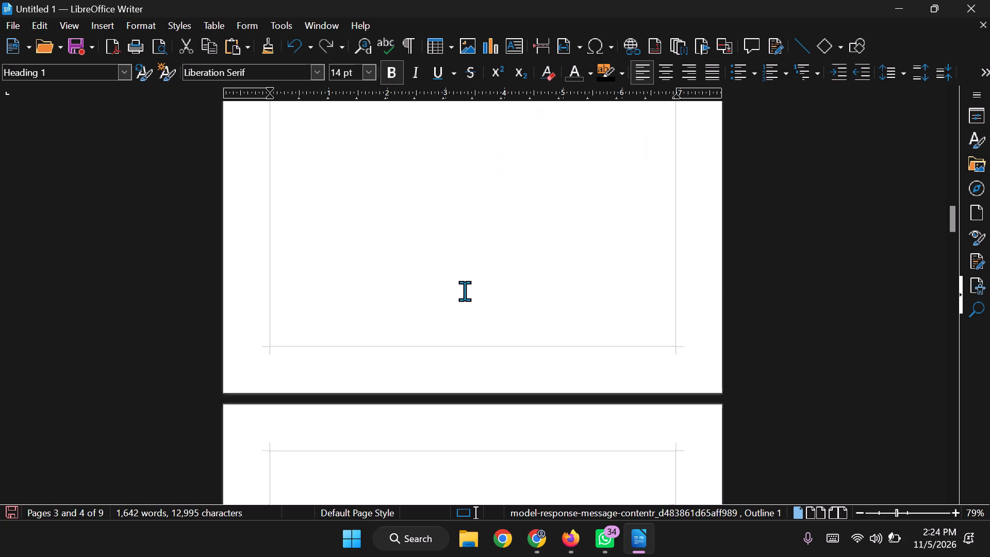
scroll(465, 291, "down", 10)
right_click(468, 300)
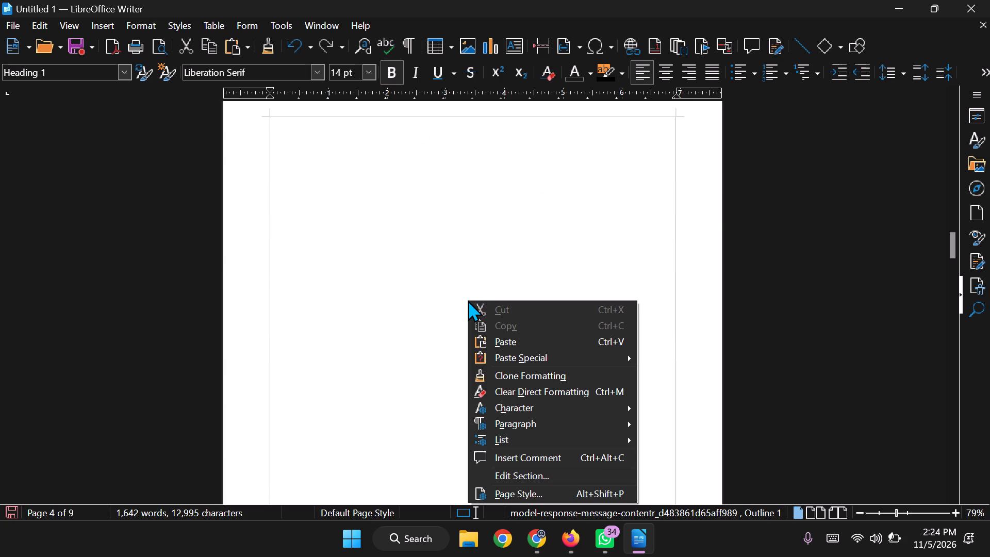
scroll(447, 319, "down", 2)
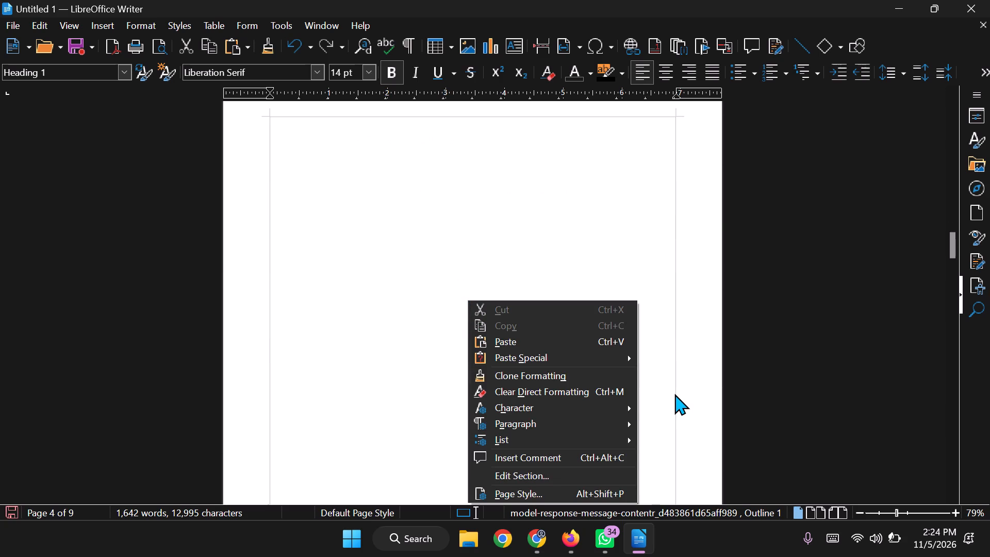
scroll(675, 383, "down", 3)
left_click(684, 399)
scroll(681, 399, "down", 3)
scroll(596, 395, "down", 8)
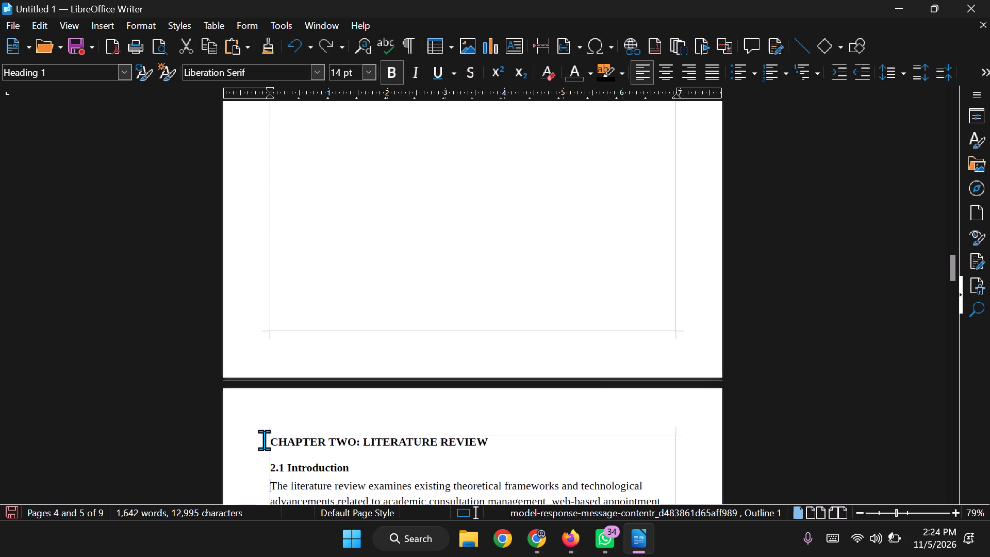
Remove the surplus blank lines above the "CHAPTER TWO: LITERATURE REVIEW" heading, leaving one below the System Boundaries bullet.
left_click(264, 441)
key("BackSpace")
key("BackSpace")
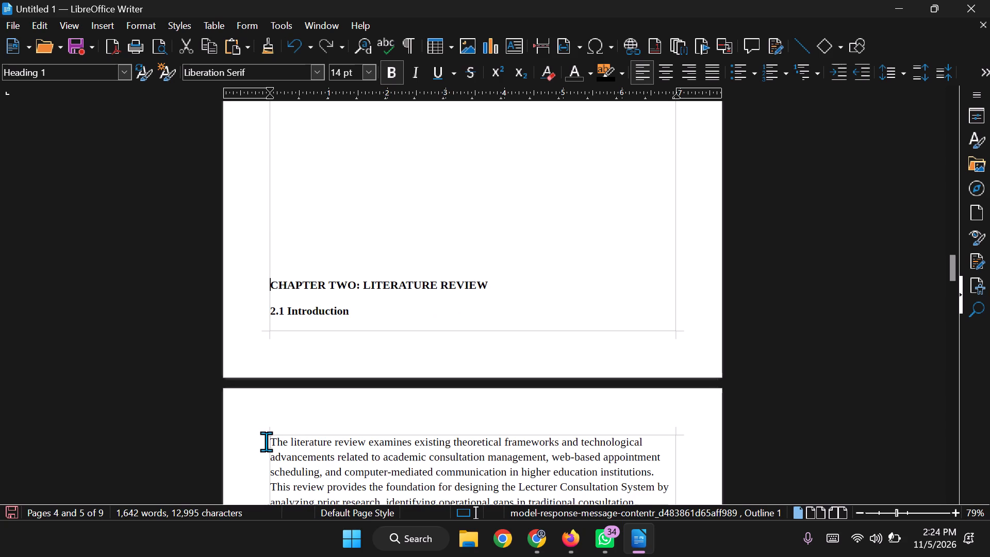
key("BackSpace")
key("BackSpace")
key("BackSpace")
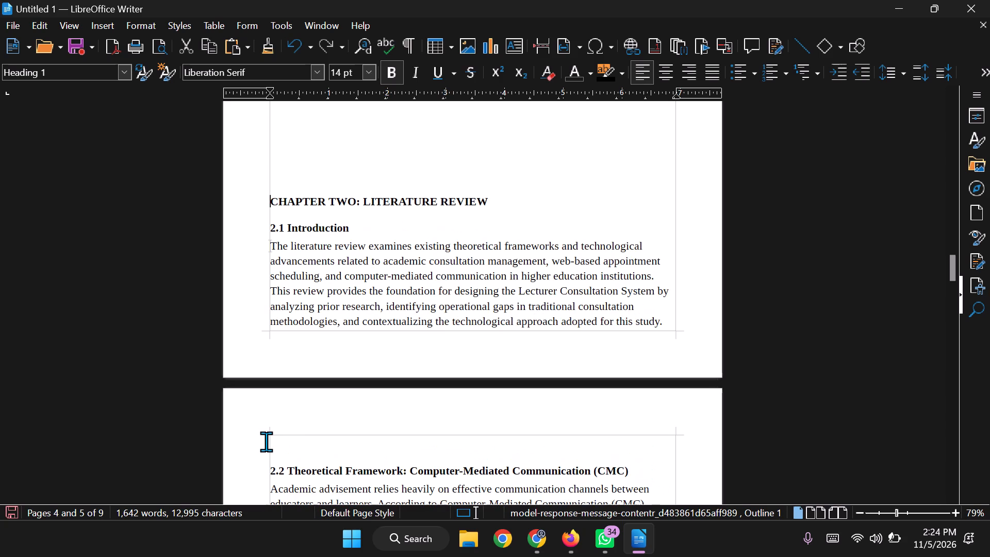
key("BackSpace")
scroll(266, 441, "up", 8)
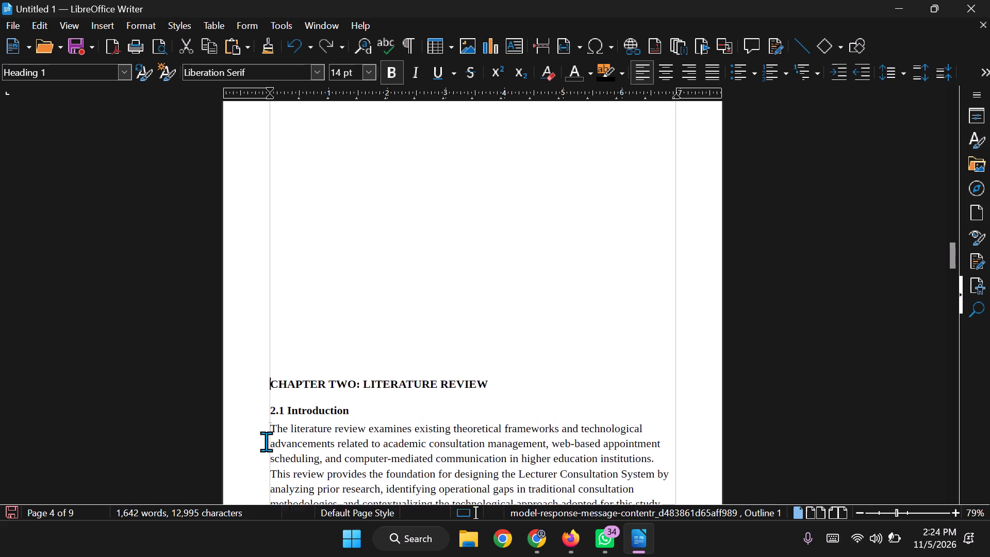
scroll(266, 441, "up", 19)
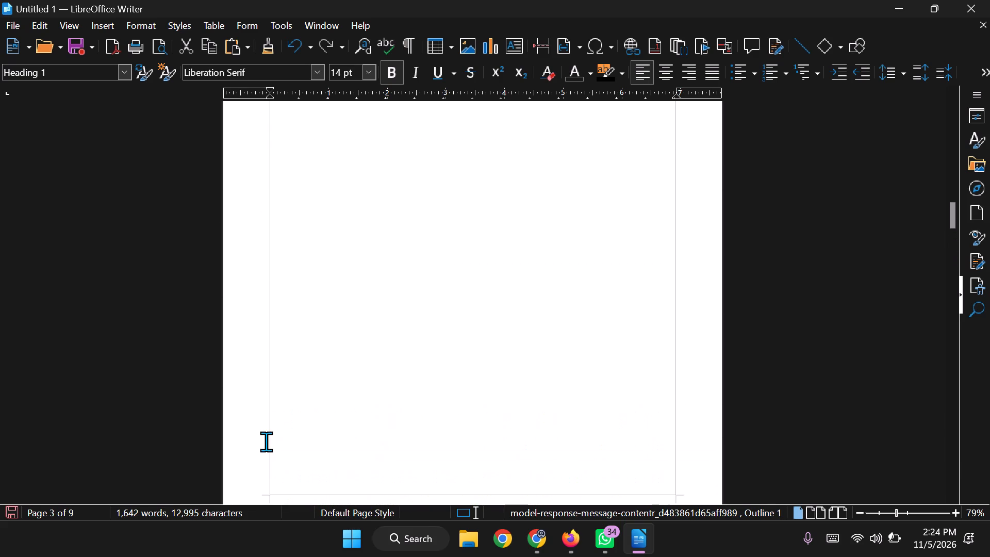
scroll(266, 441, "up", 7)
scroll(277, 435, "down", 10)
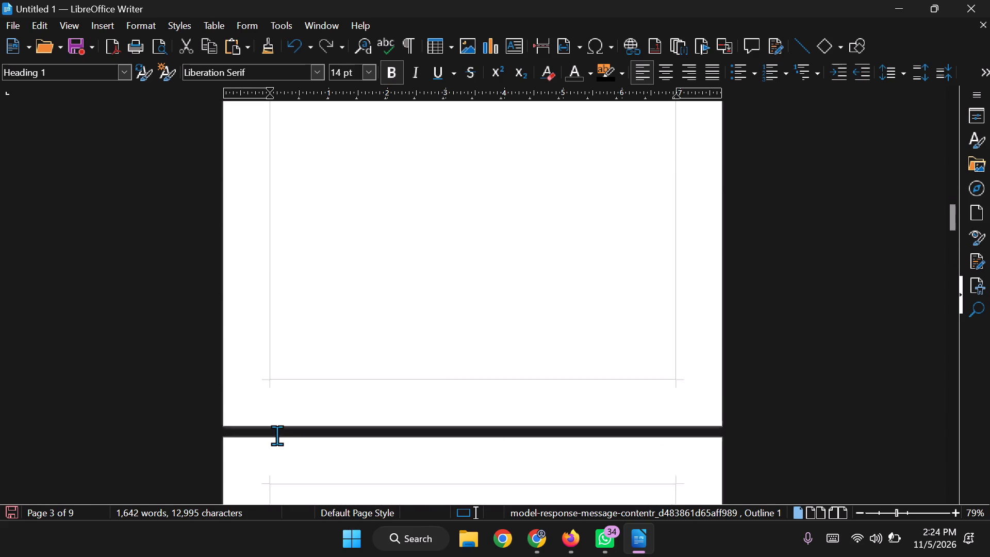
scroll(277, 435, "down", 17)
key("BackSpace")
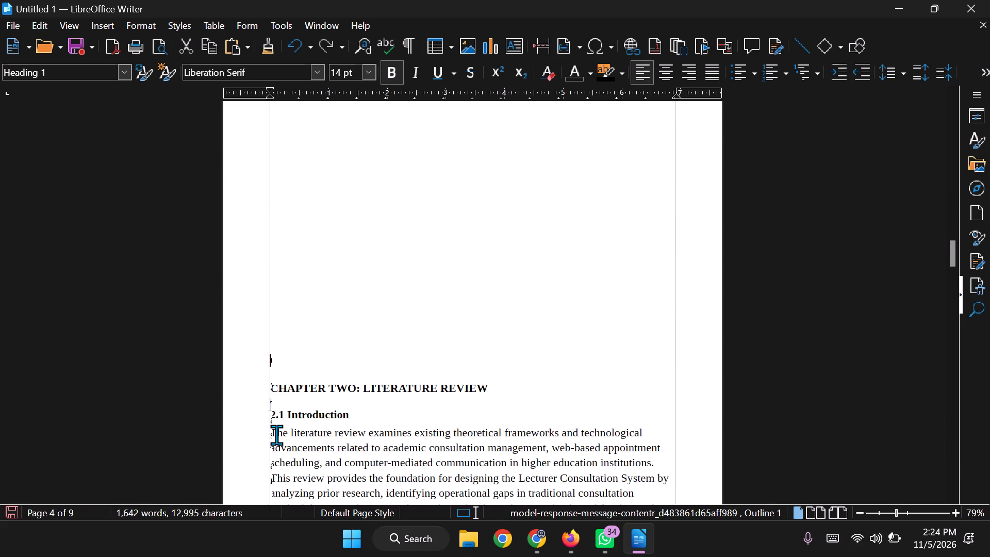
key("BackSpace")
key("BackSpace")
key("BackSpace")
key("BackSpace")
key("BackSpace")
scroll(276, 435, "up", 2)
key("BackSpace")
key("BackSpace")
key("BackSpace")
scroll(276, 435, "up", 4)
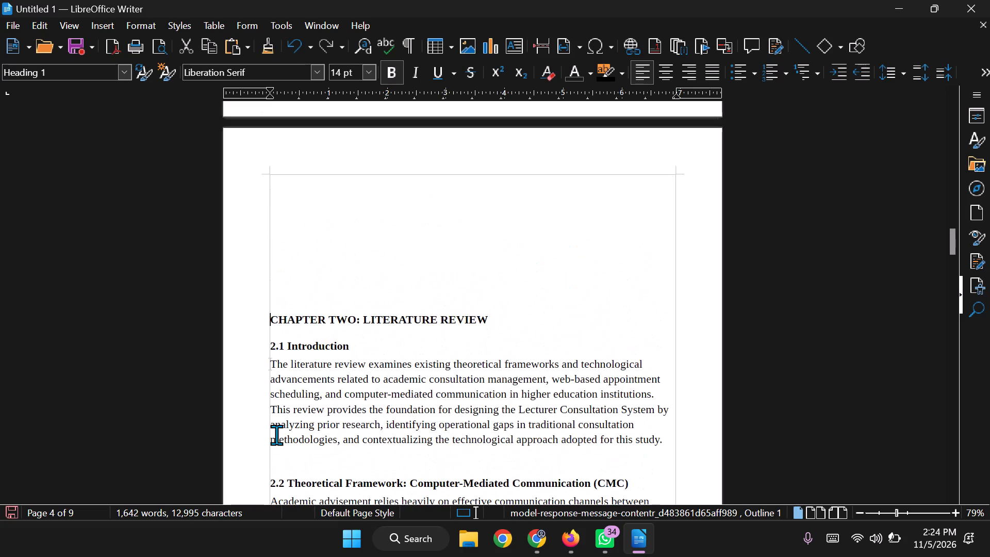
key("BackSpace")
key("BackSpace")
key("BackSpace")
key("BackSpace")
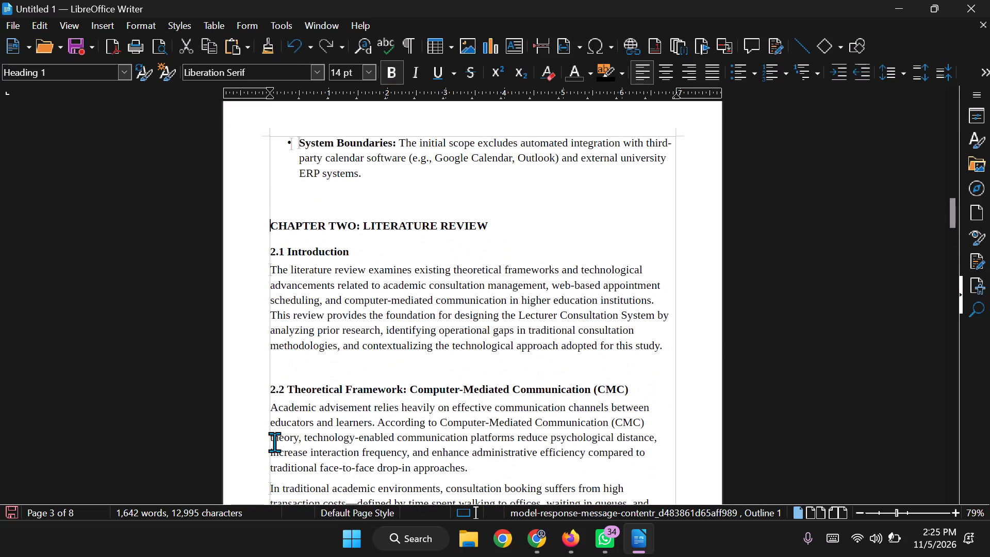
Add one more blank line directly above the "CHAPTER TWO: LITERATURE REVIEW" heading.
key("Return")
Check the spacing and page layout around the Chapter Two heading, from section 1.4.2 Project Limitations through section 2.3.
scroll(274, 442, "up", 2)
scroll(274, 442, "down", 6)
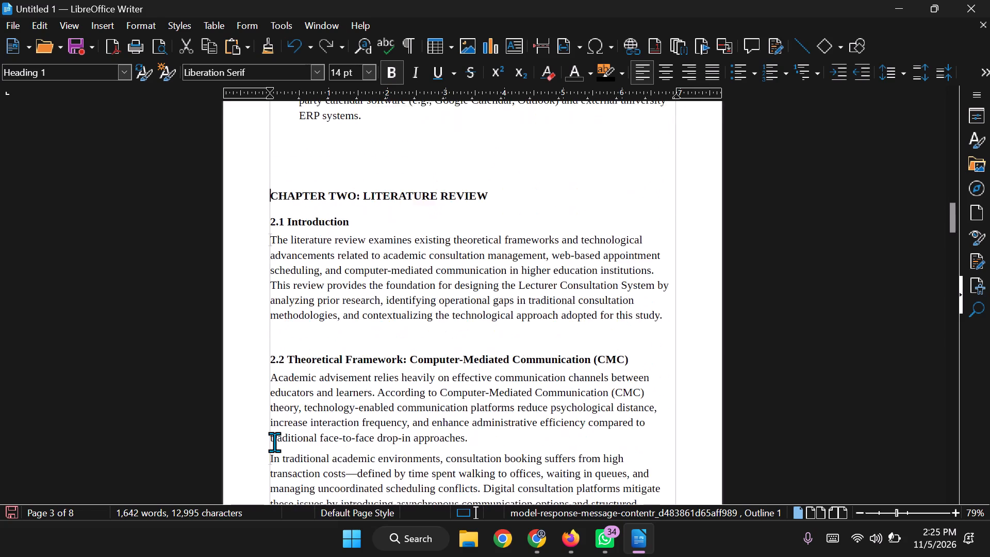
scroll(274, 442, "down", 8)
scroll(274, 442, "up", 5)
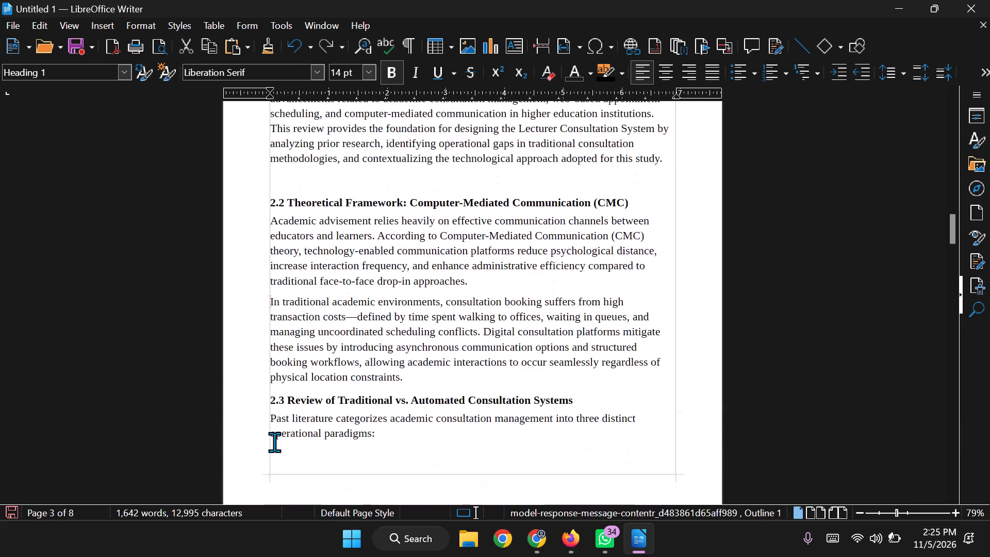
scroll(274, 442, "up", 15)
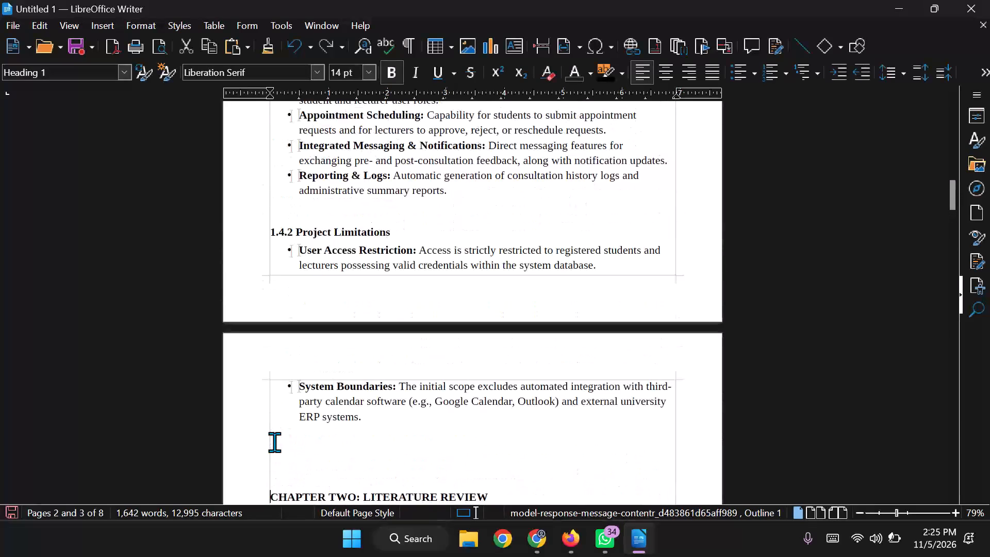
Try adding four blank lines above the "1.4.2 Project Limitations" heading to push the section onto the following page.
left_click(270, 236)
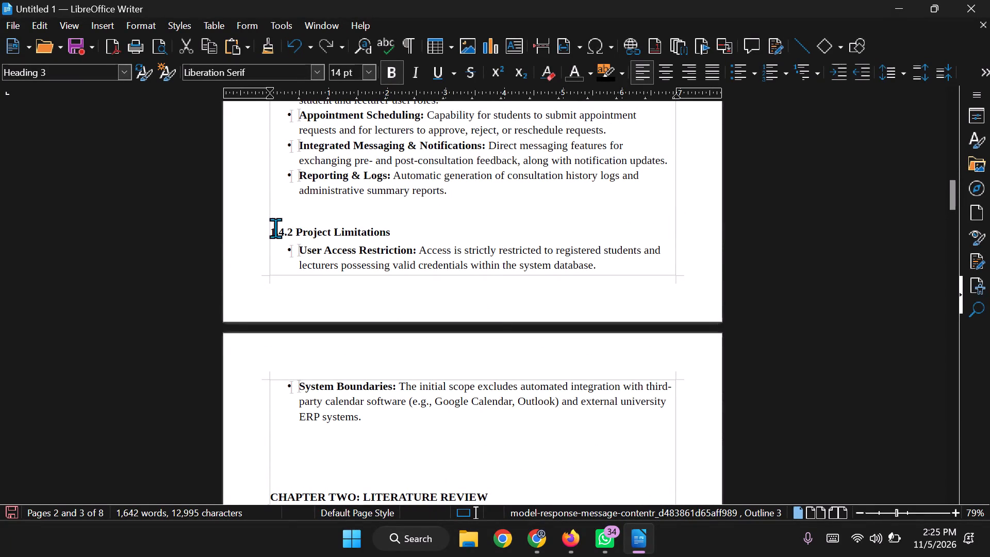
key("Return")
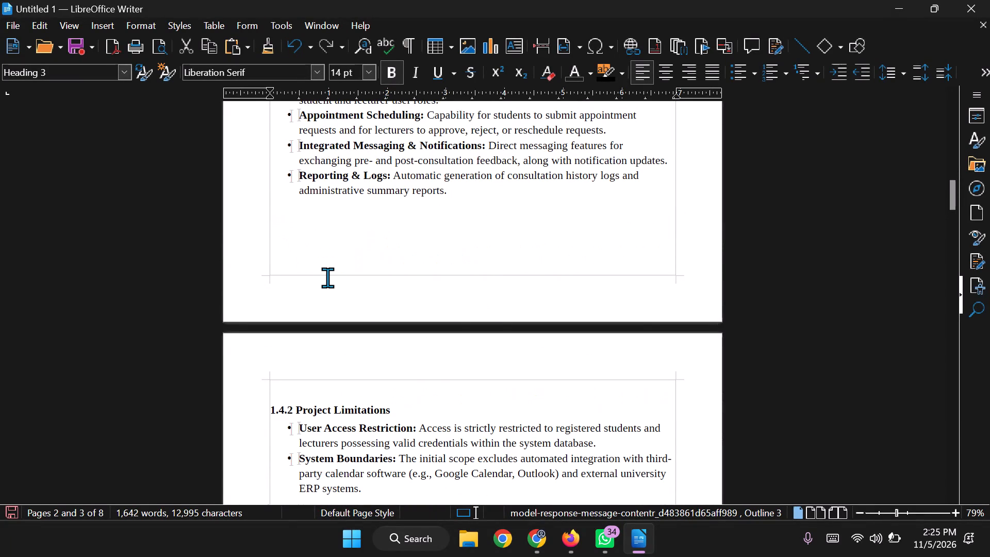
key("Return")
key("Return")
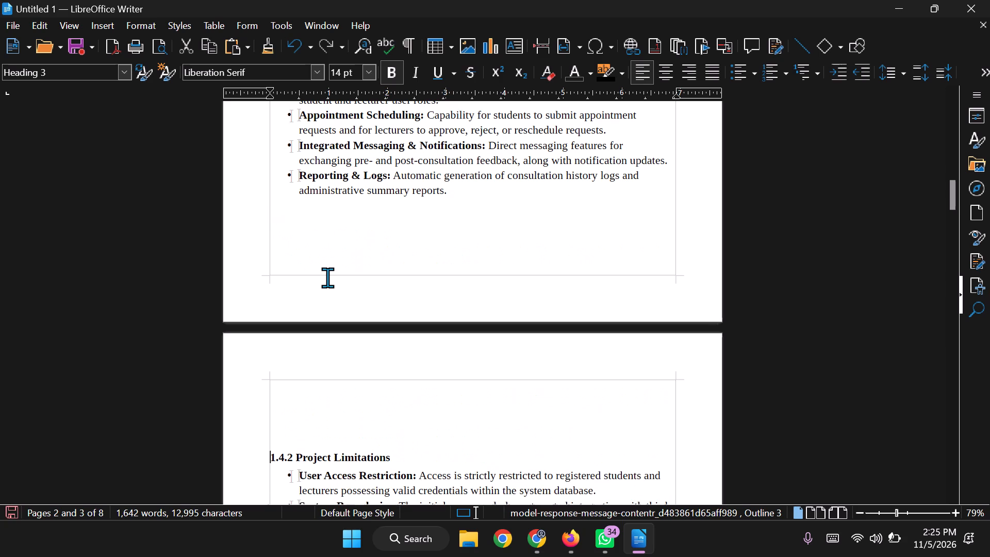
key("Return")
Remove all blank lines above the "1.4.2 Project Limitations" heading so it directly follows the Reporting & Logs bullet.
key("BackSpace")
key("BackSpace")
key("BackSpace")
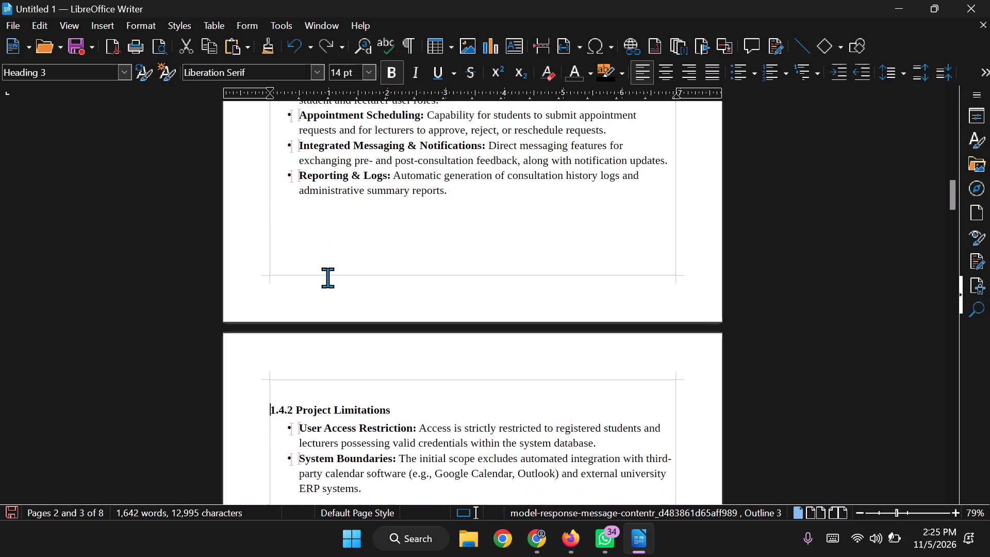
key("BackSpace")
key("BackSpace")
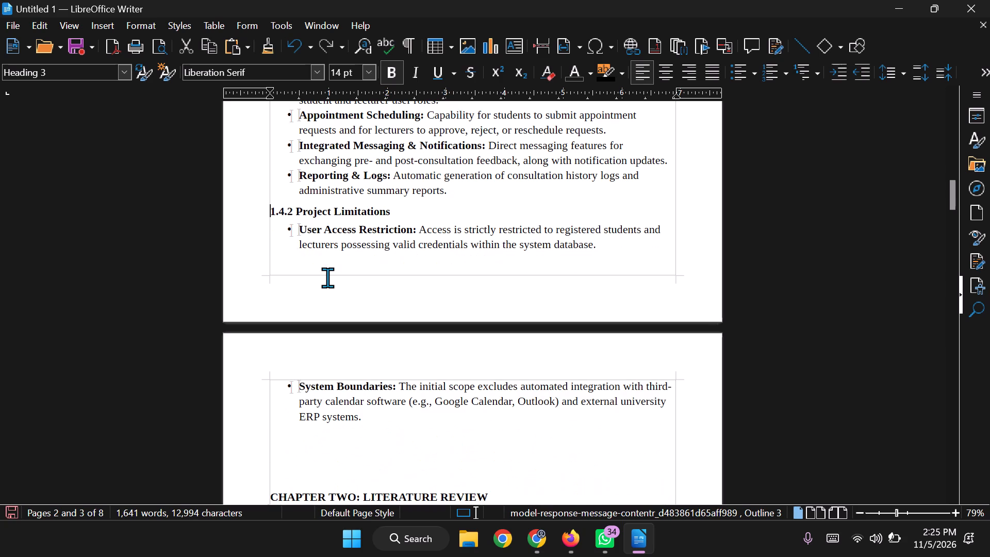
Add two blank lines directly above the "CHAPTER TWO: LITERATURE REVIEW" heading.
scroll(327, 277, "down", 3)
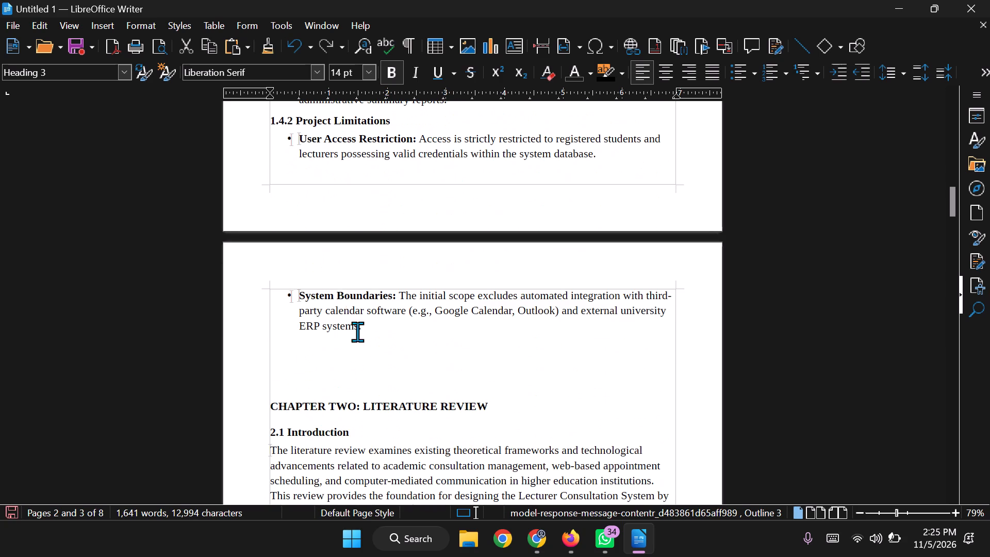
scroll(366, 353, "down", 3)
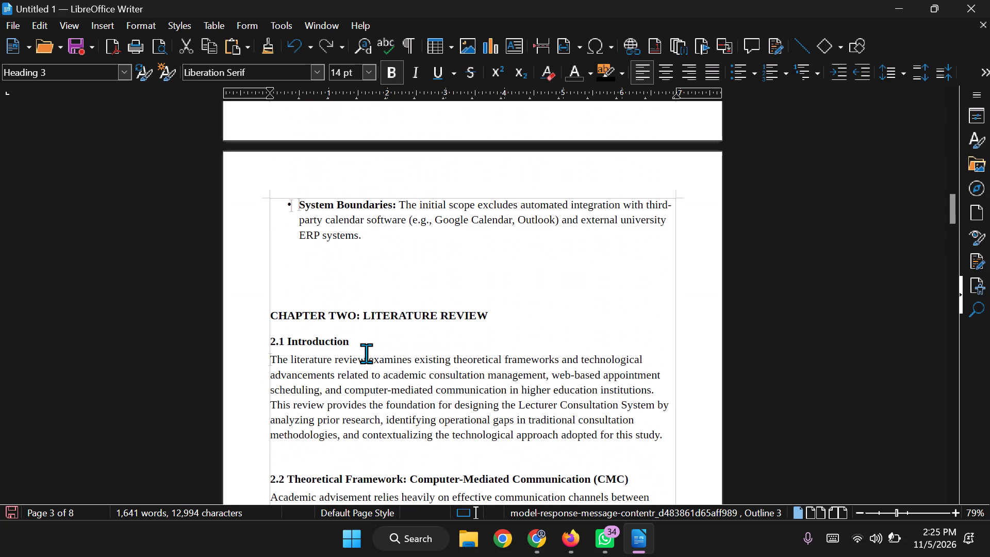
scroll(366, 353, "down", 2)
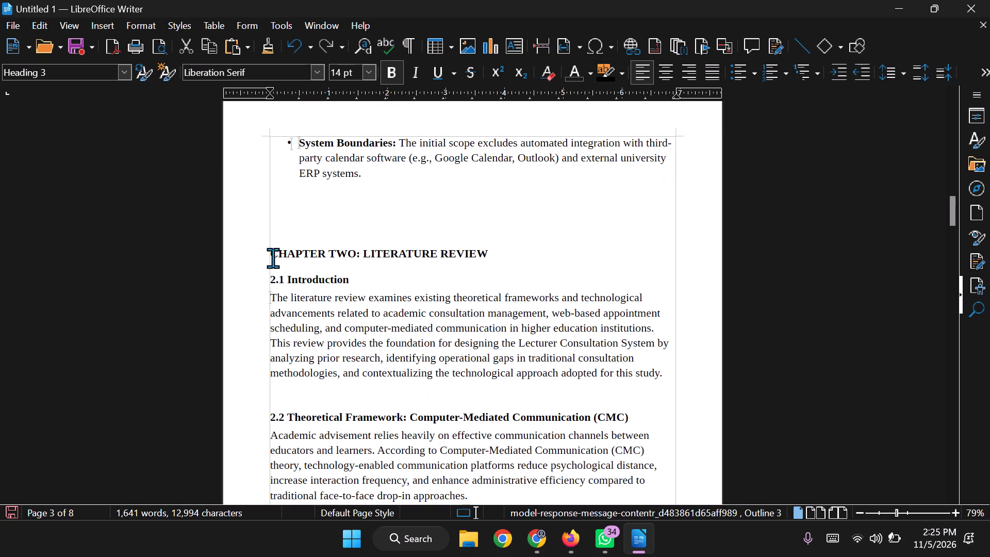
left_click(270, 254)
key("Return")
key("Return")
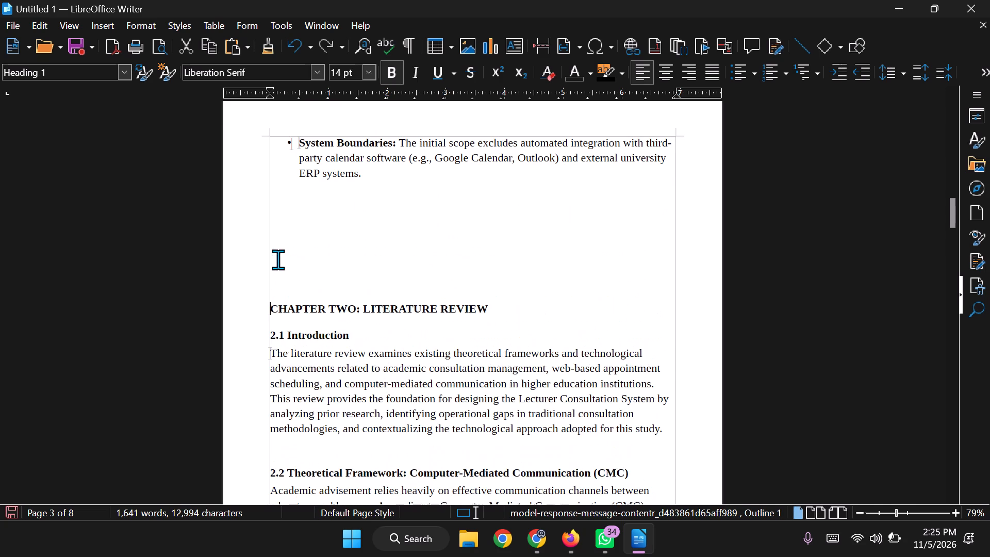
Check where page 3 ends, and add eight more blank lines above the "CHAPTER TWO: LITERATURE REVIEW" heading.
scroll(278, 259, "down", 14)
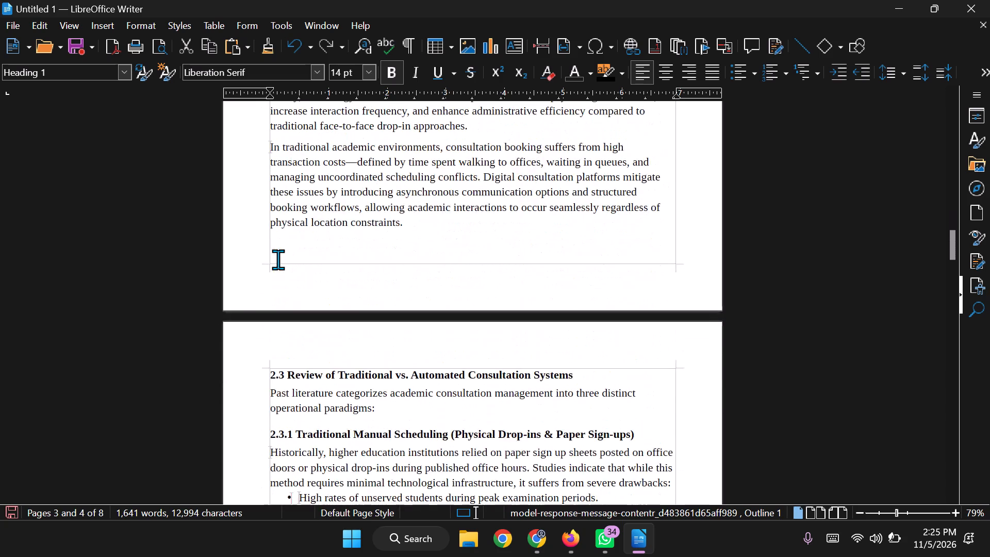
scroll(278, 259, "up", 7)
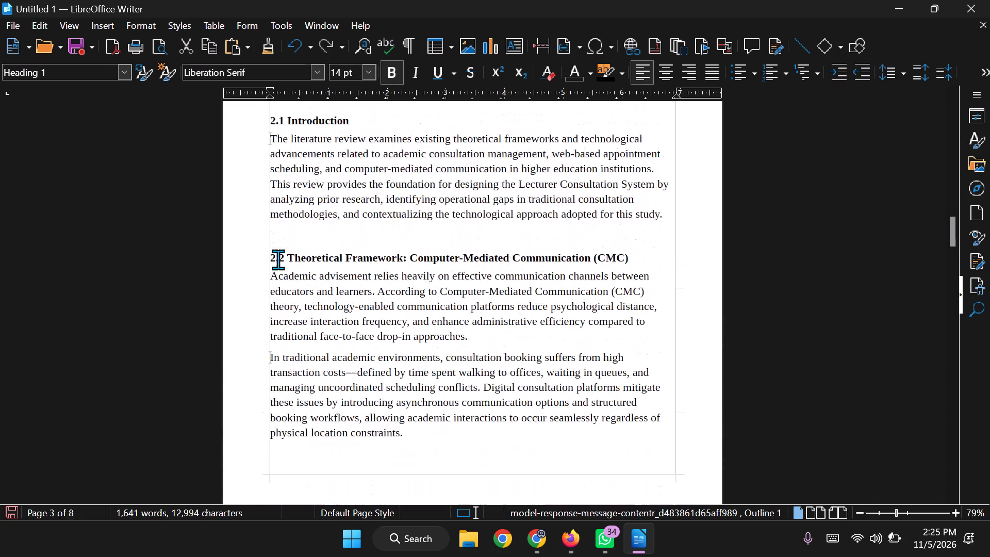
key("Return")
scroll(278, 259, "up", 5)
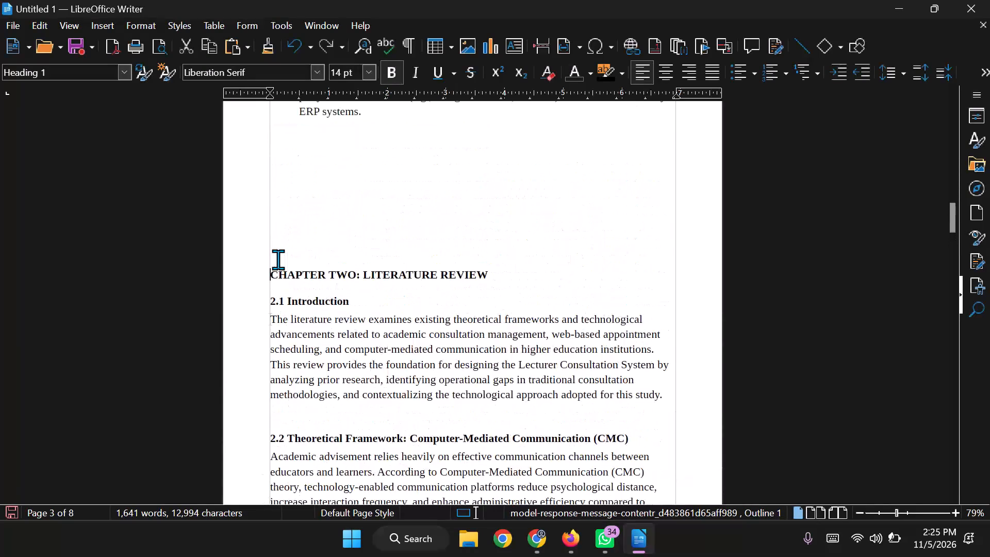
key("Return")
key("Return")
key("Return")
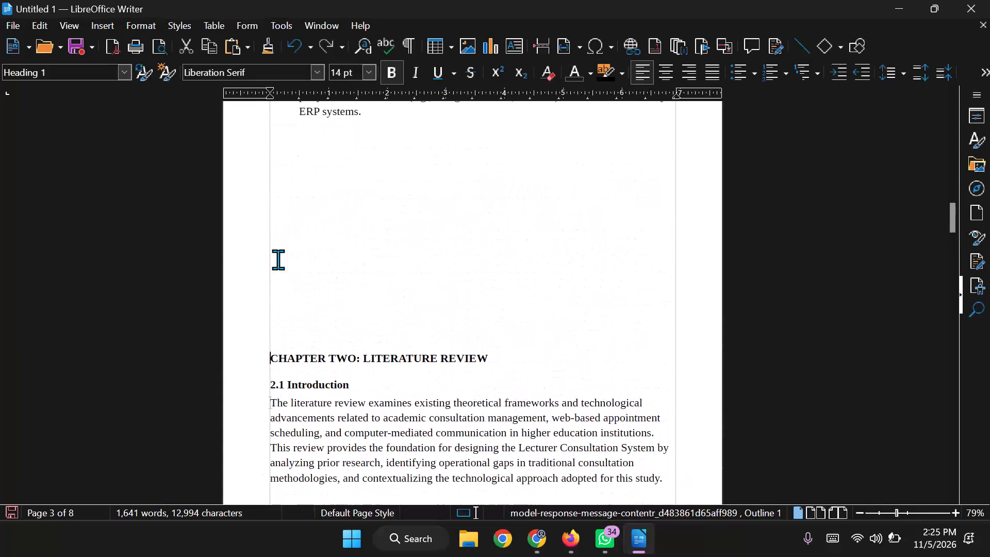
key("Return")
key("Return")
key("Return")
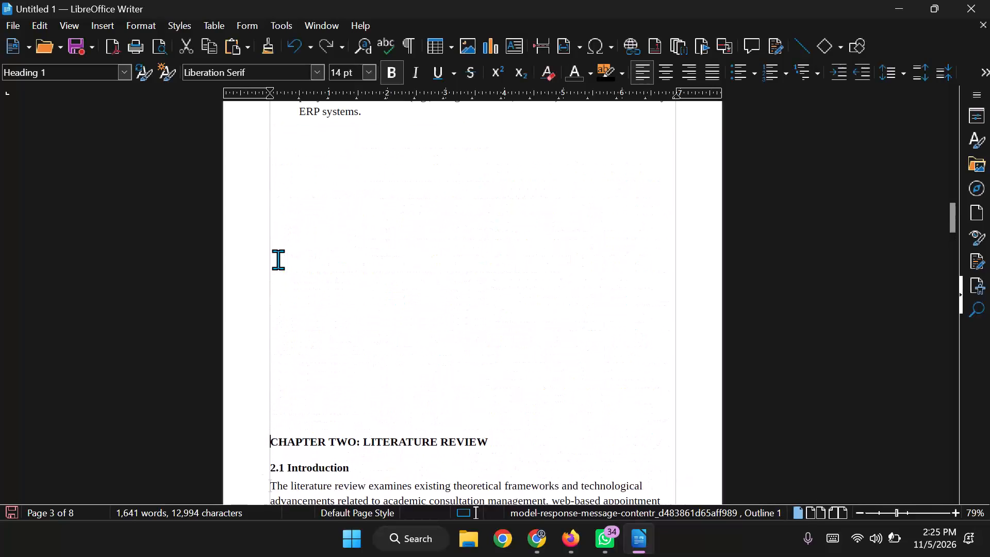
key("Return")
Keep adding blank lines above the "CHAPTER TWO: LITERATURE REVIEW" heading until it starts at the top of a new page.
scroll(278, 259, "down", 5)
key("Return")
key("Return")
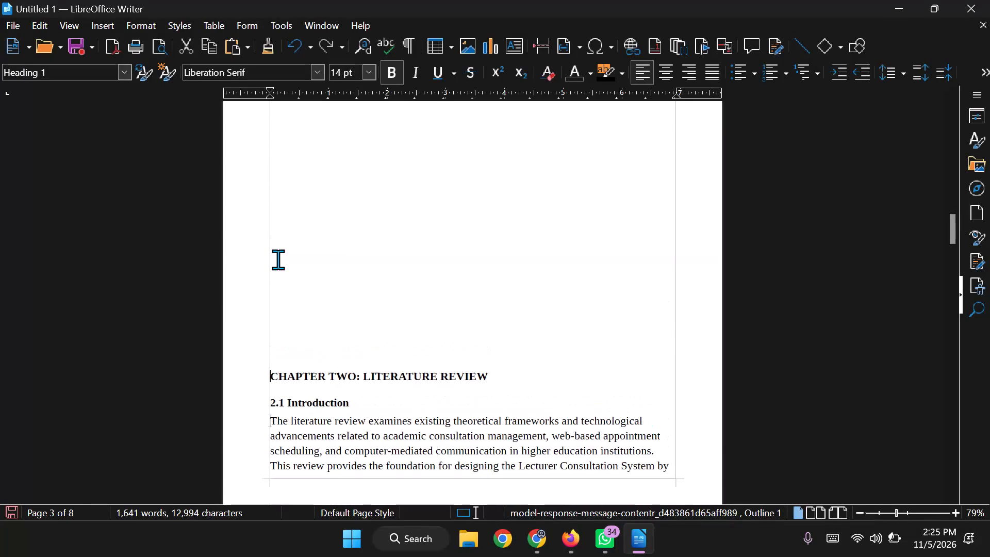
scroll(278, 259, "down", 3)
key("Return")
scroll(278, 259, "down", 1)
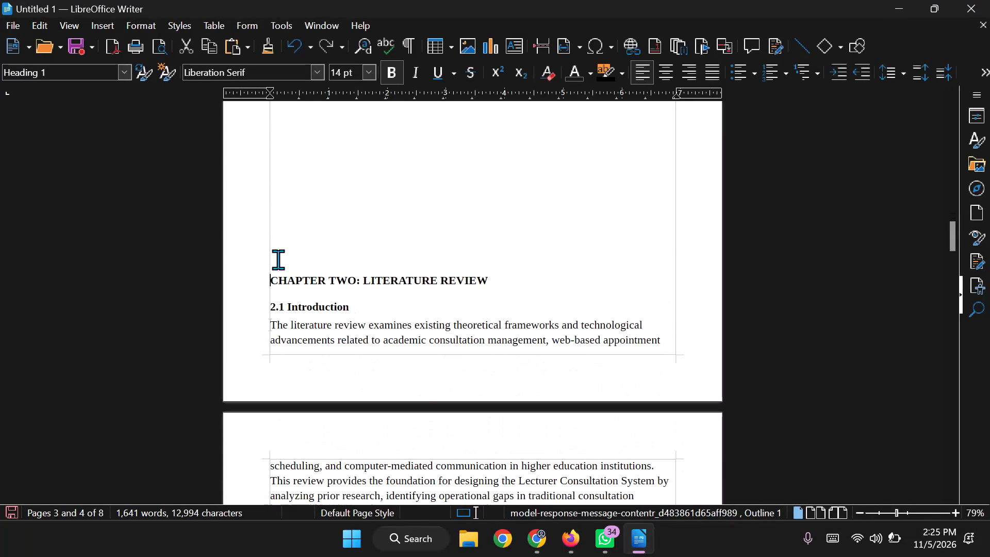
key("Return")
scroll(278, 259, "down", 3)
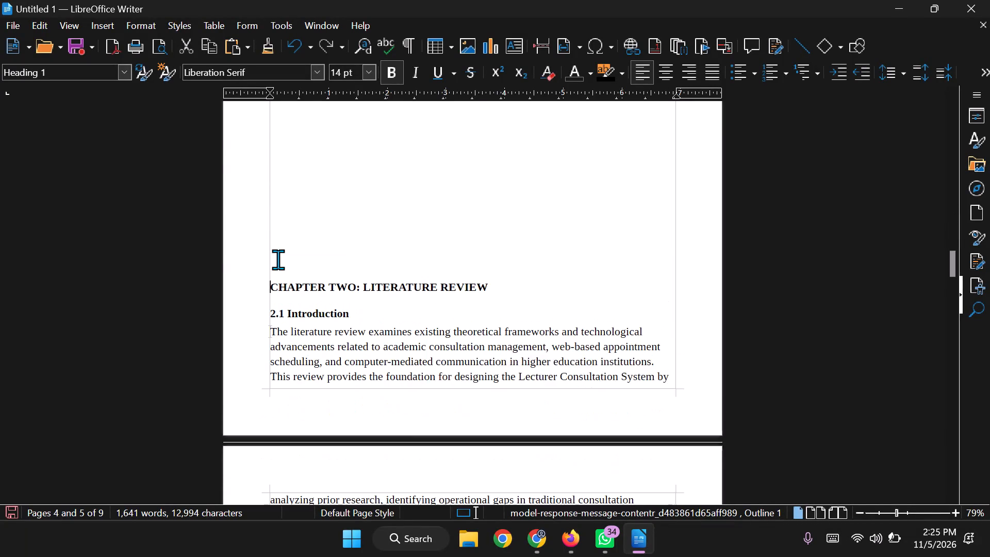
scroll(278, 259, "down", 3)
key("Return")
key("Return")
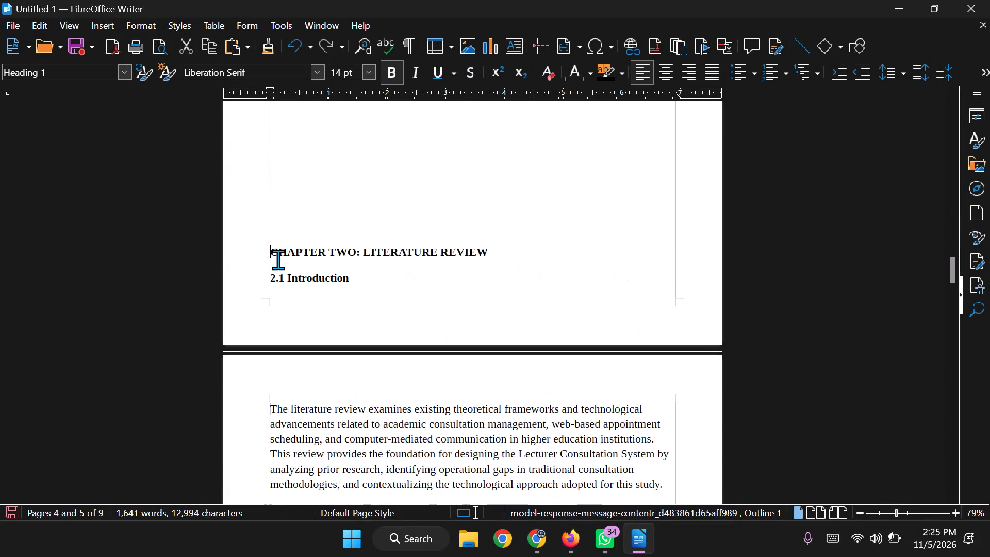
key("Return")
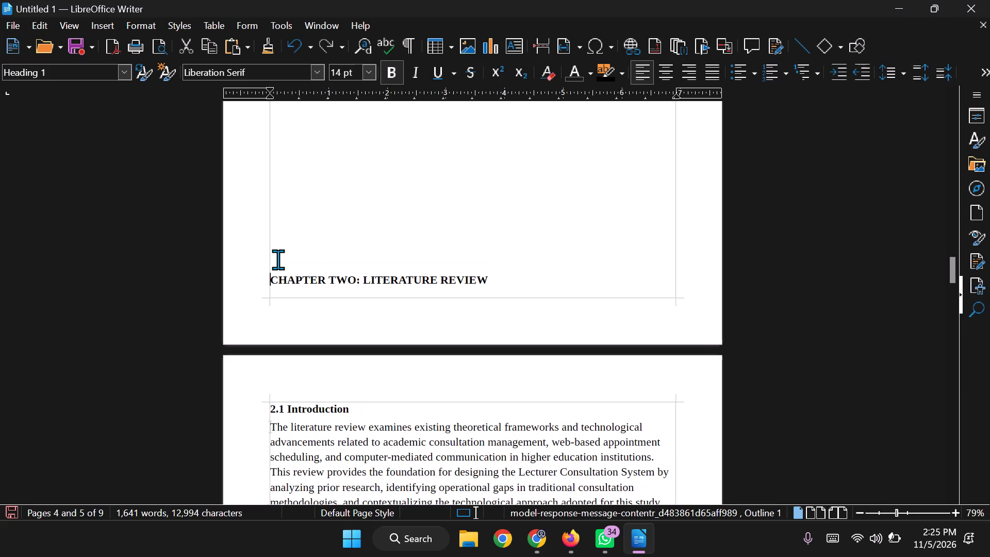
key("Return")
Examine the blank space on the pages between the System Boundaries bullet and the Chapter Two heading.
scroll(288, 264, "up", 14)
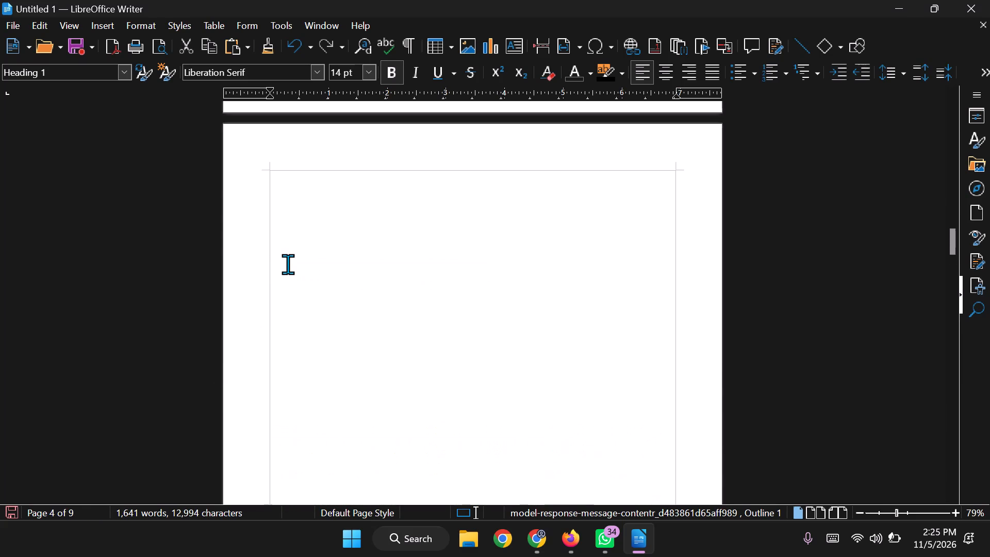
scroll(293, 261, "up", 4)
scroll(293, 261, "up", 17)
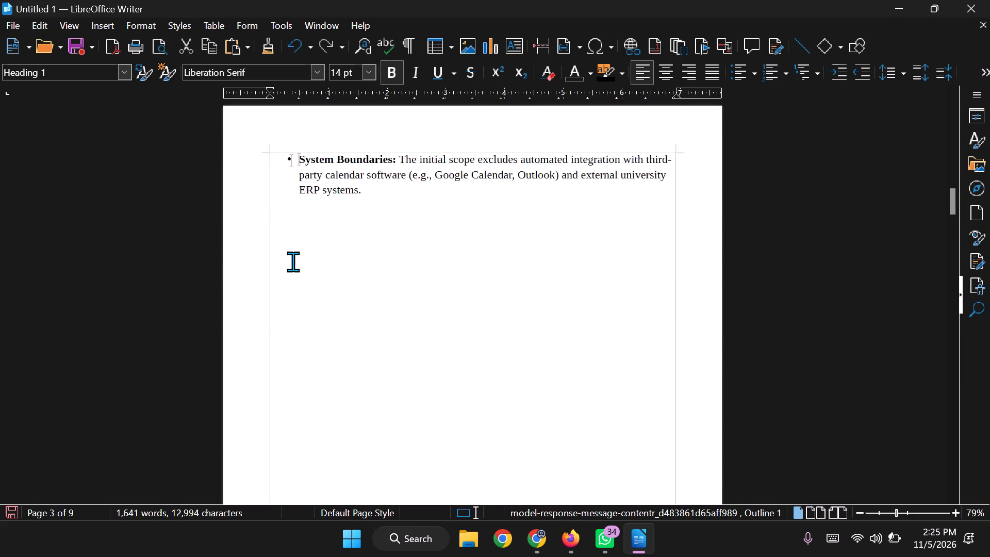
scroll(293, 261, "up", 2)
scroll(293, 261, "down", 18)
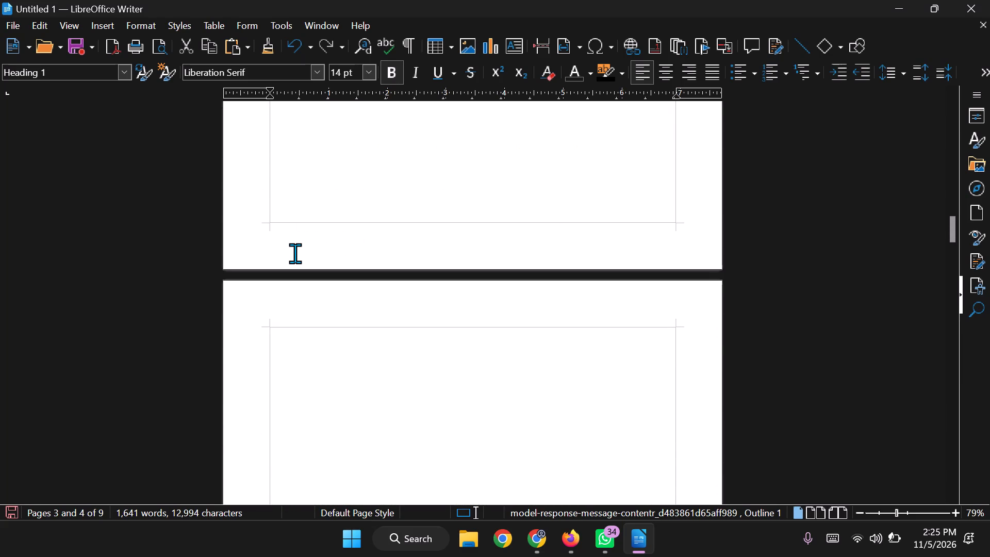
right_click(400, 343)
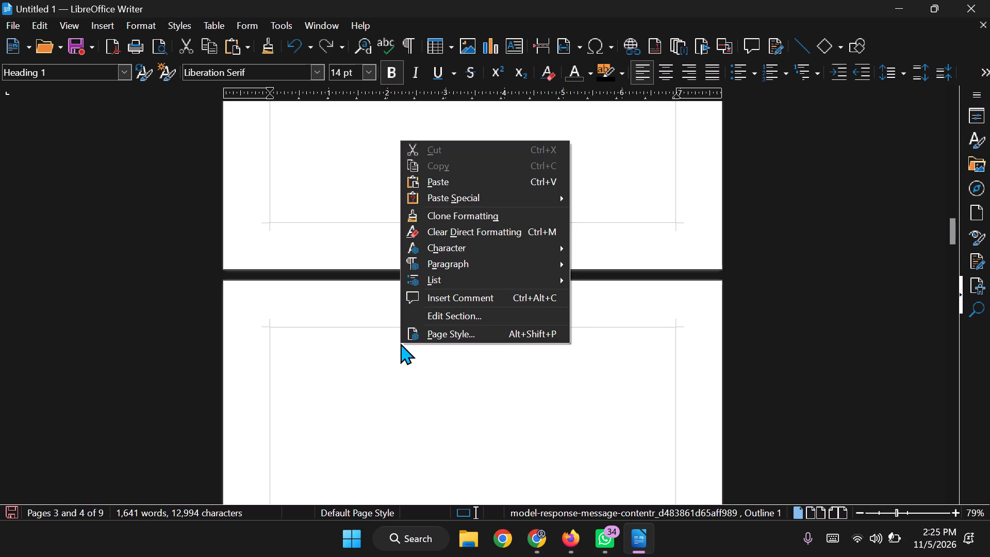
scroll(400, 343, "down", 5)
scroll(589, 457, "down", 4)
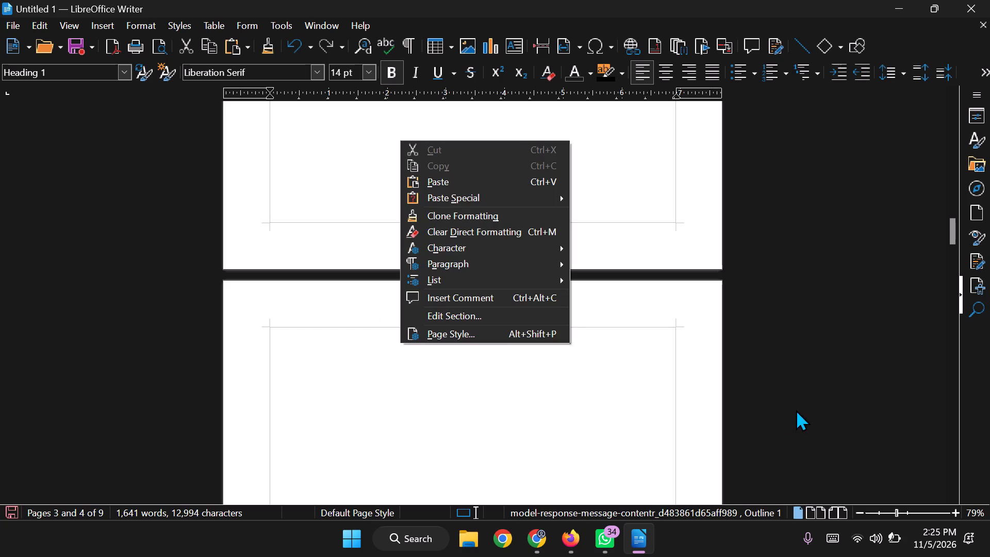
left_click(796, 409)
scroll(796, 409, "down", 3)
scroll(796, 409, "up", 3)
scroll(796, 409, "down", 14)
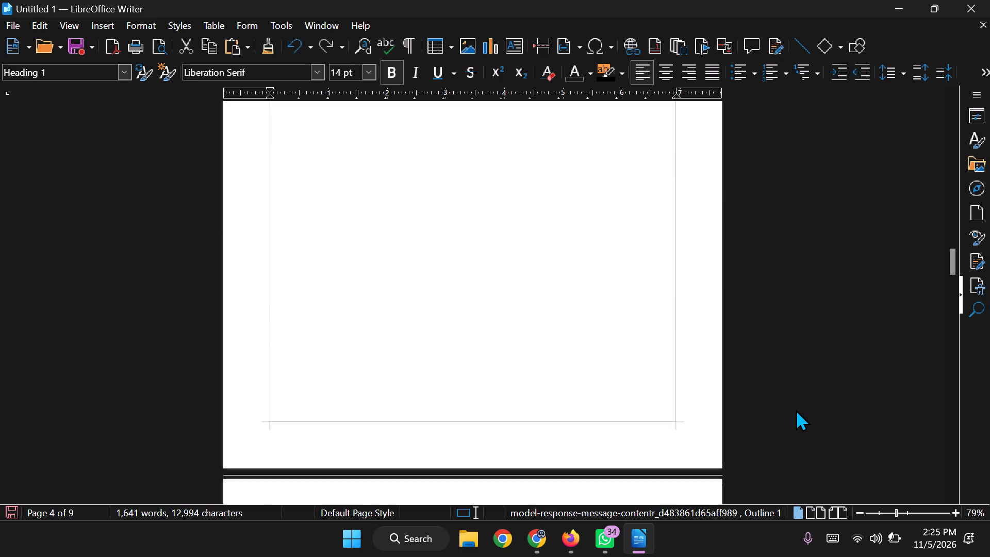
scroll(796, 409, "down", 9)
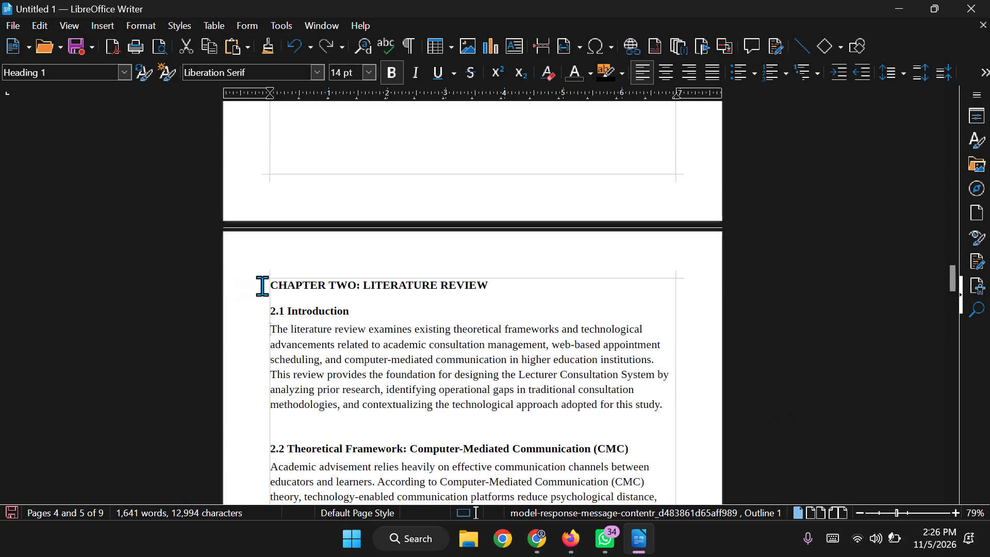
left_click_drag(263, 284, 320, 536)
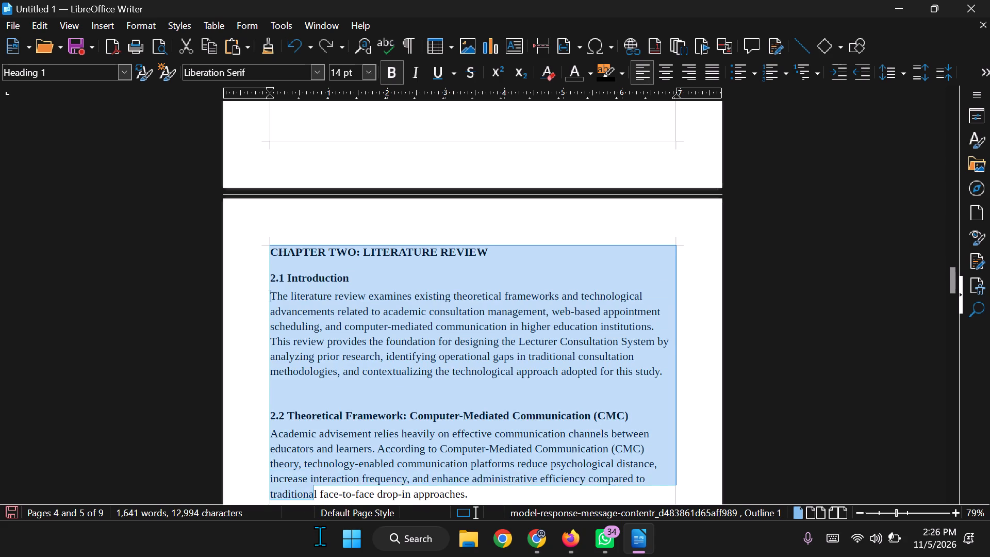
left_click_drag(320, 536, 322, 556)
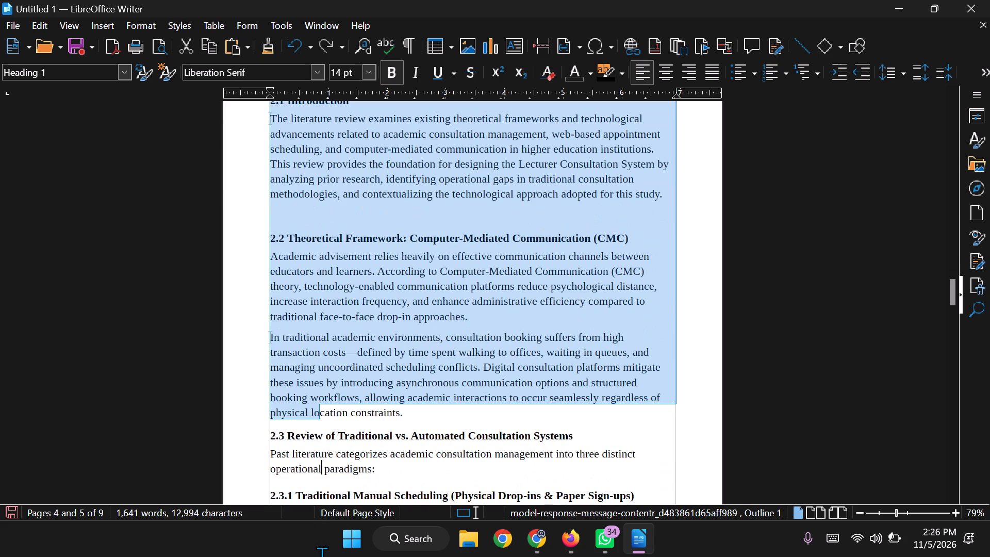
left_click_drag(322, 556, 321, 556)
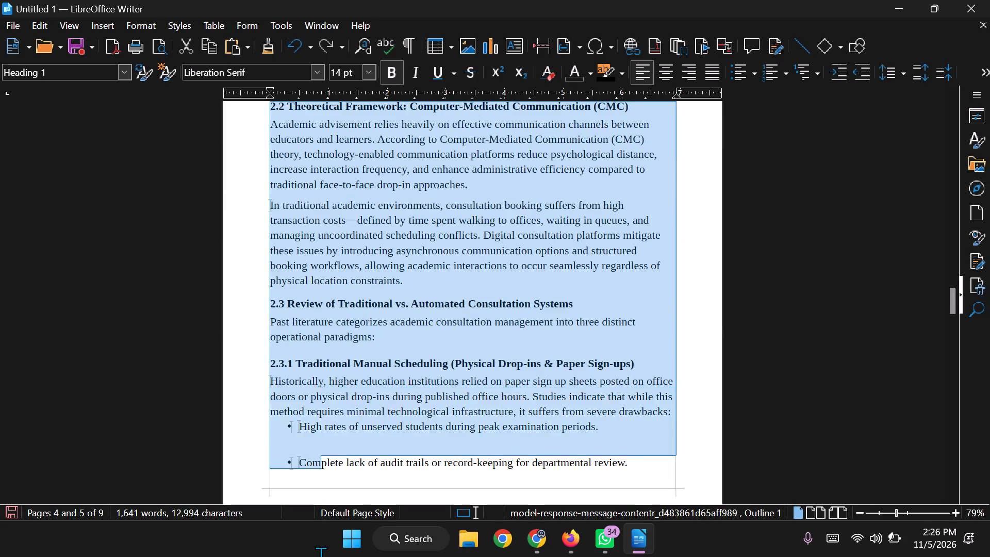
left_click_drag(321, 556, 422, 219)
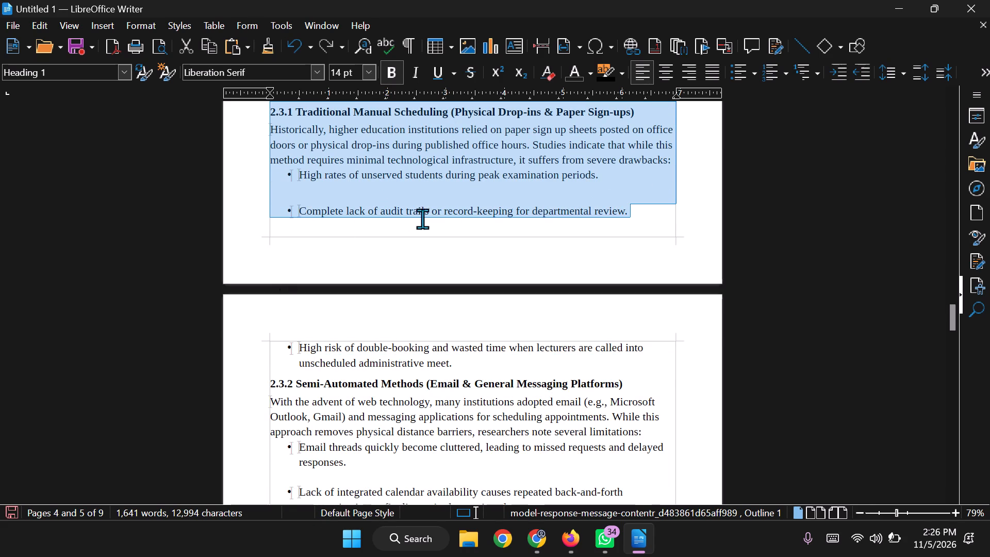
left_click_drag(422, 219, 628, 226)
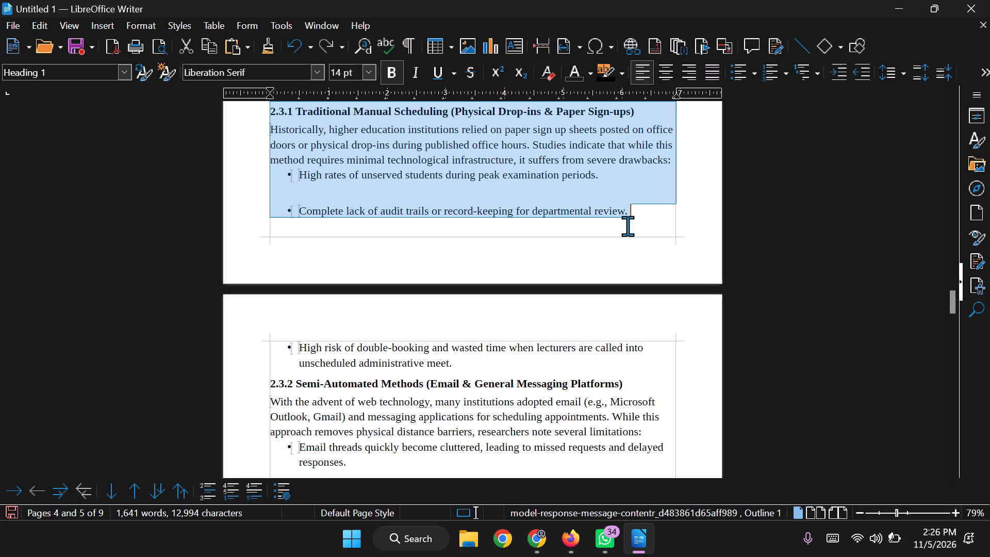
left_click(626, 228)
Look back from section 2.3.1 through the start of Chapter Two to the empty pages preceding it.
scroll(624, 230, "up", 2)
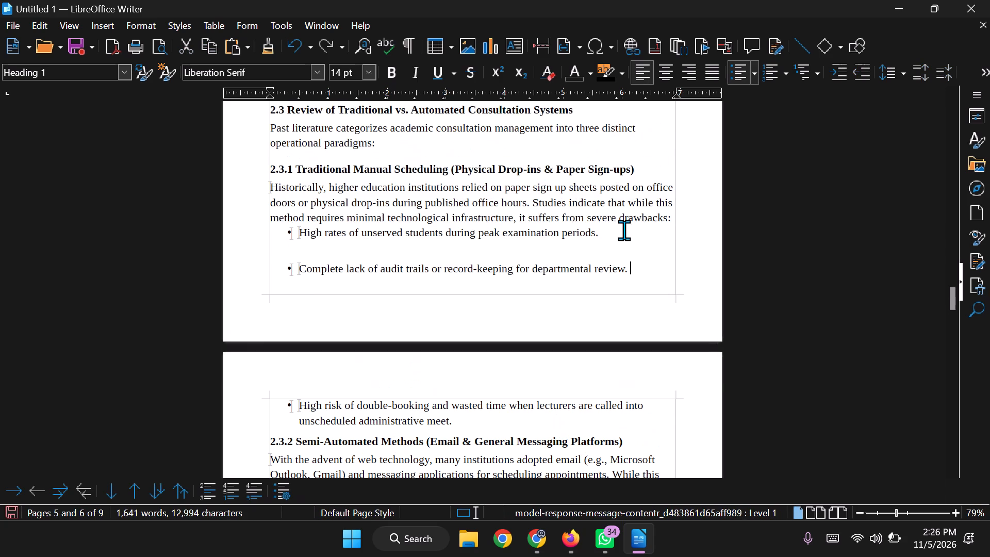
scroll(624, 230, "down", 8)
scroll(624, 230, "up", 18)
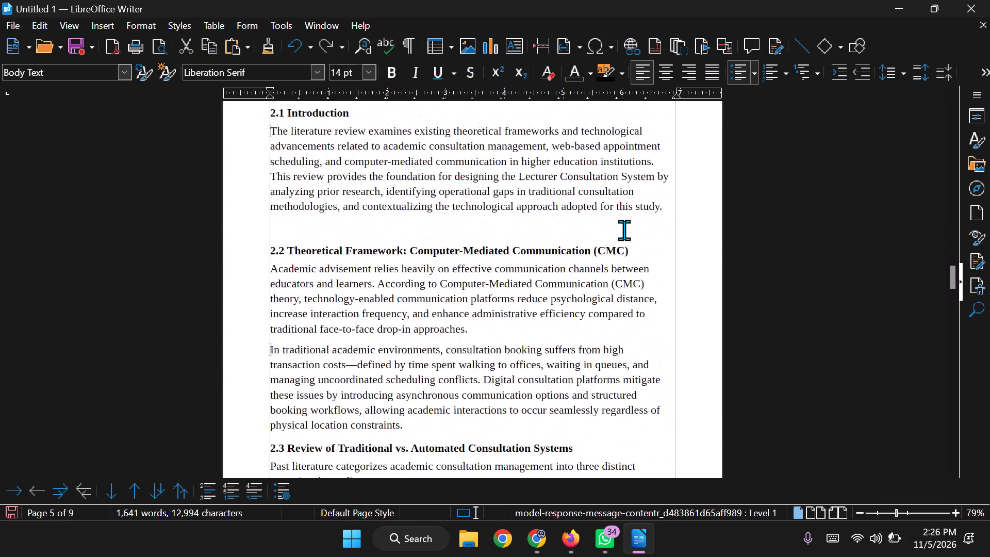
scroll(624, 230, "up", 5)
scroll(616, 241, "up", 20)
scroll(616, 241, "up", 1)
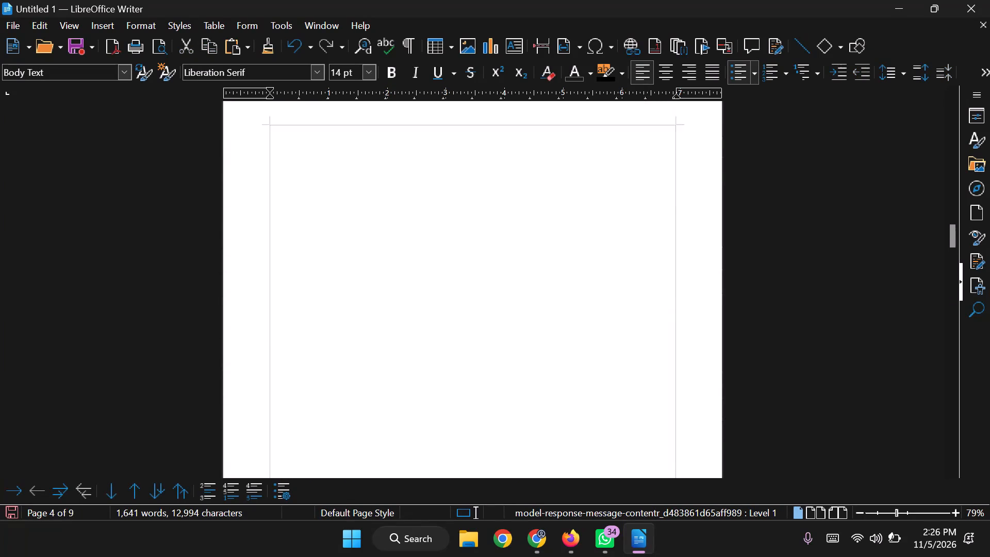
scroll(615, 242, "up", 17)
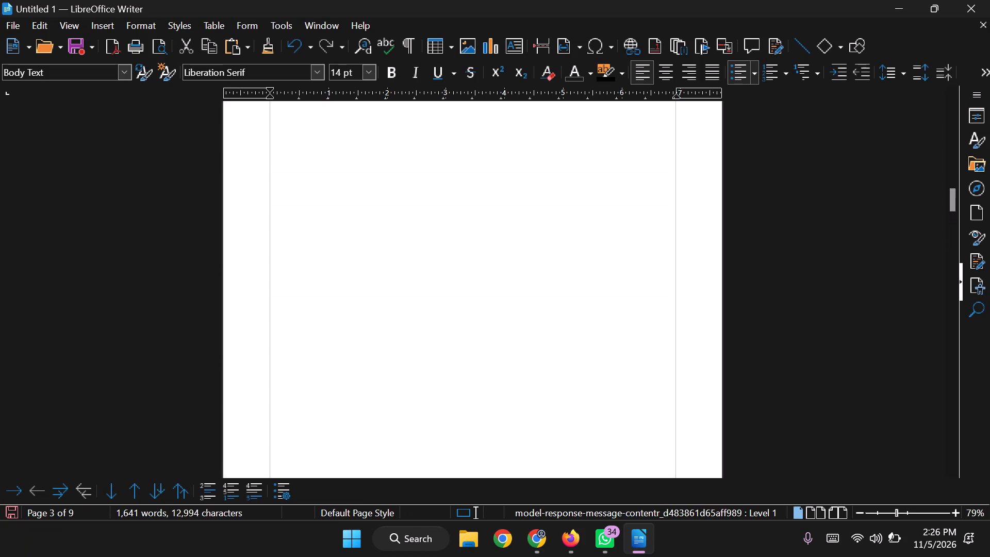
scroll(615, 242, "up", 3)
scroll(615, 242, "down", 15)
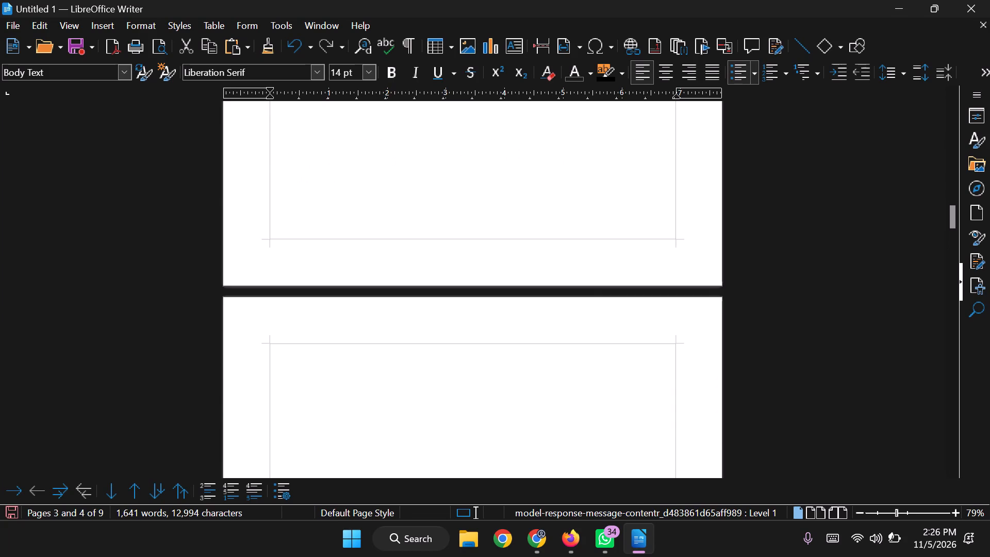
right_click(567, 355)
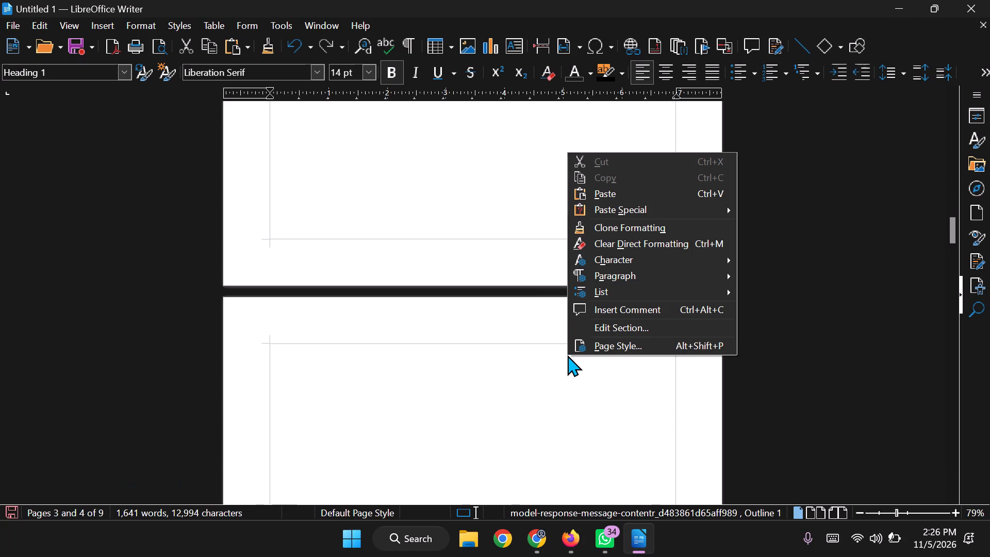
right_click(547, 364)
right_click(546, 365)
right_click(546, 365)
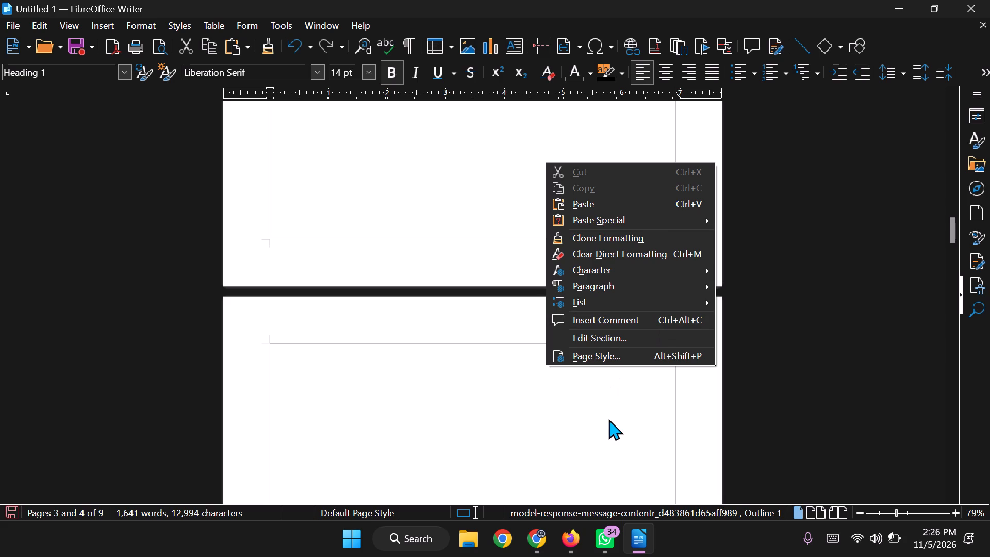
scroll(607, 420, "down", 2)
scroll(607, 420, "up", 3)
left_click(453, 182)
Examine the blank space from the System Boundaries bullet on page 3 through page 4 to the "CHAPTER TWO: LITERATURE REVIEW" heading.
scroll(453, 182, "up", 5)
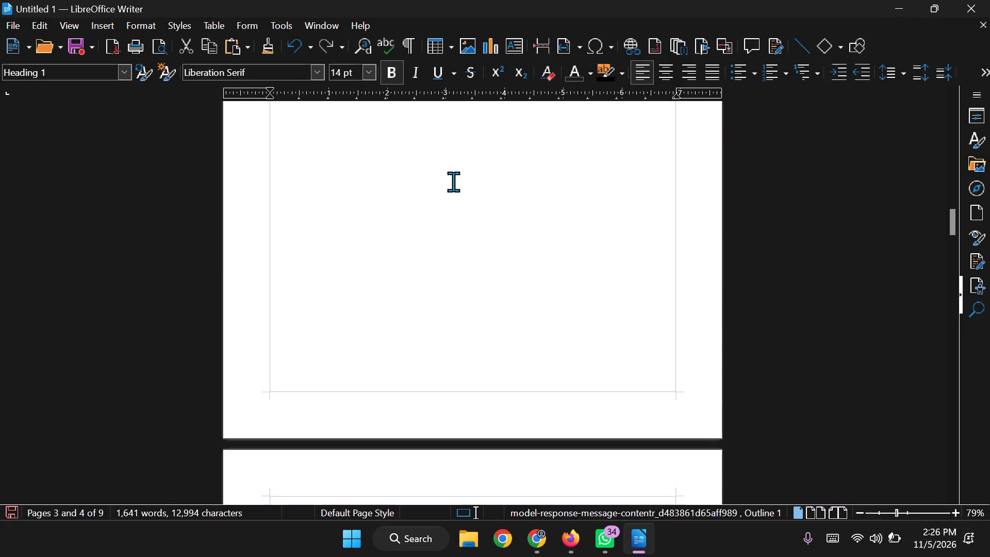
scroll(453, 182, "up", 4)
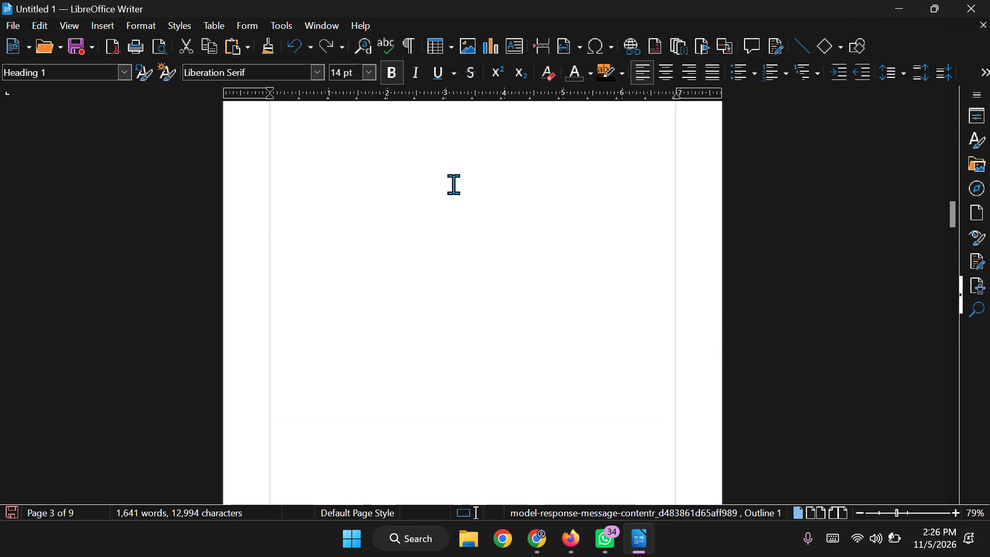
scroll(453, 184, "up", 7)
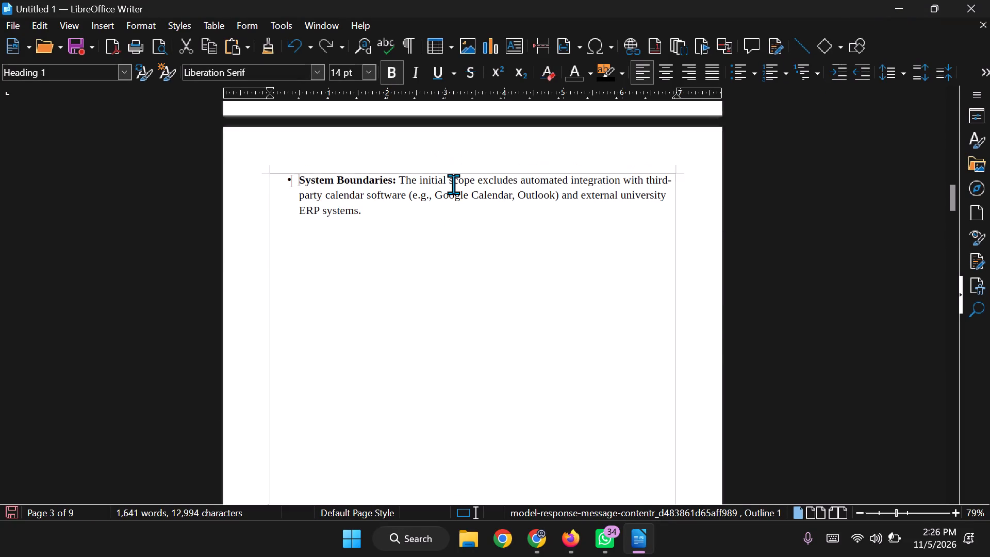
scroll(453, 184, "down", 13)
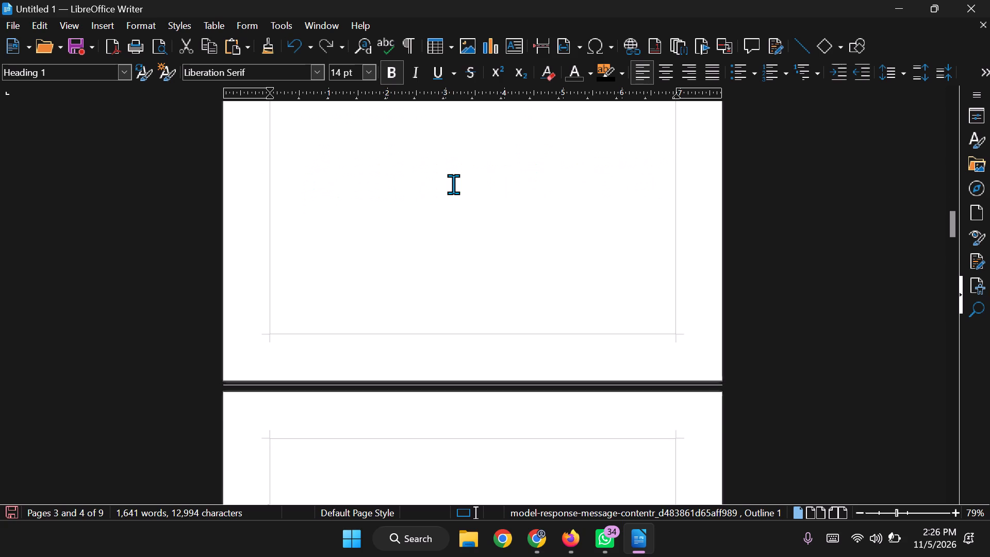
scroll(453, 184, "down", 20)
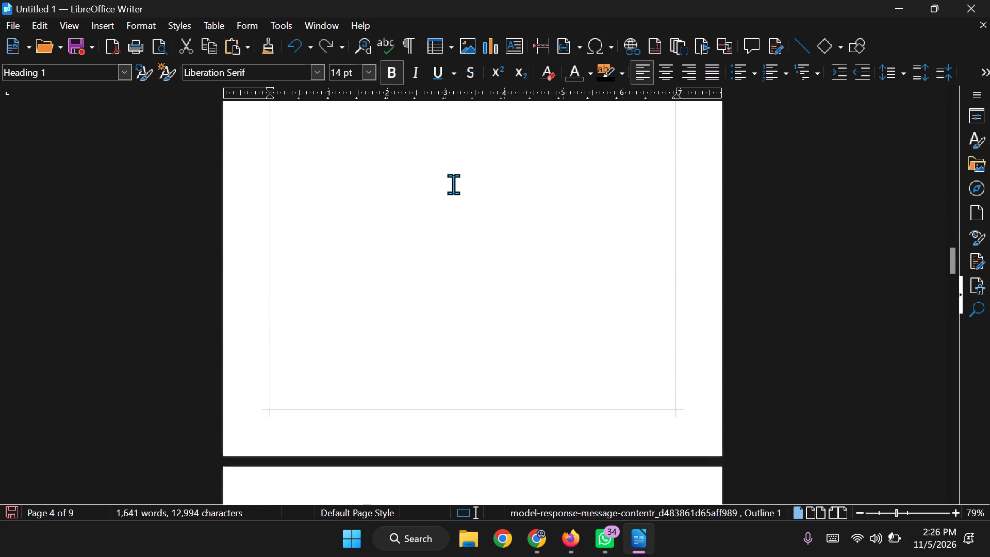
scroll(453, 184, "down", 1)
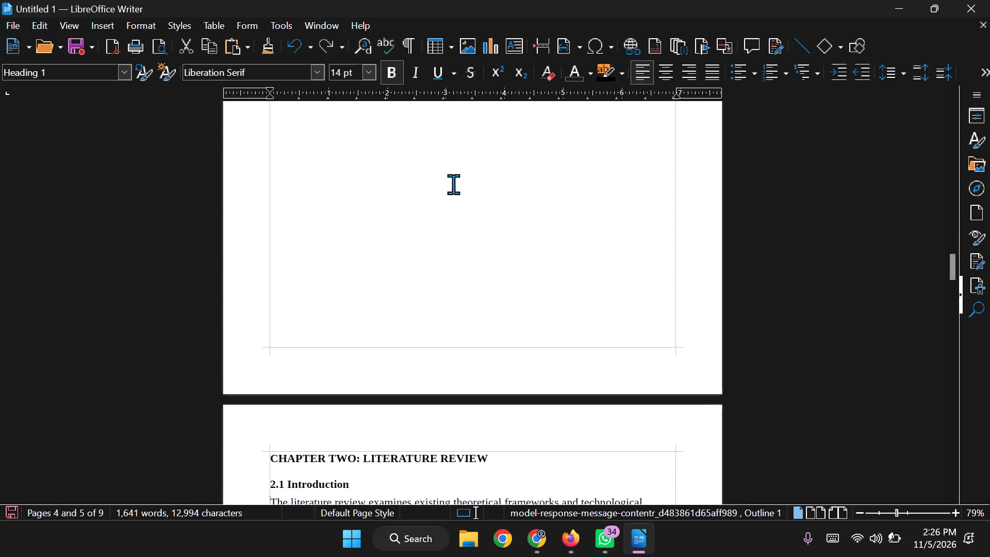
scroll(453, 184, "down", 3)
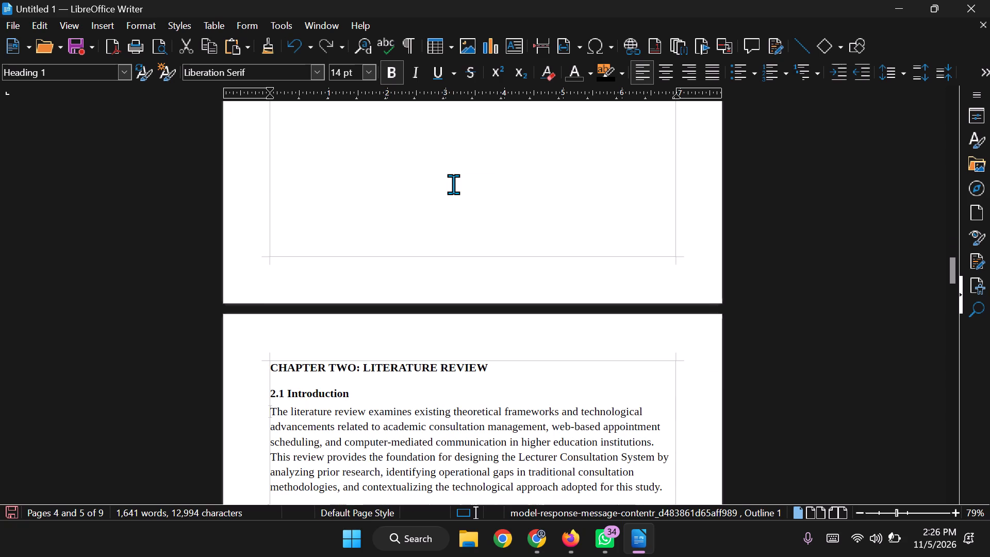
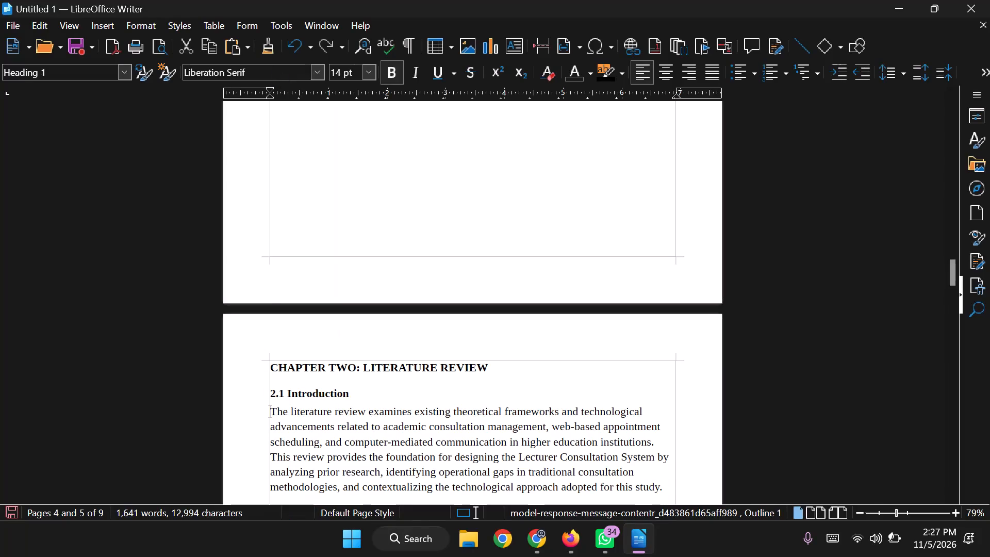
Examine the blank space on pages 3 and 4 leading down to the "CHAPTER TWO: LITERATURE REVIEW" heading.
scroll(422, 374, "up", 3)
scroll(422, 374, "down", 2)
scroll(422, 374, "up", 16)
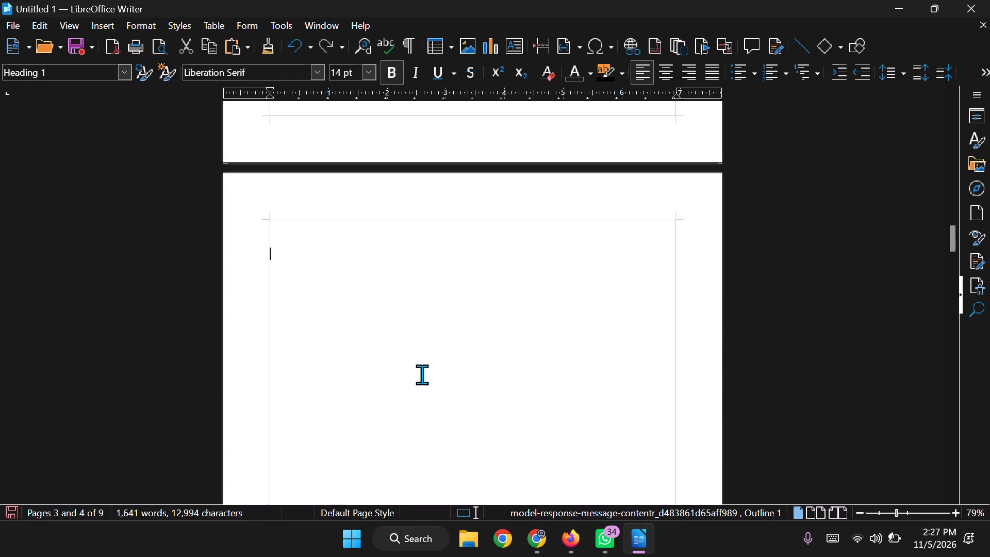
scroll(422, 374, "down", 3)
scroll(422, 374, "up", 2)
scroll(422, 374, "down", 12)
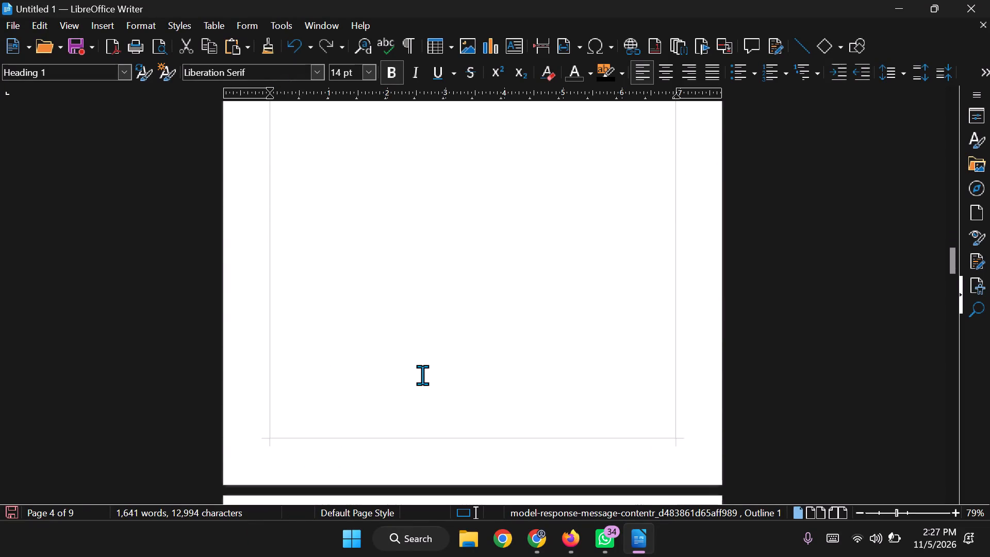
scroll(422, 375, "down", 3)
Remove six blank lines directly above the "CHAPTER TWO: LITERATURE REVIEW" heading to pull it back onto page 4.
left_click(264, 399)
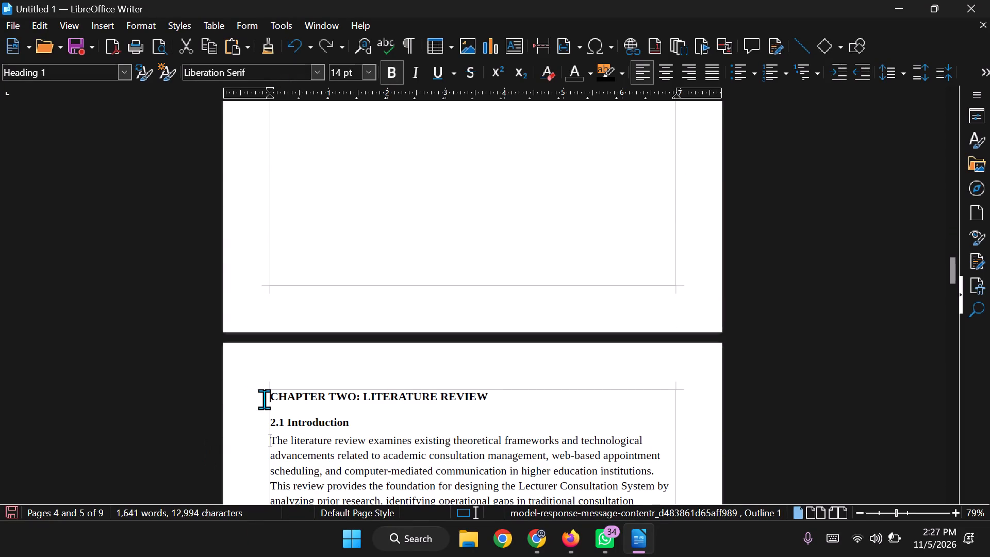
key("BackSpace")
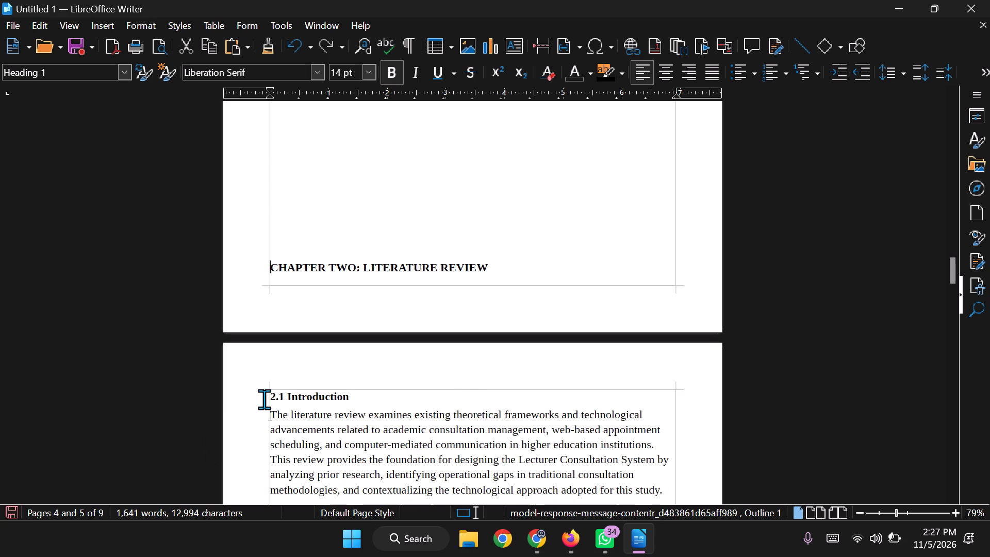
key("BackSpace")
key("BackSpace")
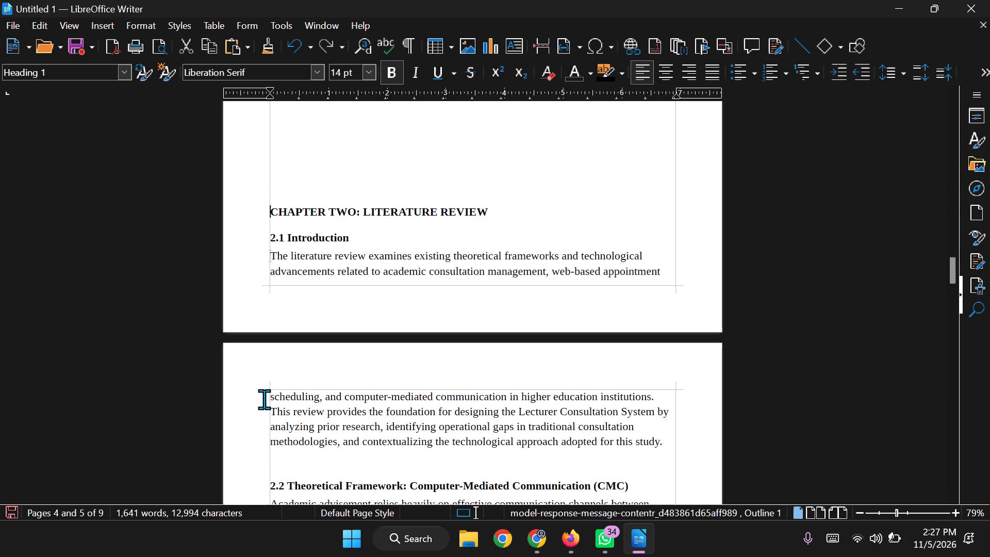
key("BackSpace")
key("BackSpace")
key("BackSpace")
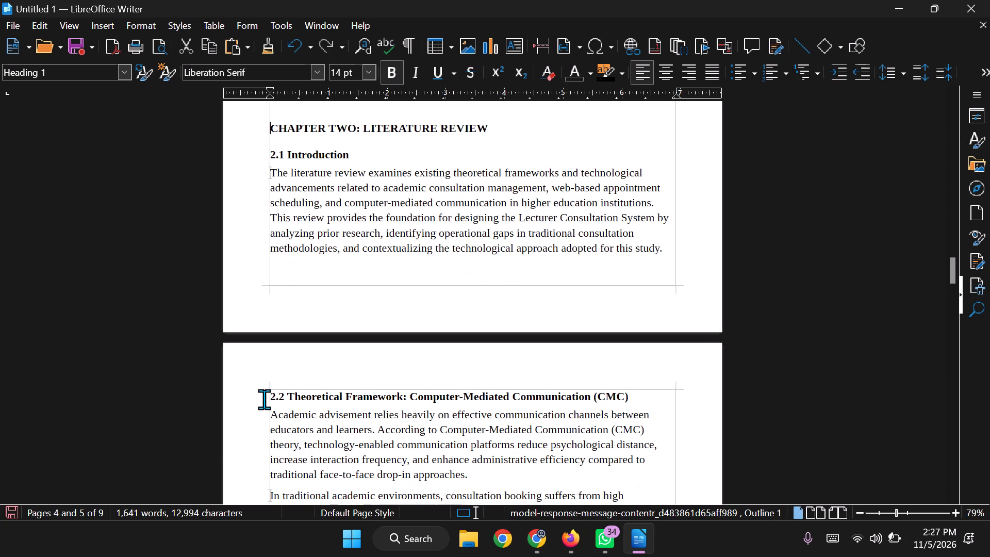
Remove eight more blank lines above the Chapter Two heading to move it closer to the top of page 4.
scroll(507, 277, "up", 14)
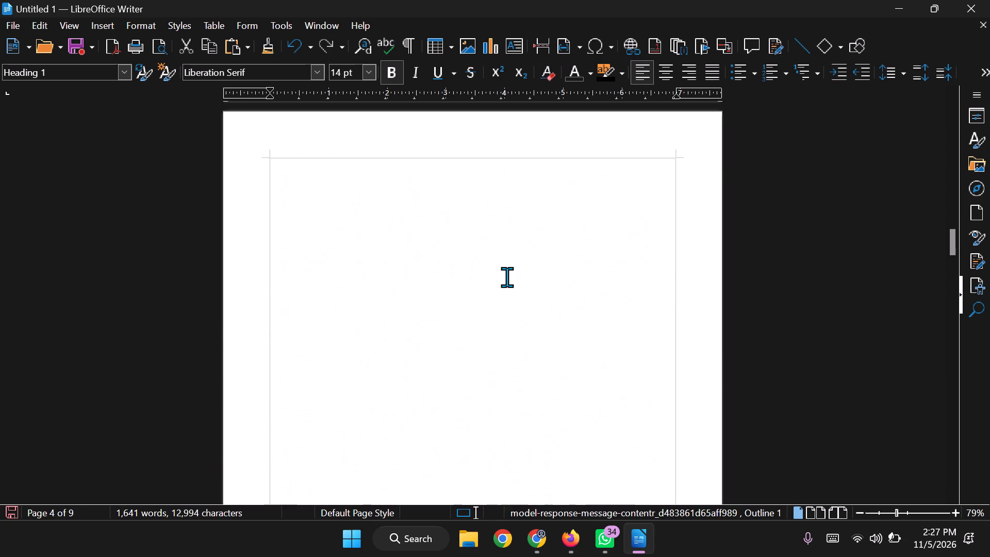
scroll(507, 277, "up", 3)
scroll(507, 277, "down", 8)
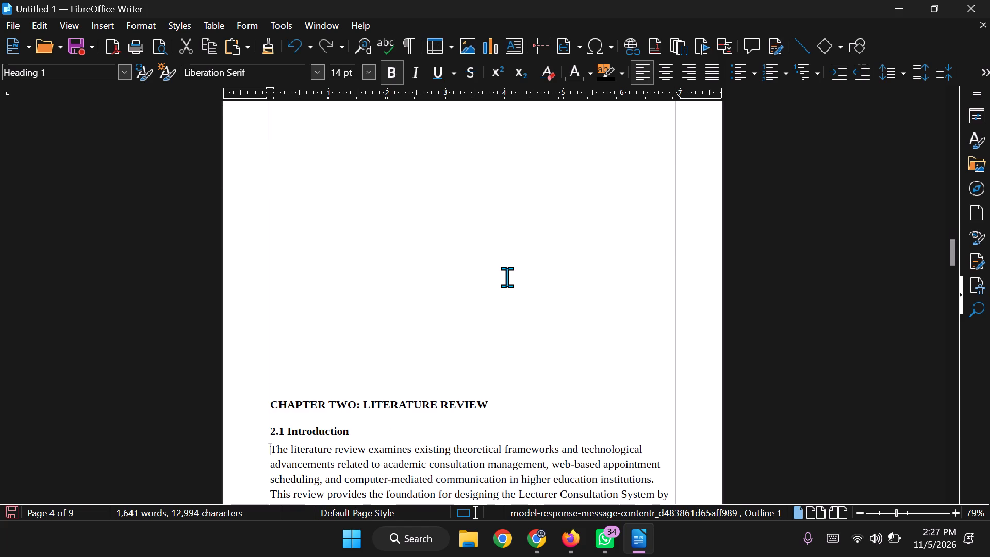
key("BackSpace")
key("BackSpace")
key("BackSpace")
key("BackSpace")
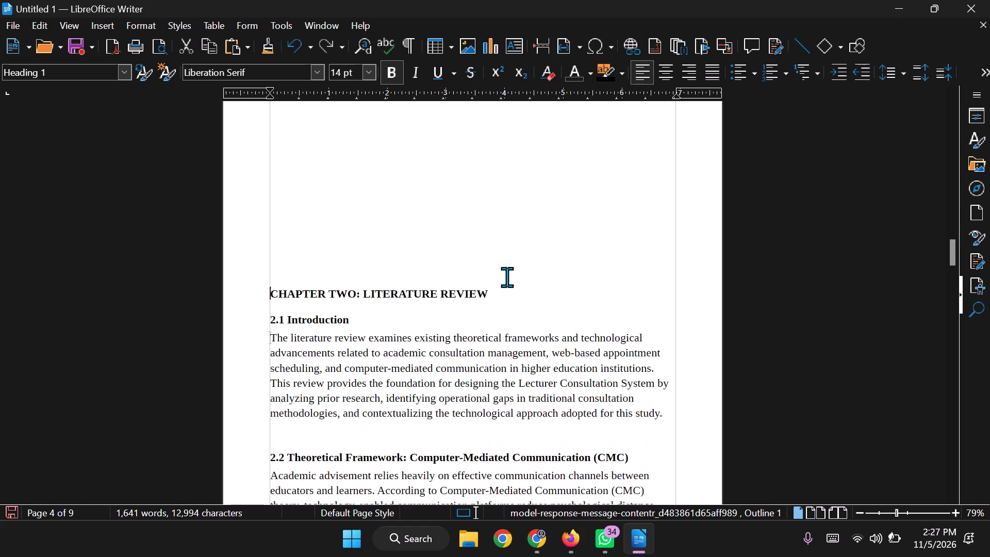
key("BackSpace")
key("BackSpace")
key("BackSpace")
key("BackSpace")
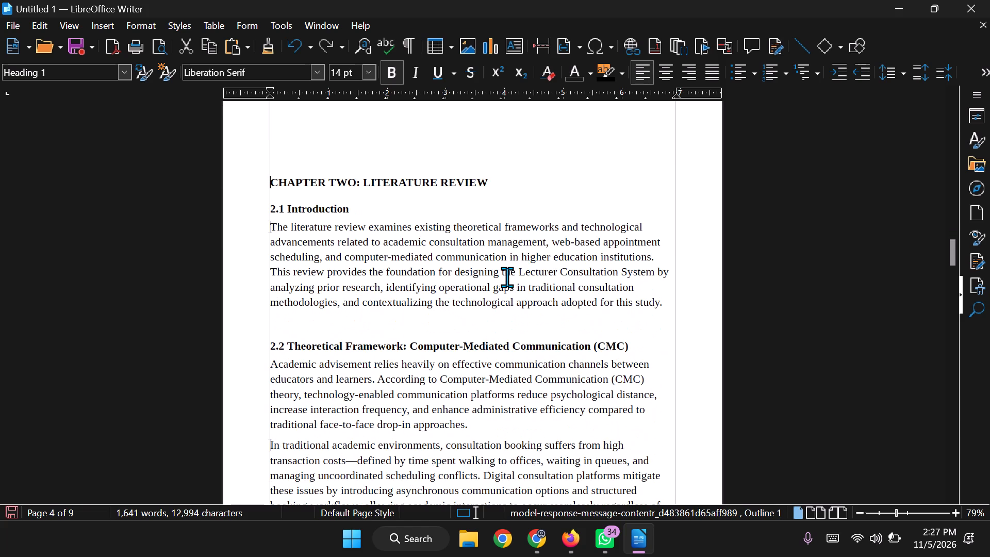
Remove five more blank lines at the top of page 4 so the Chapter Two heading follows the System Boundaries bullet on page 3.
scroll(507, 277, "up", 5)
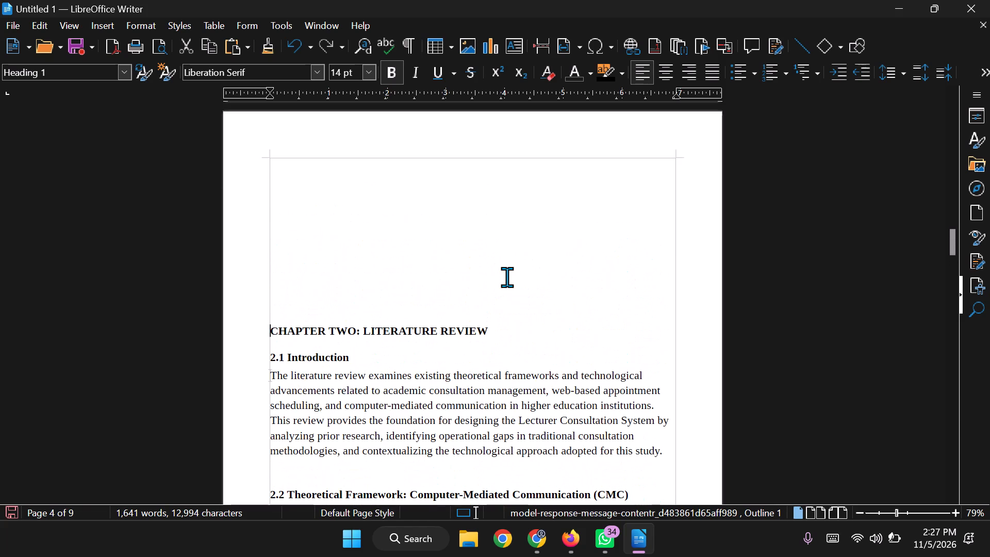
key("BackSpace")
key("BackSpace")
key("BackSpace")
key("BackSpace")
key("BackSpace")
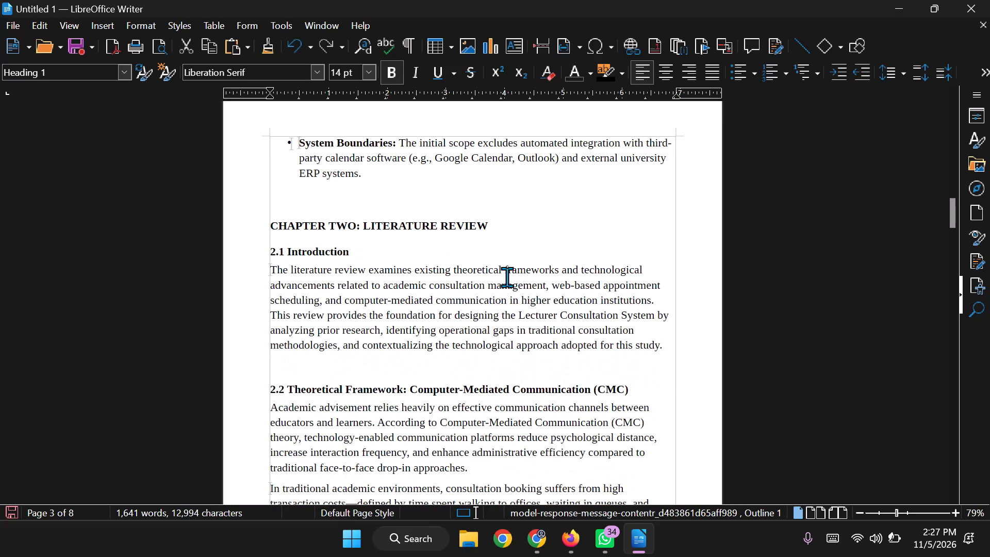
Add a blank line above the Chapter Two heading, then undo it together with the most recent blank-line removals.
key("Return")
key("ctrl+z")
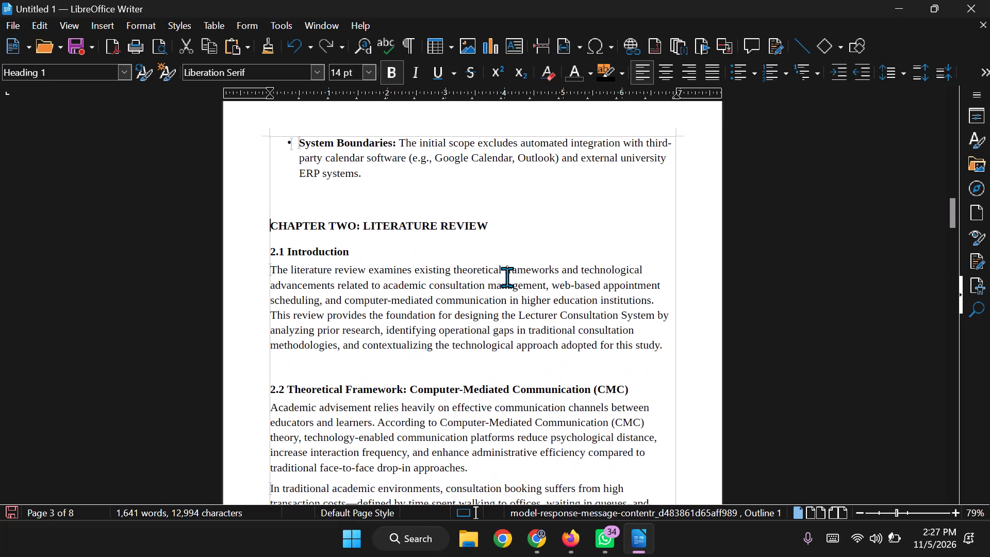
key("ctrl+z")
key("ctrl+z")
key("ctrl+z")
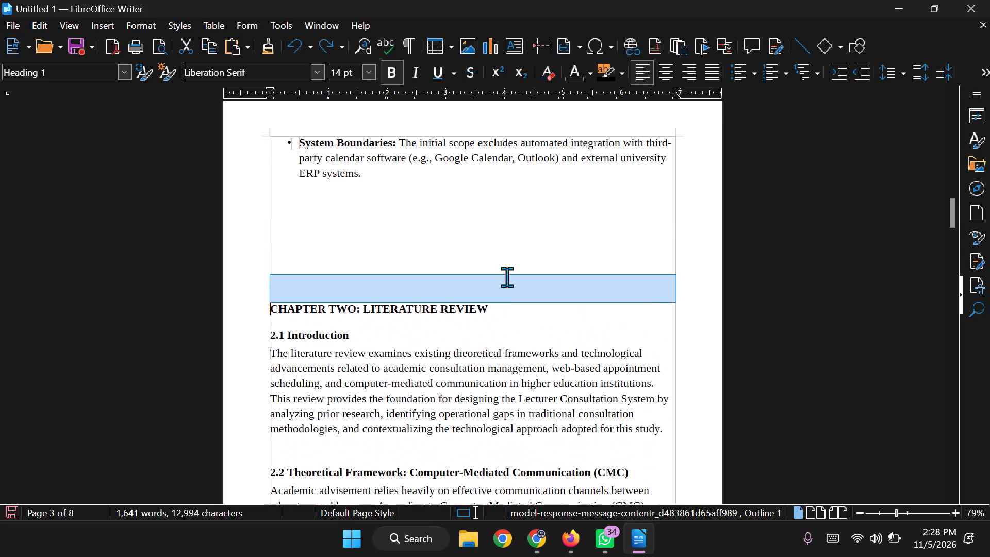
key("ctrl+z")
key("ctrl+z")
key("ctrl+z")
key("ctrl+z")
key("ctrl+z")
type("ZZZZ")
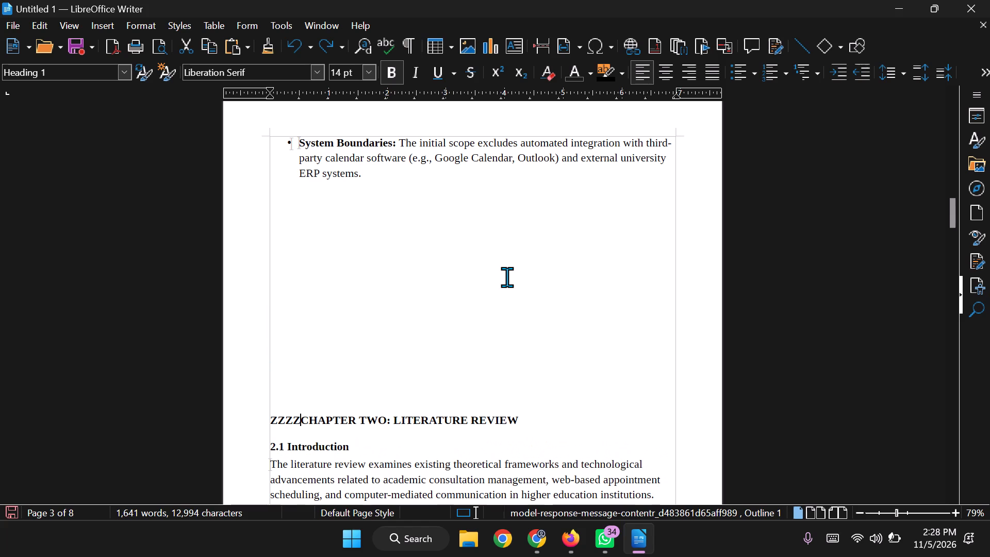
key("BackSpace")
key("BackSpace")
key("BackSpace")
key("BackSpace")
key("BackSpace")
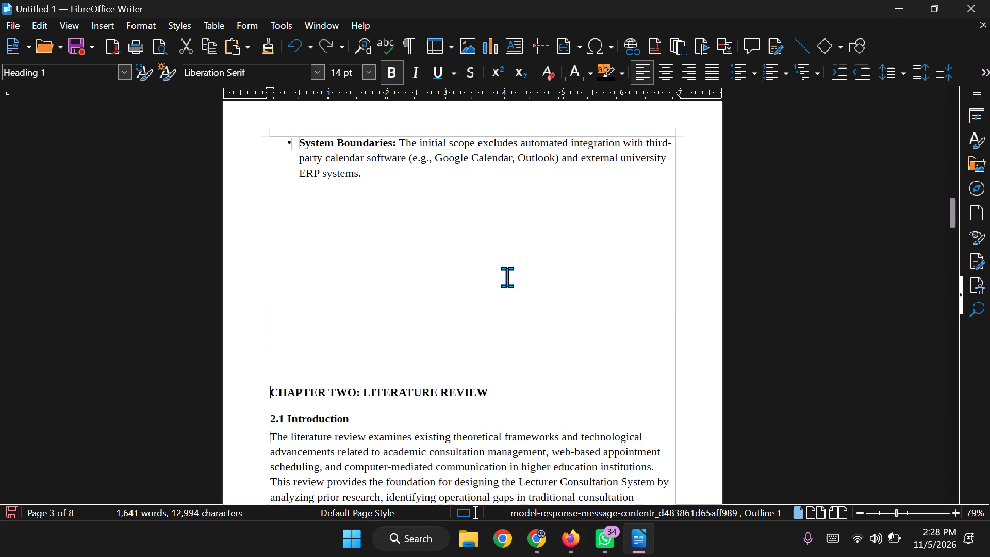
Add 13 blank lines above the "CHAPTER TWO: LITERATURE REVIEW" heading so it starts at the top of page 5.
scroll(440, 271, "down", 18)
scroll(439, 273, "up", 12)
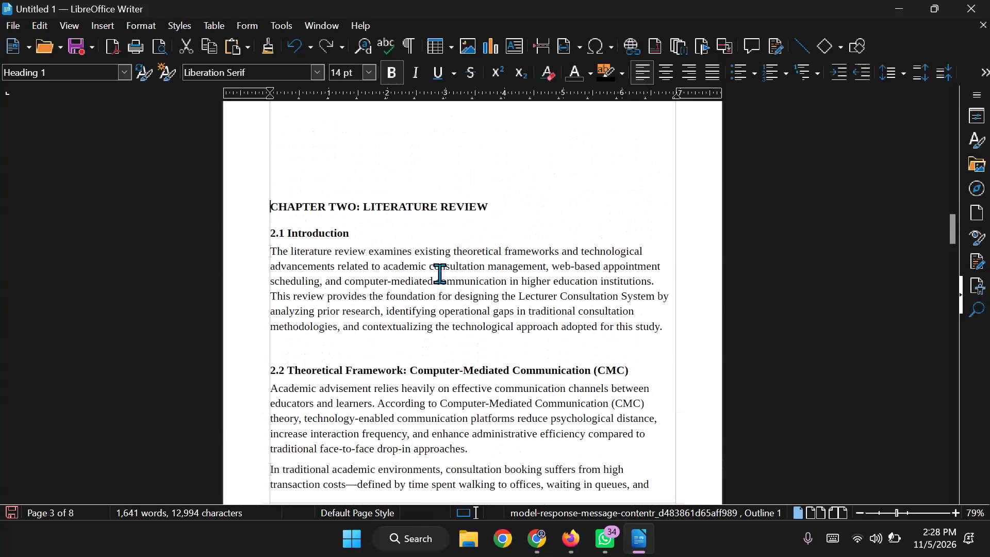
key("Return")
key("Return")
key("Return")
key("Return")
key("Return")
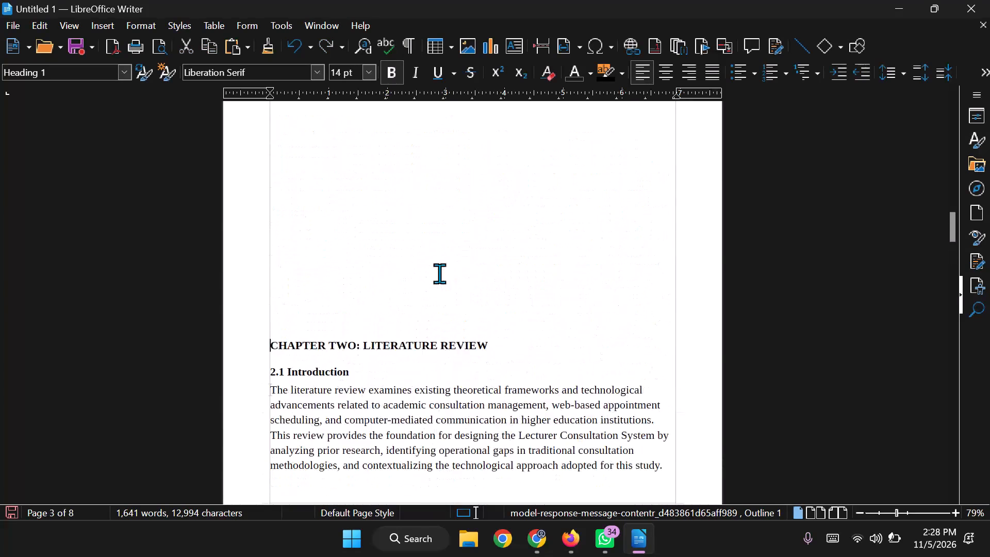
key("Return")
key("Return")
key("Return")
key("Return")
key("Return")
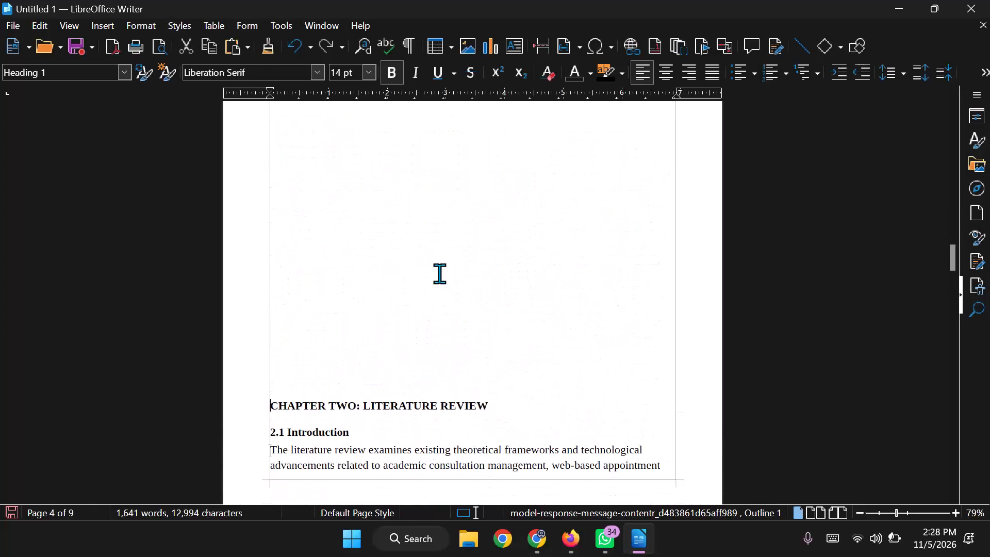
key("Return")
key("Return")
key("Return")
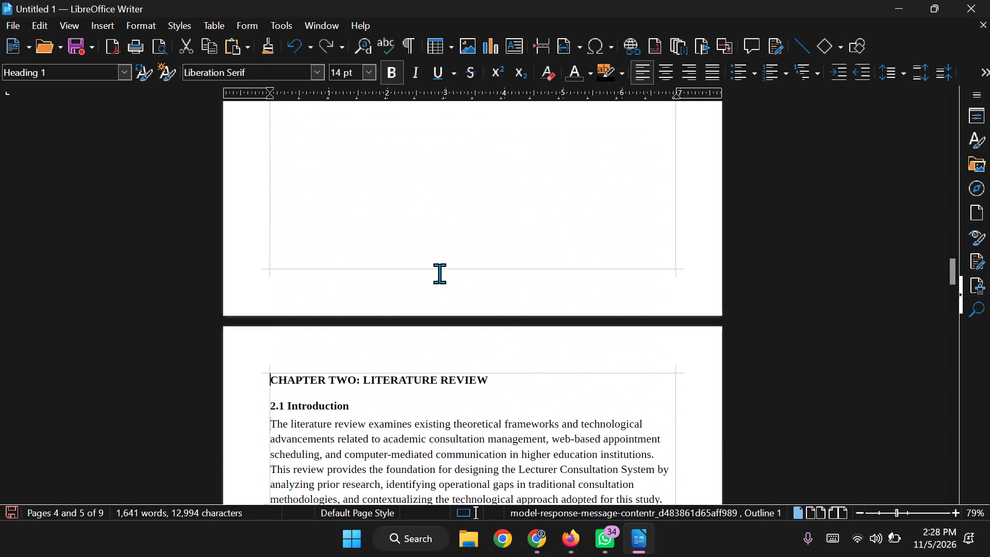
Examine the blank space across pages 3 and 4 before the Chapter Two heading.
scroll(503, 204, "up", 9)
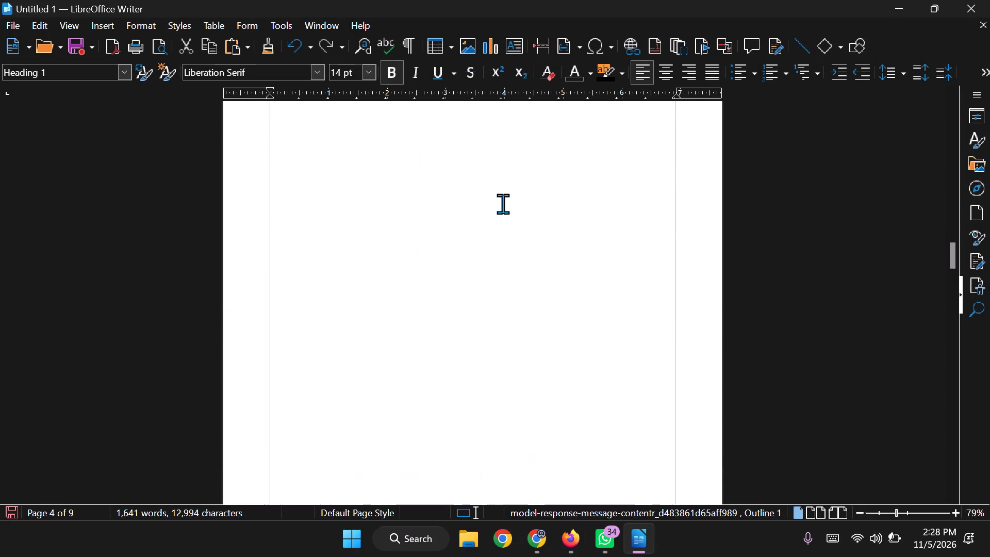
scroll(503, 204, "up", 11)
scroll(508, 209, "up", 11)
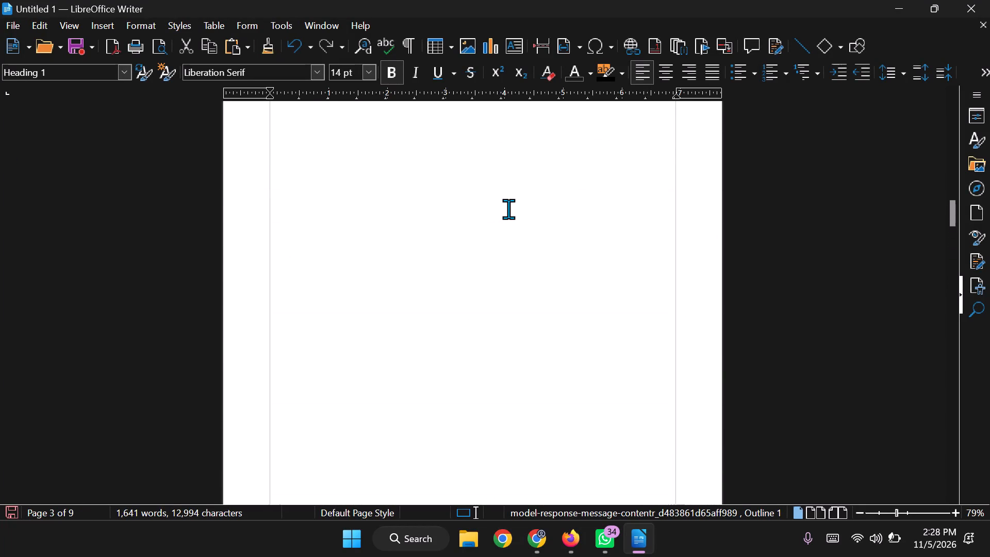
scroll(508, 209, "up", 5)
scroll(508, 209, "down", 18)
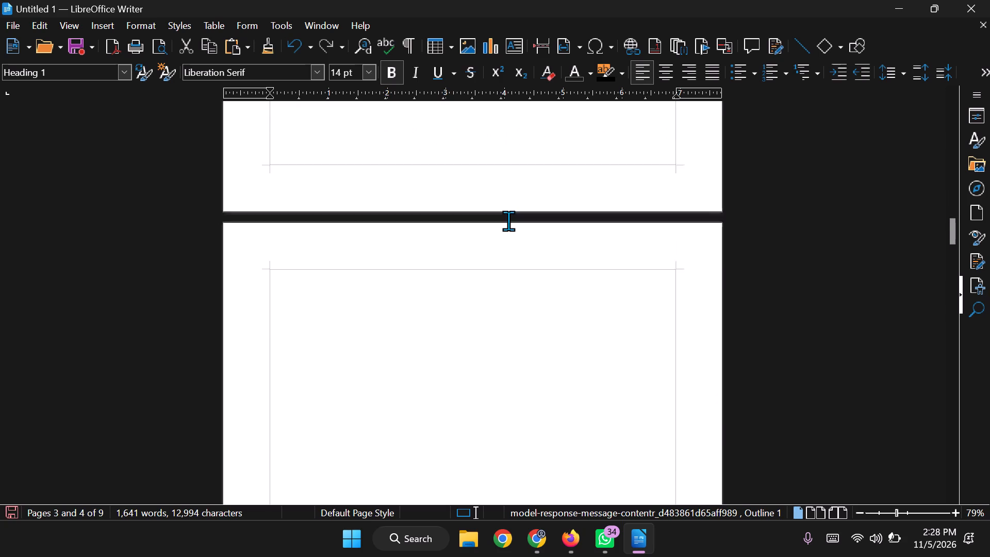
scroll(508, 221, "down", 18)
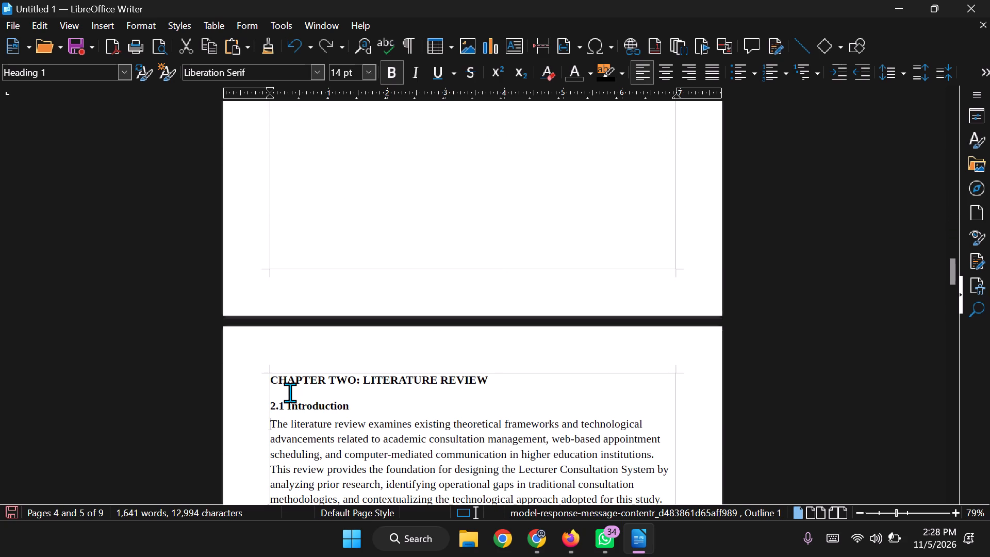
Remove six blank lines above the "CHAPTER TWO: LITERATURE REVIEW" heading to bring it back onto page 4.
key("BackSpace")
key("BackSpace")
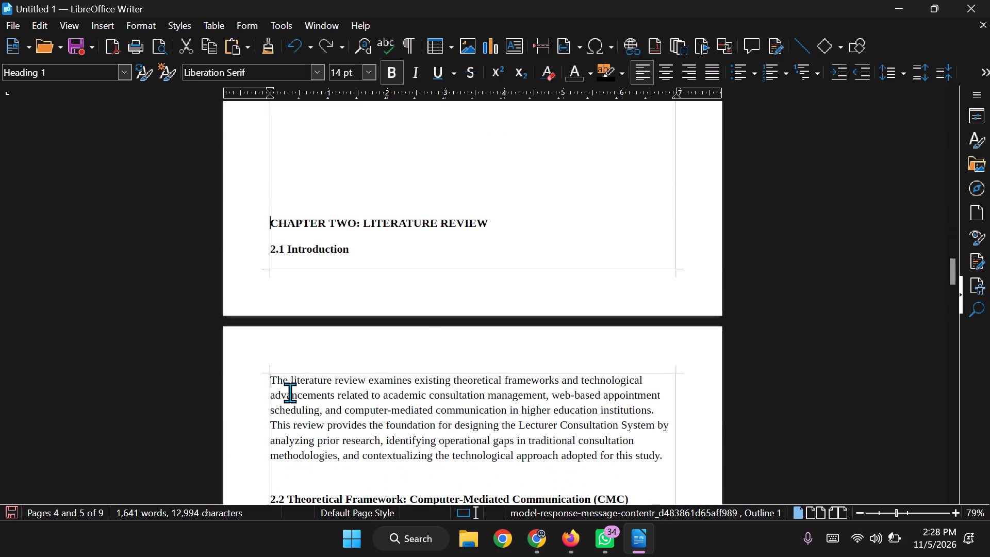
key("BackSpace")
key("BackSpace")
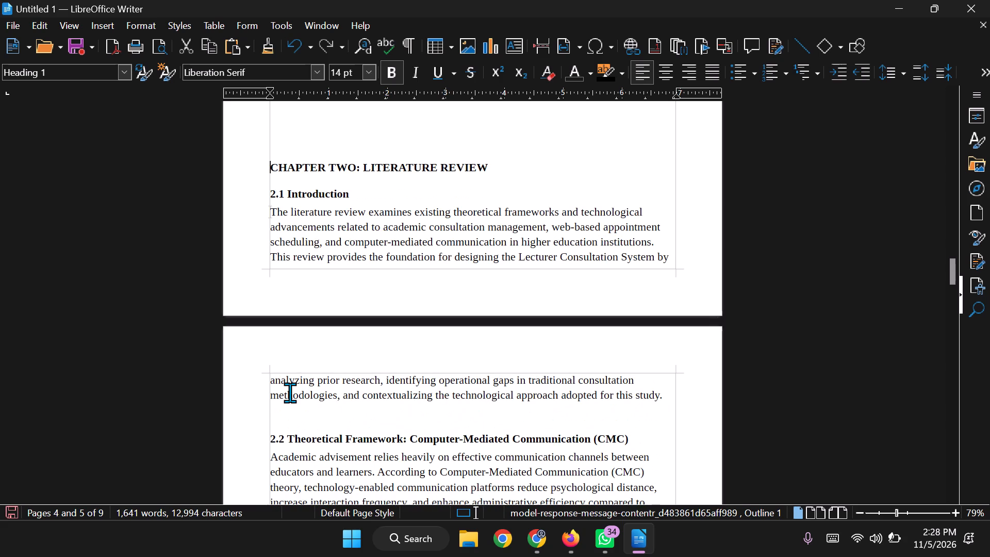
key("BackSpace")
key("BackSpace")
Remove seven more blank lines above the Chapter Two heading to raise it further up page 4.
scroll(339, 309, "up", 1)
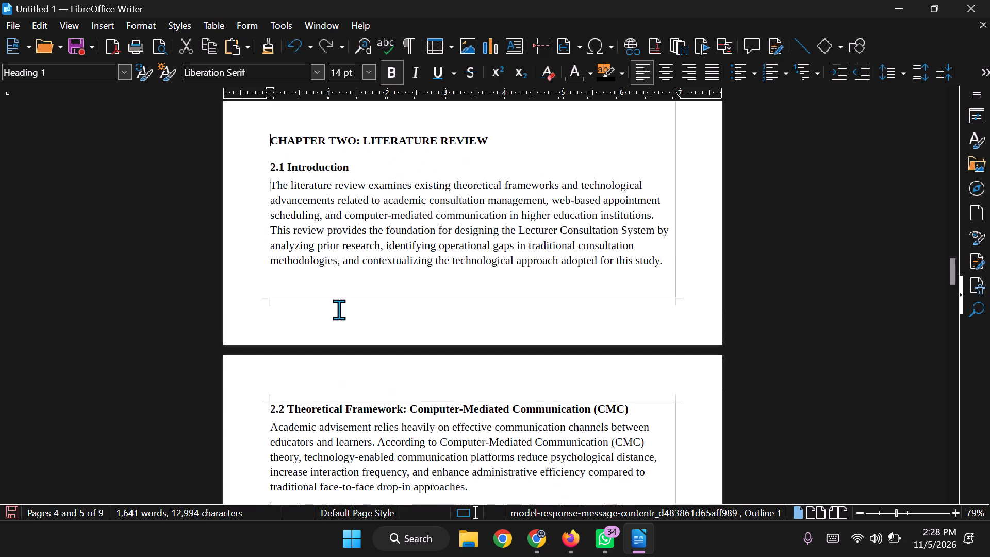
scroll(339, 309, "up", 12)
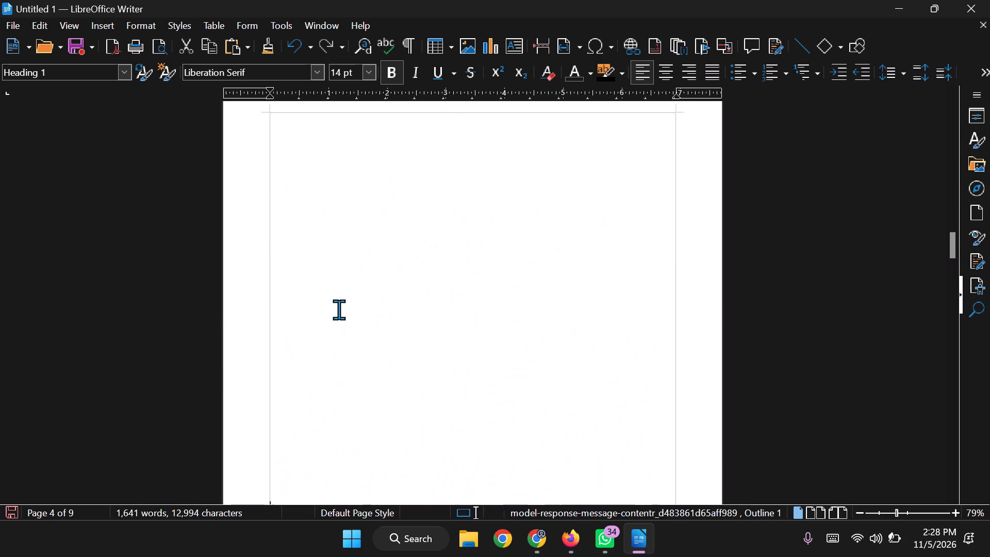
scroll(339, 309, "up", 2)
scroll(339, 309, "down", 5)
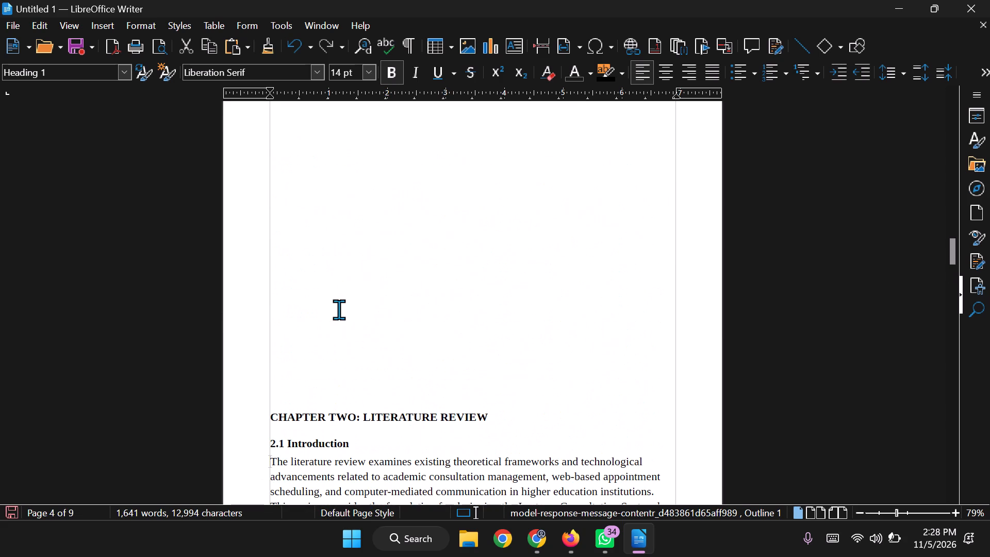
key("BackSpace")
key("BackSpace")
key("BackSpace")
key("BackSpace")
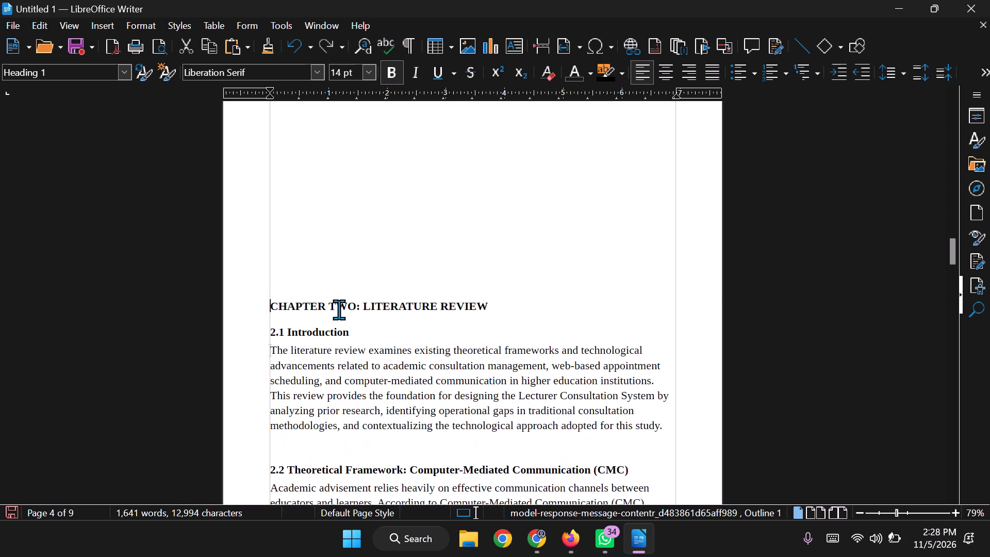
key("BackSpace")
key("BackSpace")
key("BackSpace")
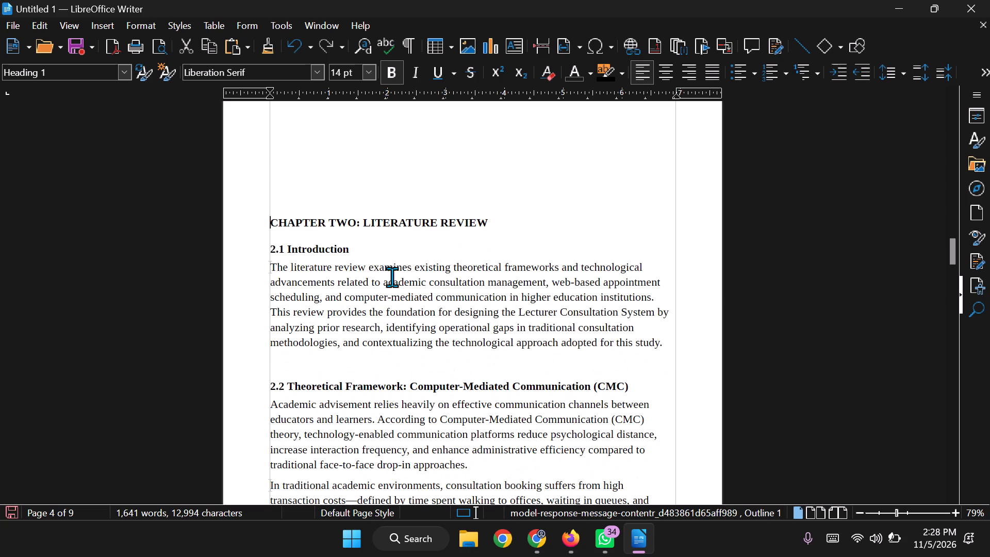
Remove six more blank lines at the top of page 4 so the Chapter Two heading moves below the System Boundaries bullet on page 3.
scroll(392, 277, "up", 7)
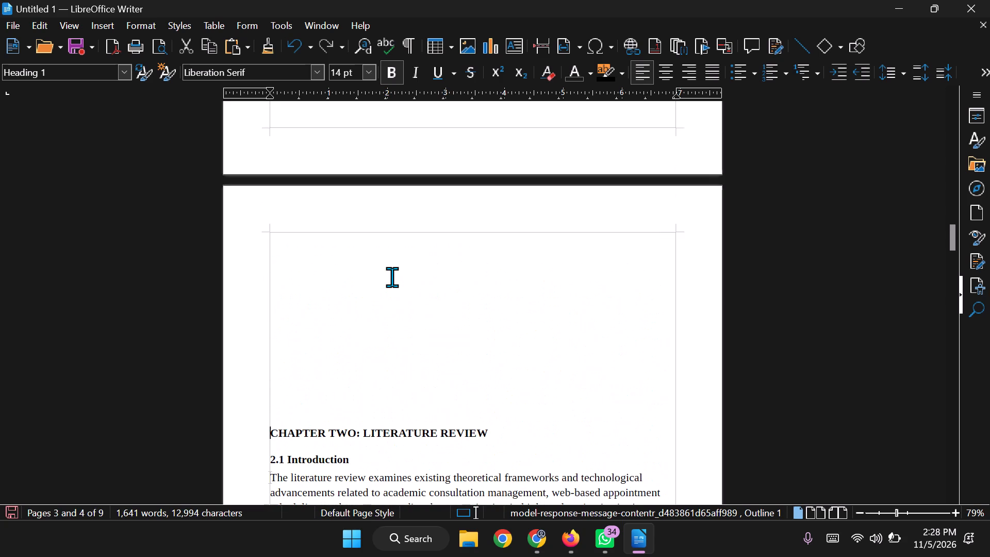
key("BackSpace")
key("BackSpace")
key("BackSpace")
key("BackSpace")
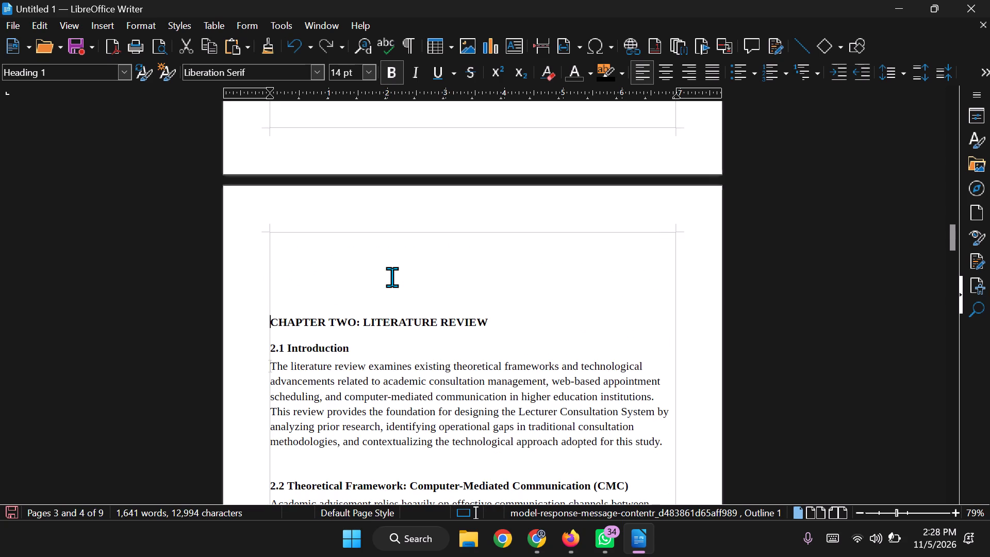
key("BackSpace")
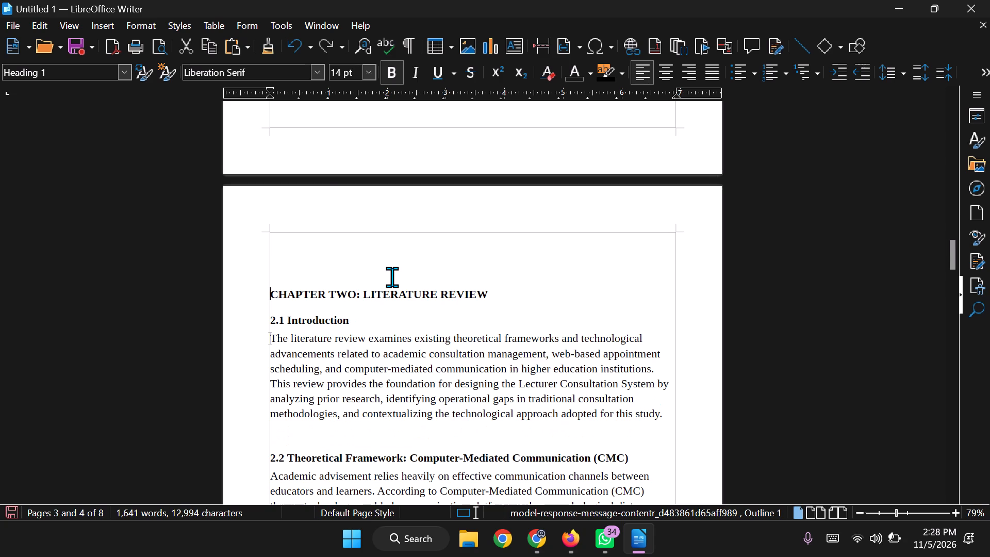
key("BackSpace")
Undo the latest blank-line removals above the "CHAPTER TWO: LITERATURE REVIEW" heading to move it back down page 3.
key("Return")
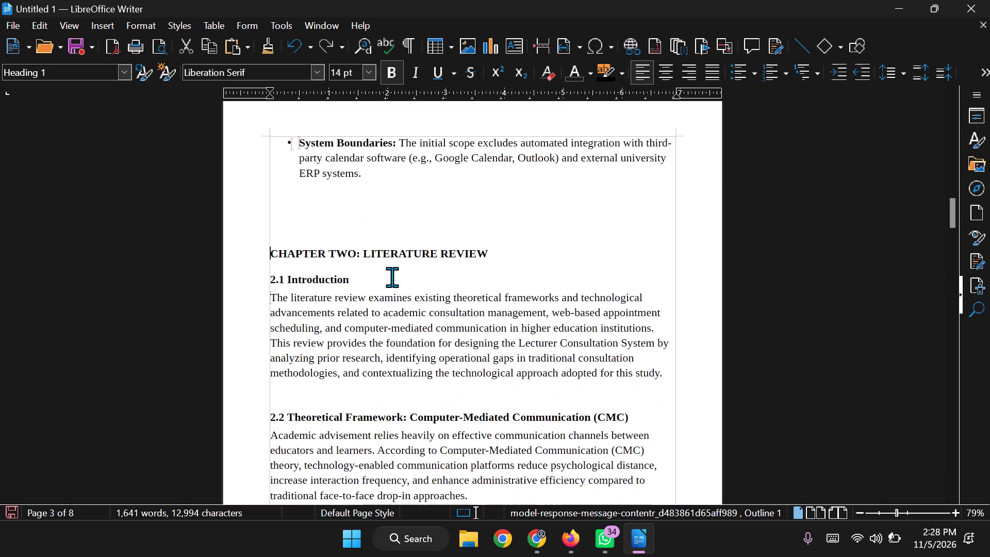
key("ctrl+z")
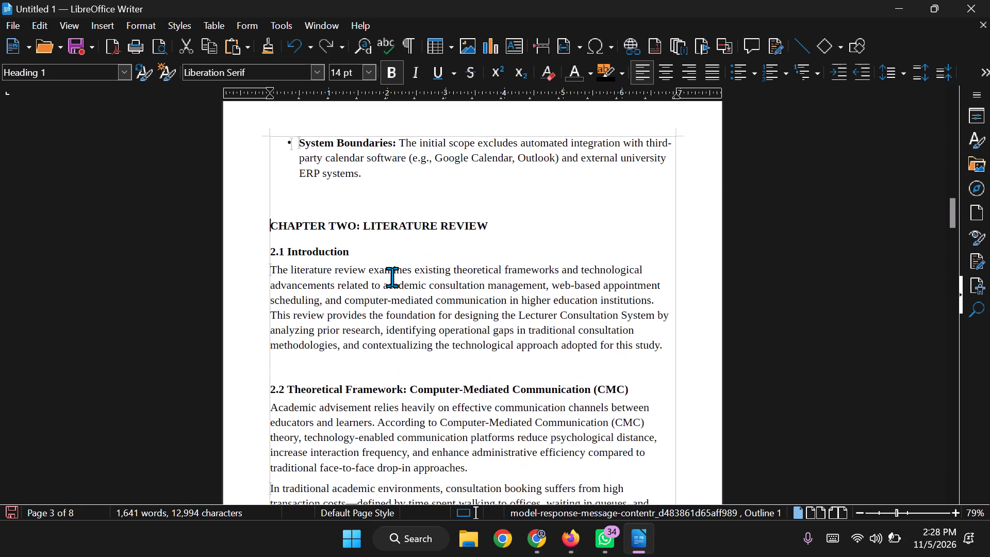
key("ctrl+z")
key("ctrl+z")
key("ctrl+z")
key("ctrl+z")
key("ctrl+z")
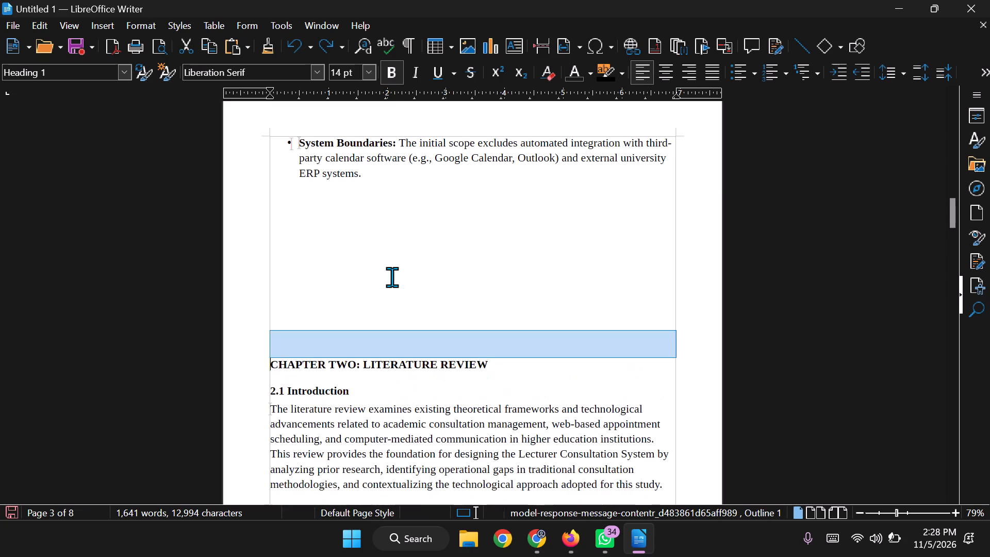
key("ctrl+z")
key("z")
key("ctrl+z")
key("ctrl+z")
key("z")
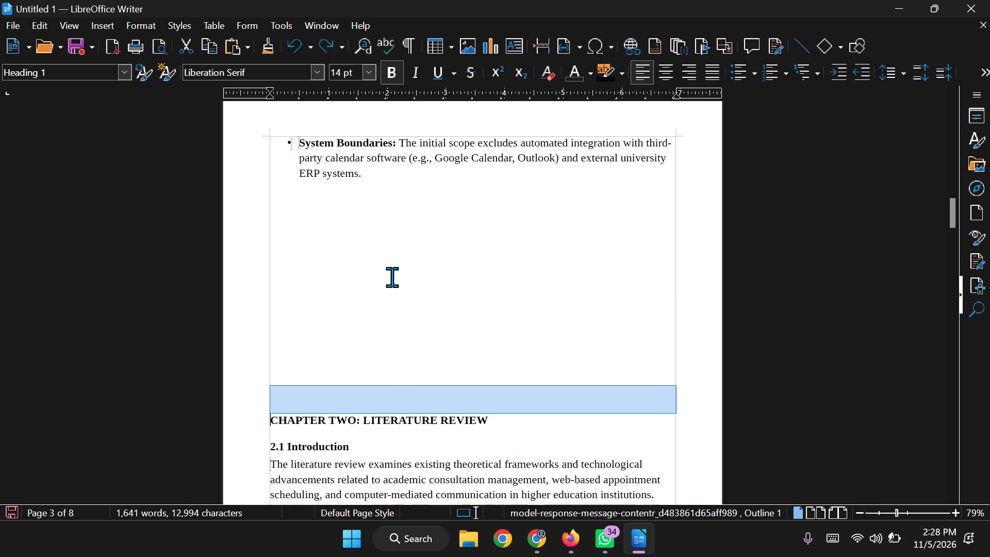
key("ctrl+z")
key("ctrl+z")
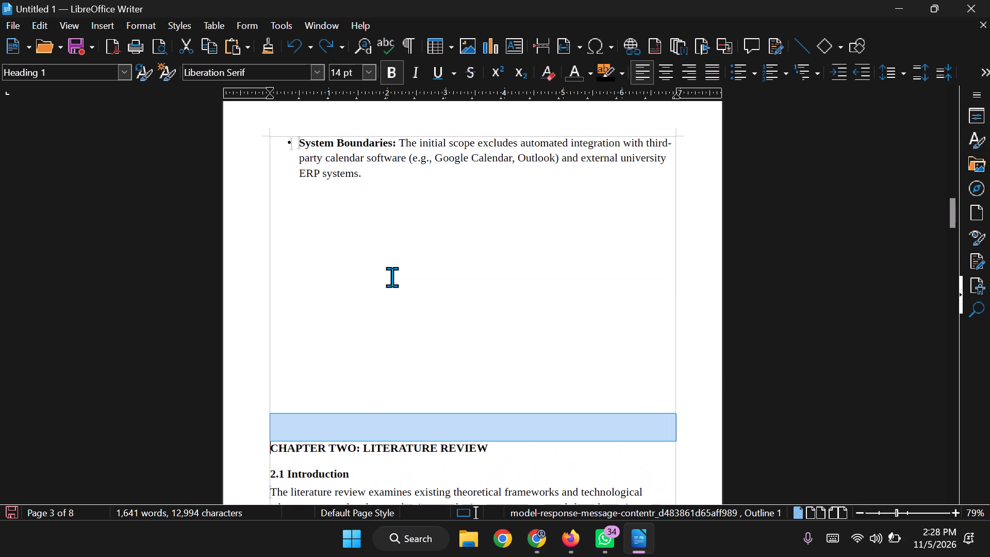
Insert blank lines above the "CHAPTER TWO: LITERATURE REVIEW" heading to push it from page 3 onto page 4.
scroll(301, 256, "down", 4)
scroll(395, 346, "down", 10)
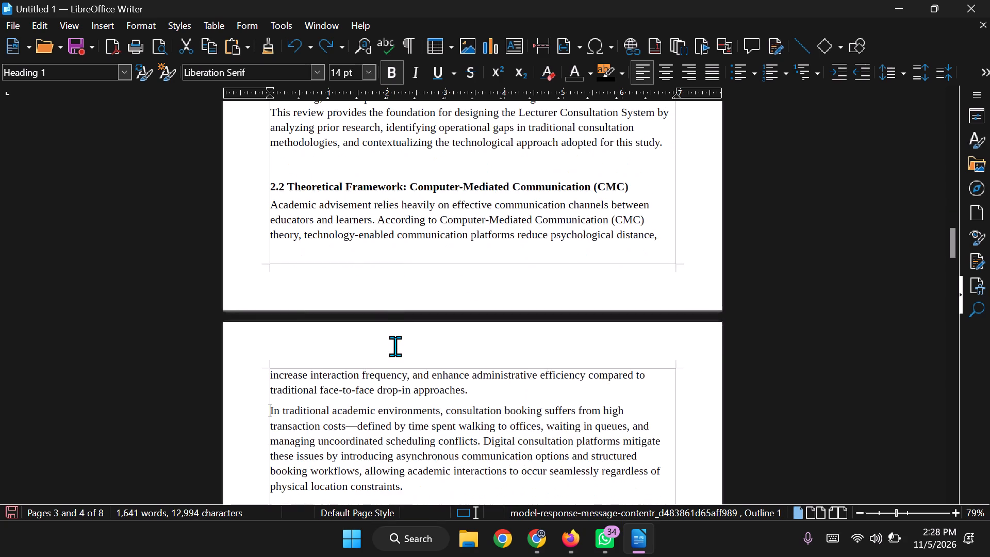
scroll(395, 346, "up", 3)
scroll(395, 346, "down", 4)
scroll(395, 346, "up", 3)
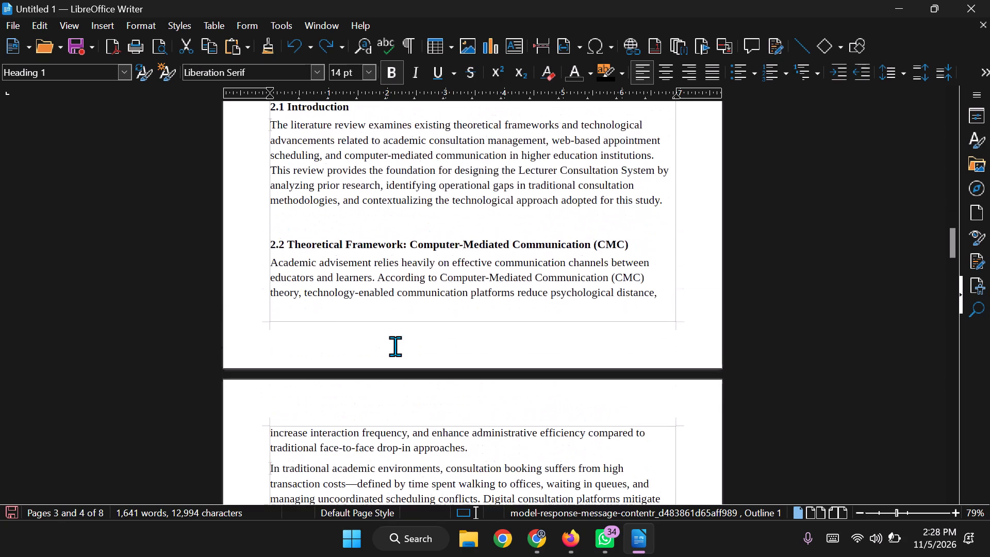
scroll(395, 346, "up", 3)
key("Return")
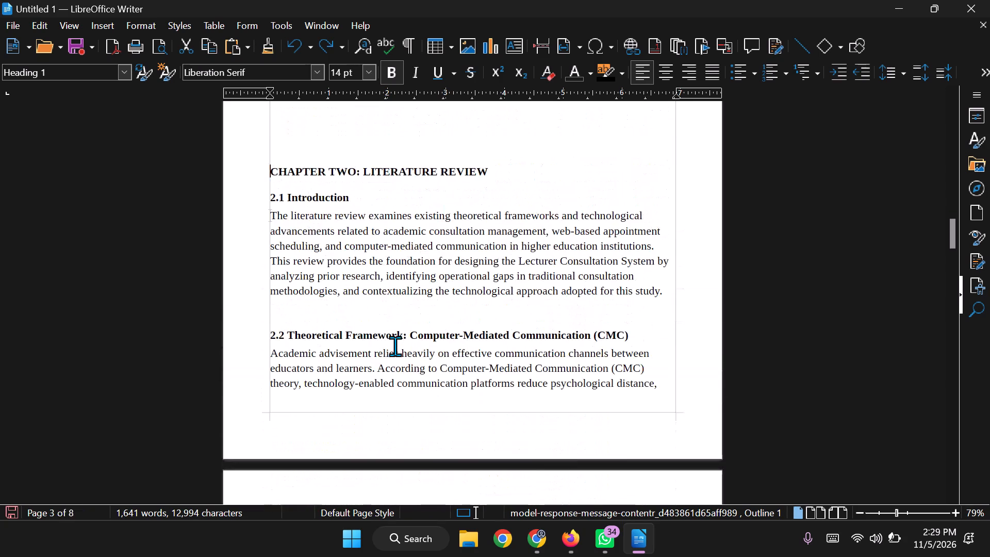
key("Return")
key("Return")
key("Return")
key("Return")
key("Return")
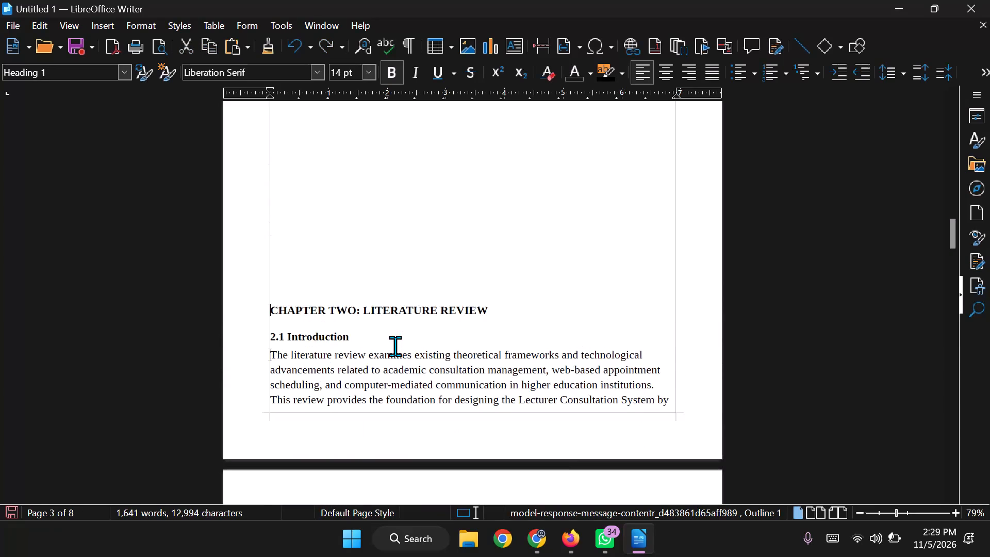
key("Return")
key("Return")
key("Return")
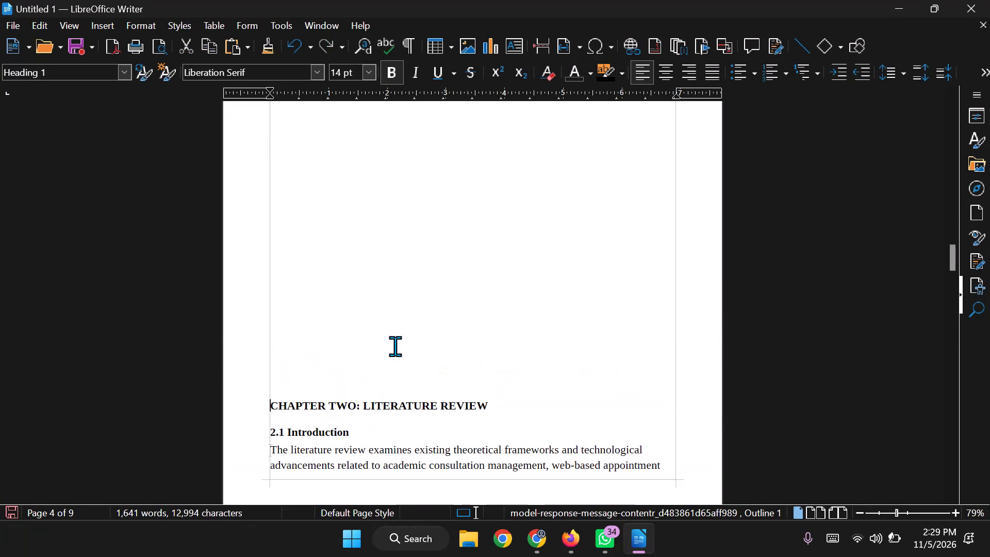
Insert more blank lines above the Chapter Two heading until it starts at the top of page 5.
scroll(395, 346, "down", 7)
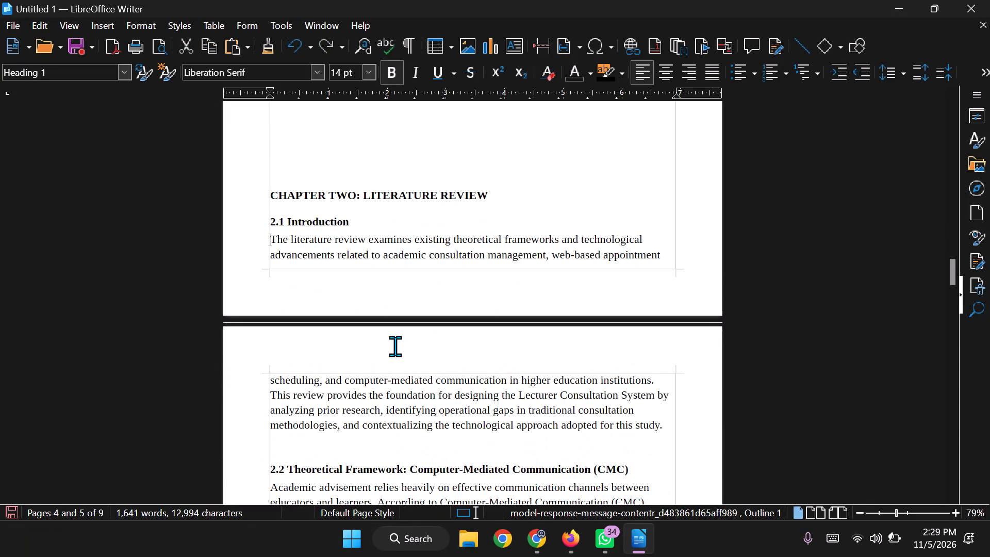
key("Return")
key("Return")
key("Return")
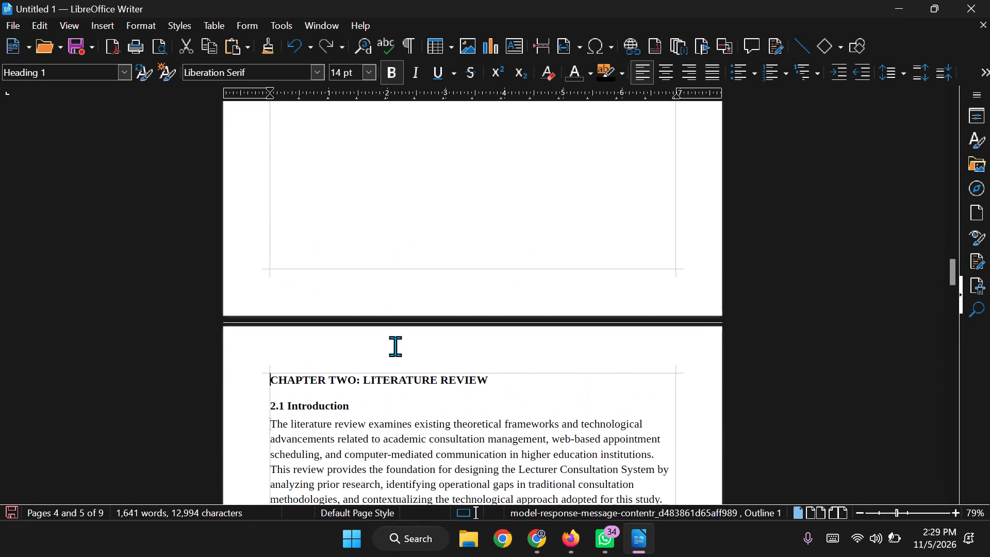
Examine the blank space across pages 3 and 4 between the System Boundaries bullet and the Chapter Two heading.
scroll(436, 245, "up", 13)
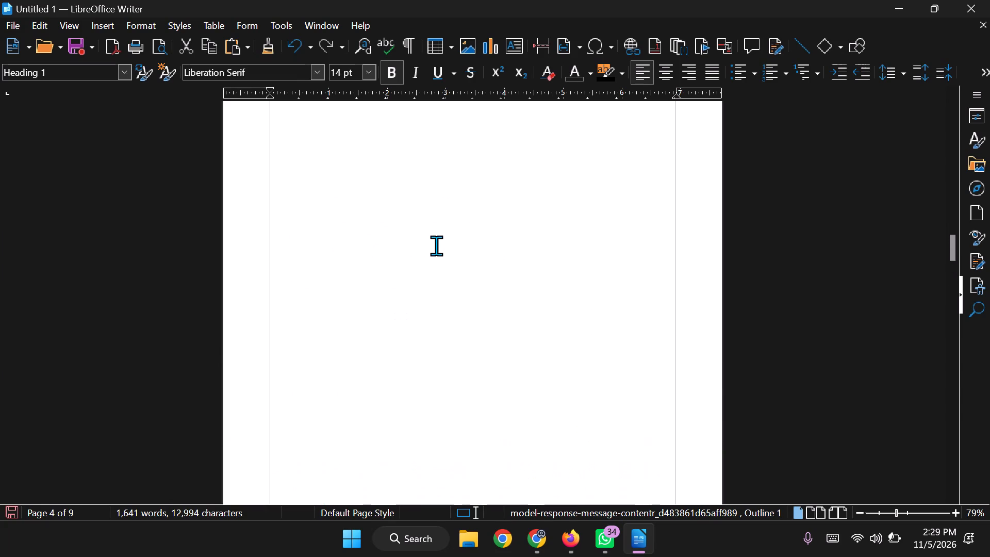
scroll(436, 245, "up", 8)
scroll(436, 245, "down", 2)
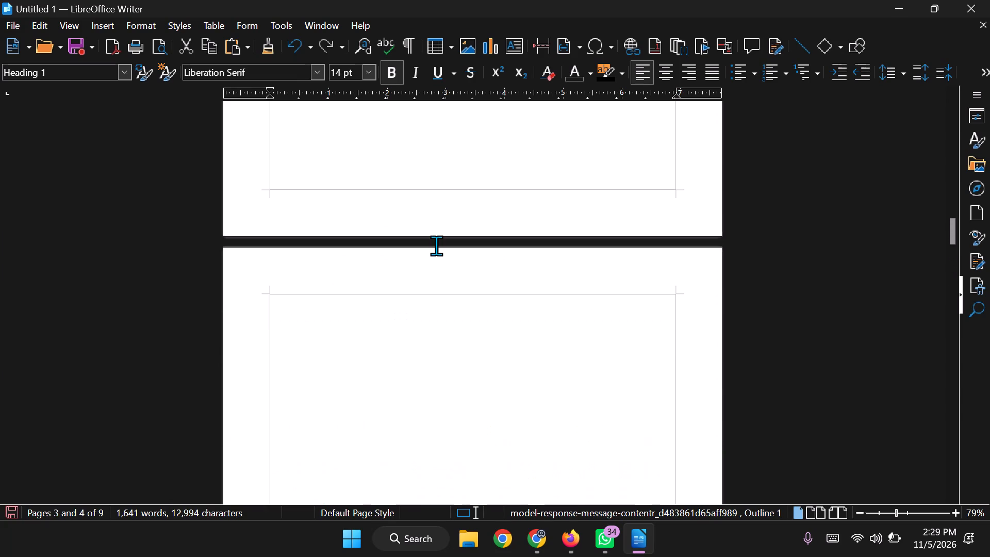
scroll(436, 245, "down", 1)
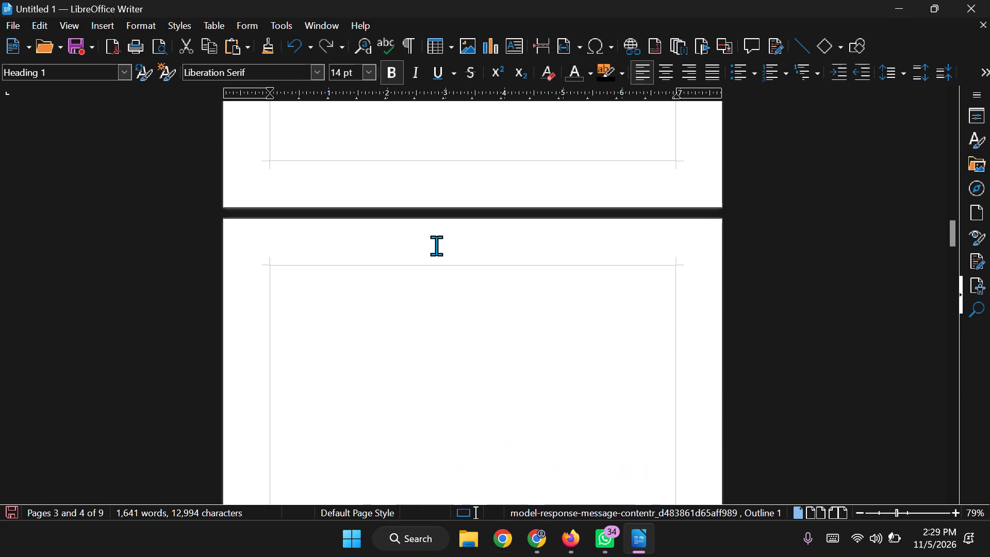
scroll(436, 245, "up", 15)
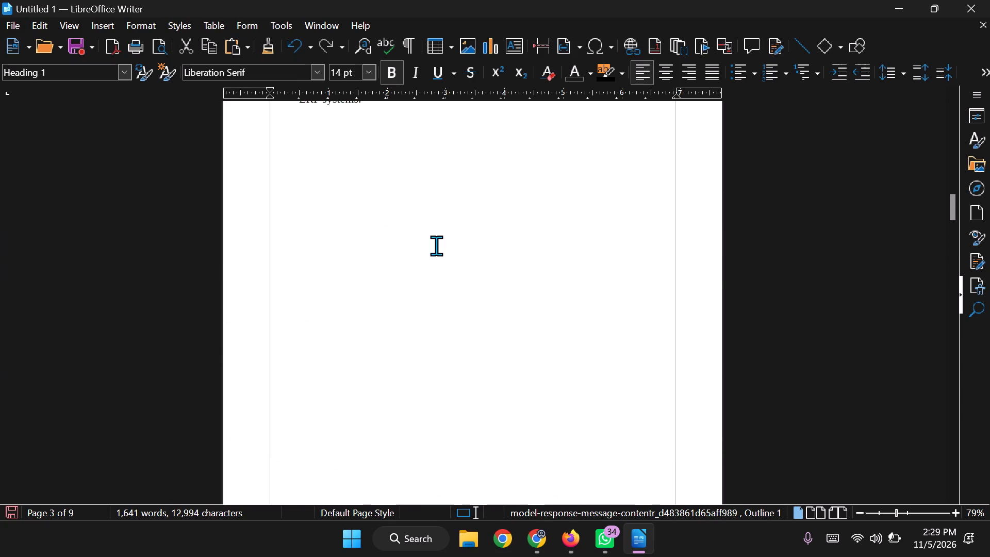
scroll(436, 245, "up", 3)
scroll(436, 245, "down", 7)
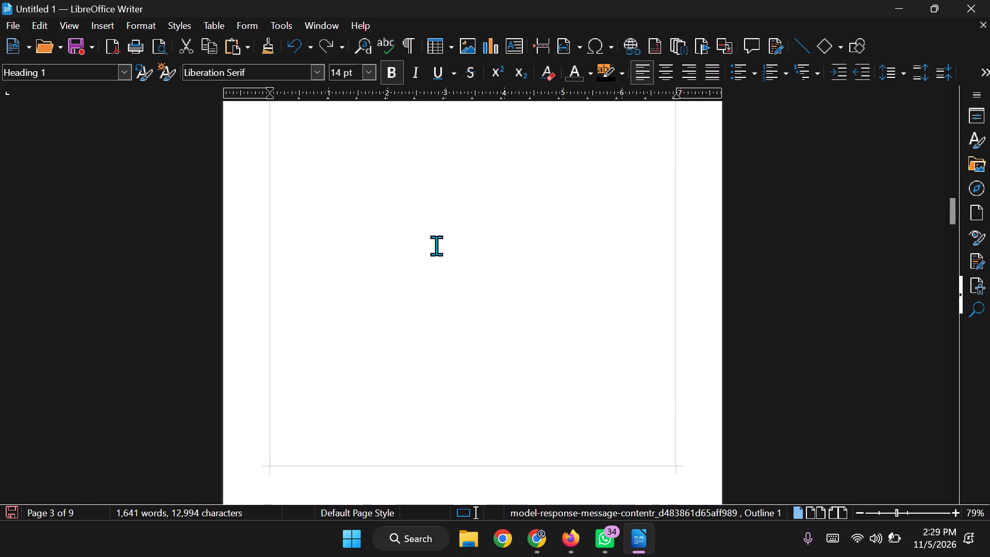
scroll(436, 245, "down", 16)
scroll(436, 245, "up", 7)
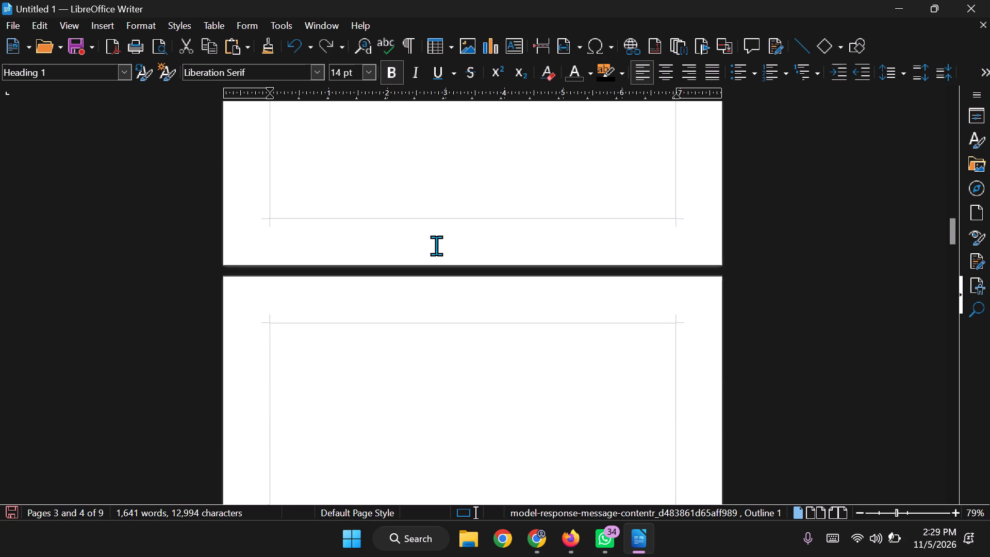
scroll(436, 245, "up", 18)
scroll(436, 245, "down", 10)
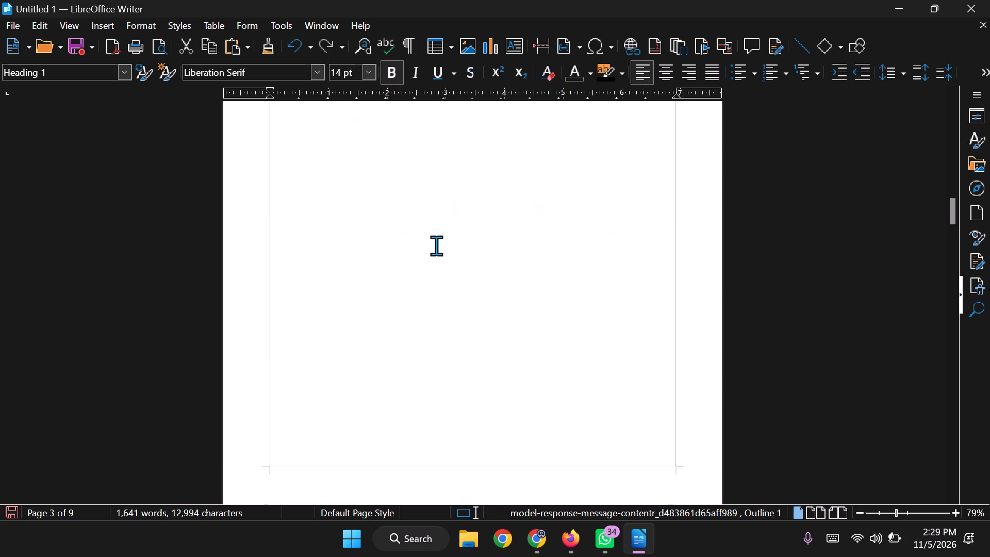
scroll(436, 245, "down", 5)
scroll(436, 245, "down", 20)
scroll(436, 245, "down", 2)
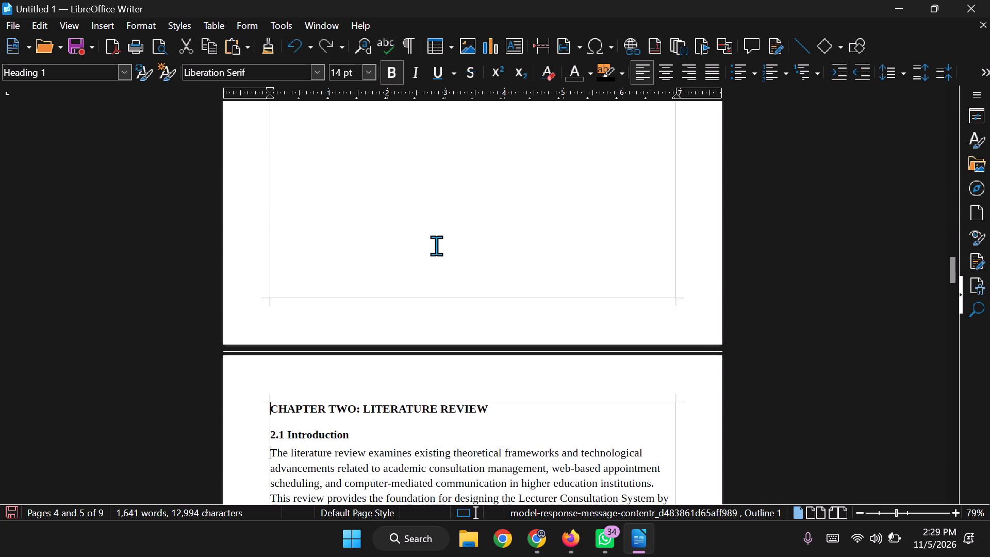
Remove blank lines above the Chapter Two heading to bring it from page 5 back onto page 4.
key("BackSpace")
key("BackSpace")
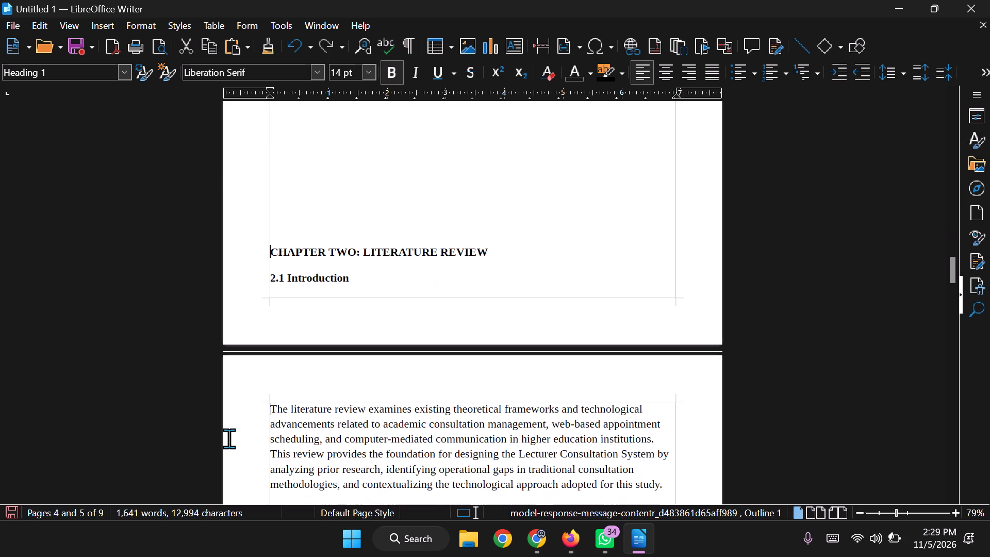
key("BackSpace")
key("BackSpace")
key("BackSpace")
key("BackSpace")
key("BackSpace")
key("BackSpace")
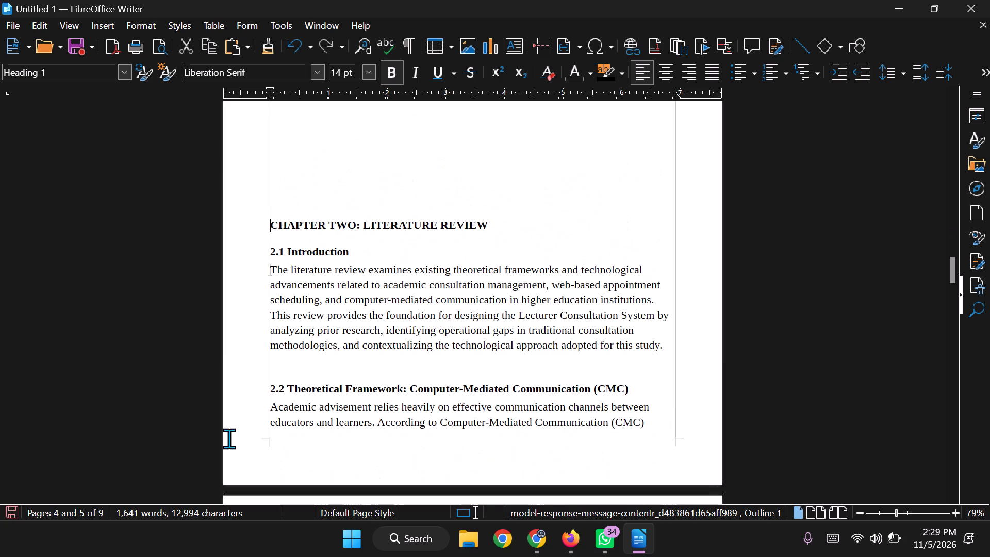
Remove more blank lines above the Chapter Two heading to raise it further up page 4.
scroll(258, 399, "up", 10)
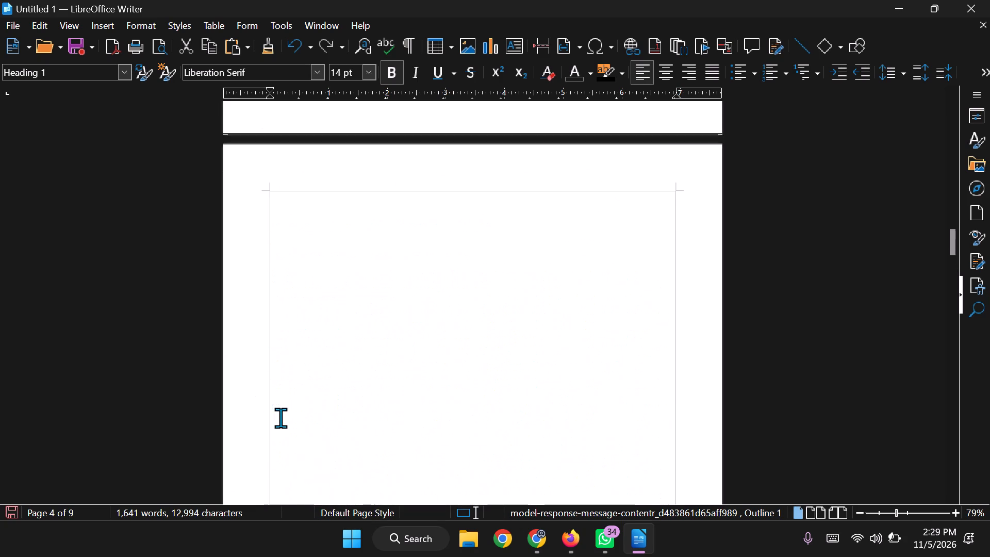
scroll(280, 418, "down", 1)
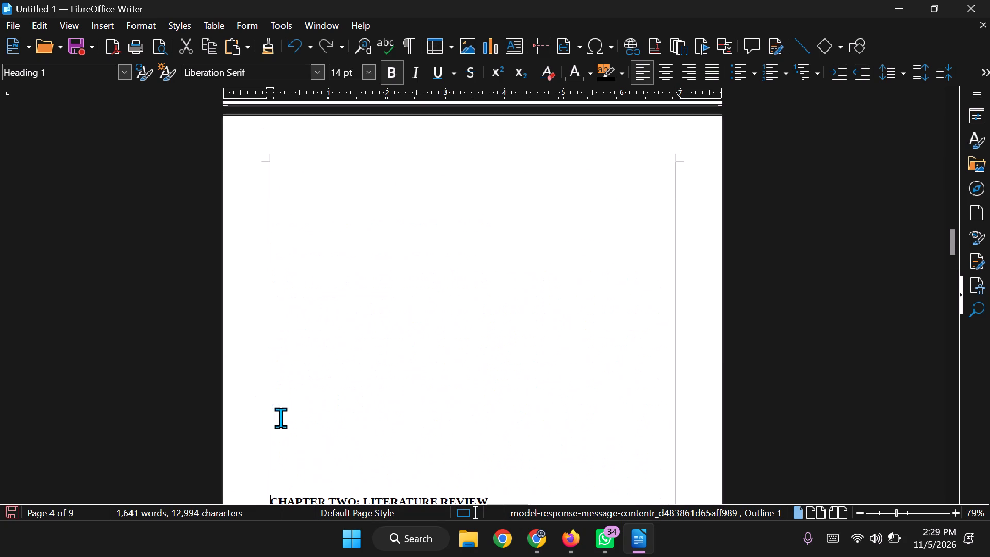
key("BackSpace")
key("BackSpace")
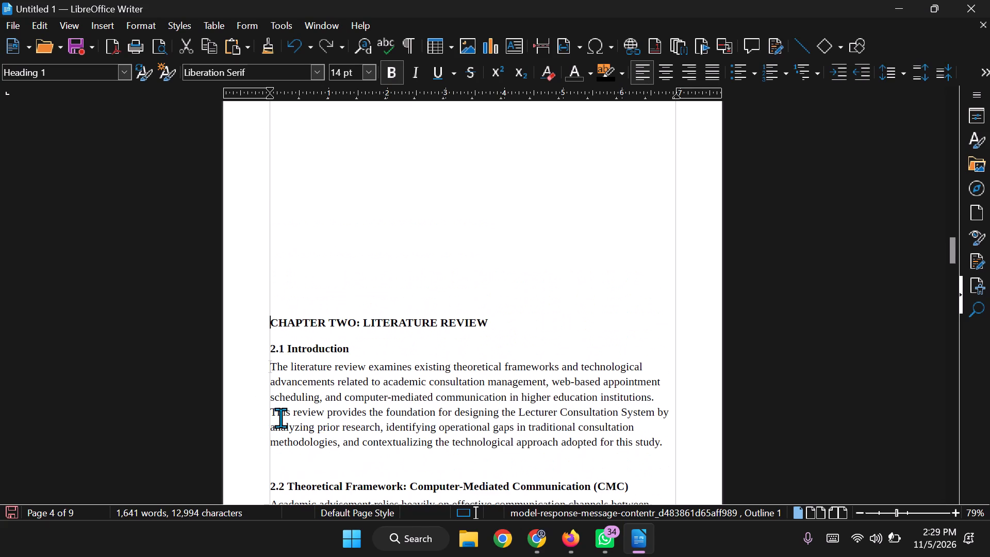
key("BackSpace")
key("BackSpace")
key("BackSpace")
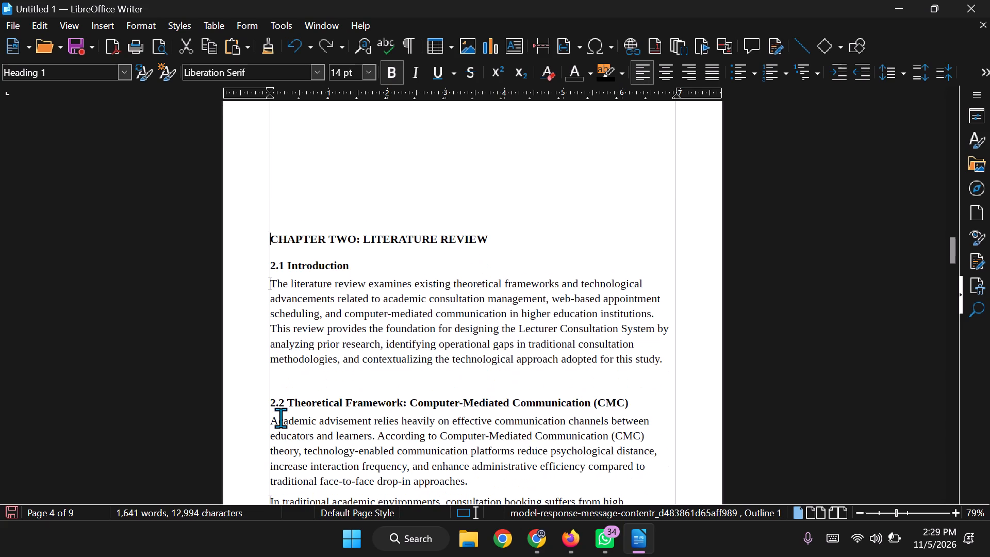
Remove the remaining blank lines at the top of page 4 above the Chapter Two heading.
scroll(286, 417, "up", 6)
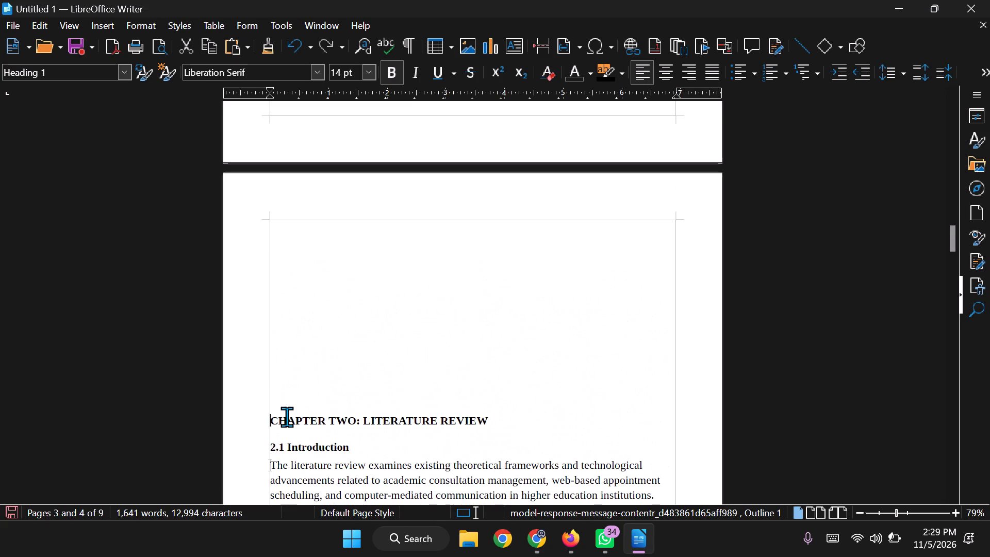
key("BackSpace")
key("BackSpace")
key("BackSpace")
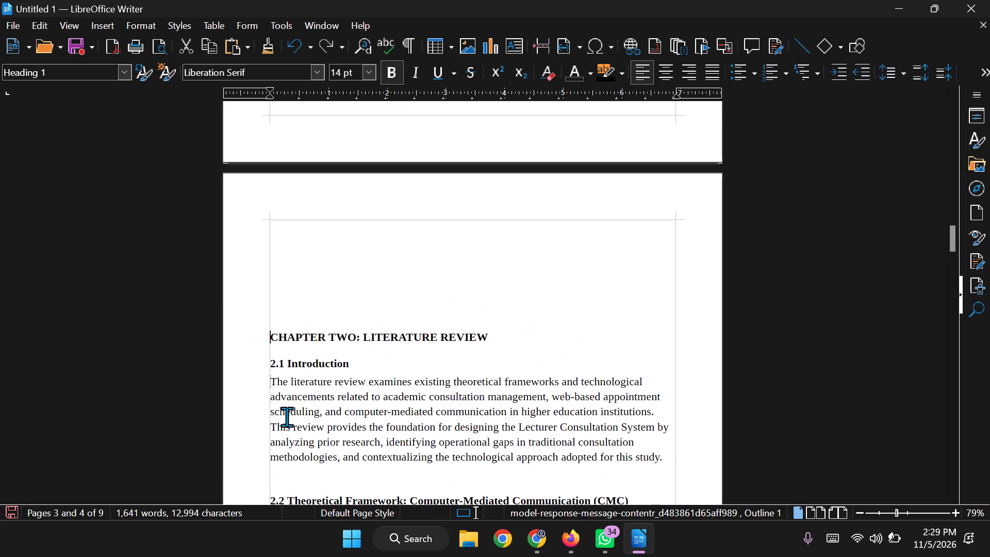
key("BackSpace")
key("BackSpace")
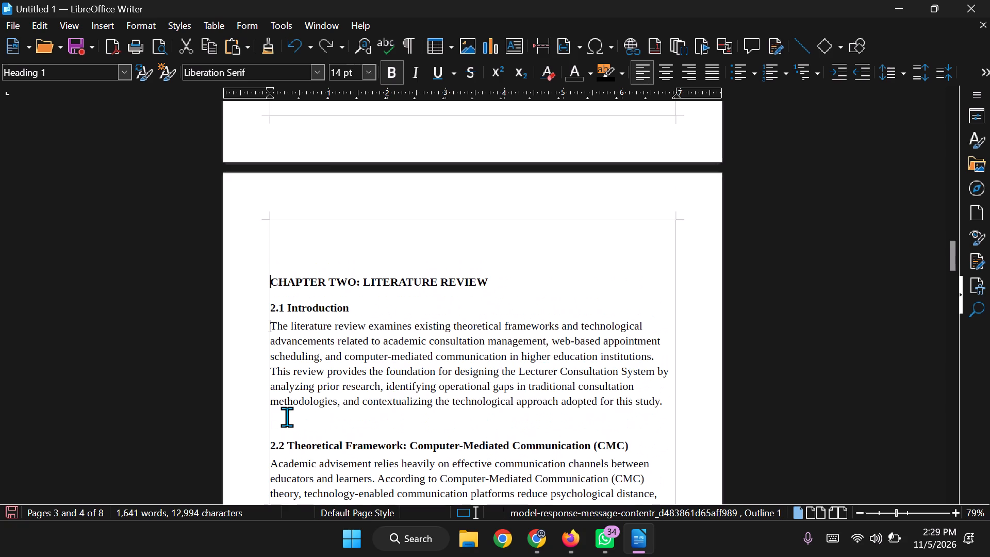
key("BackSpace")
Undo the latest blank-line removals above the Chapter Two heading to restore space below the System Boundaries bullet.
key("Return")
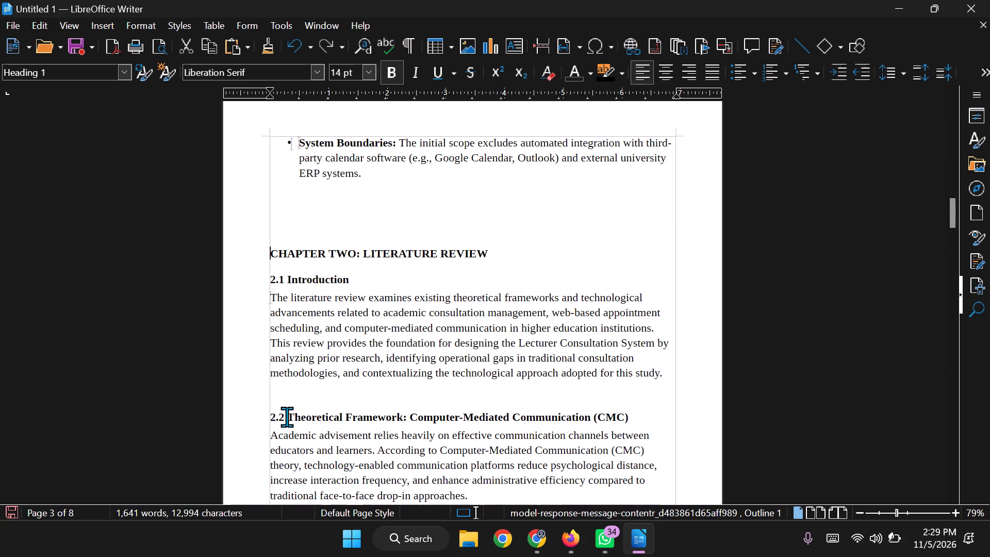
key("ctrl+z")
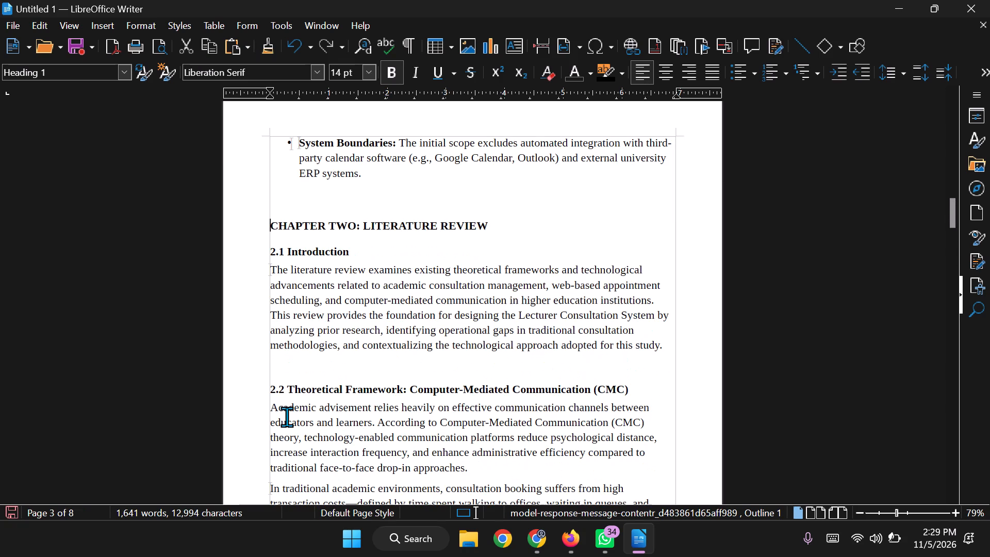
key("ctrl+z")
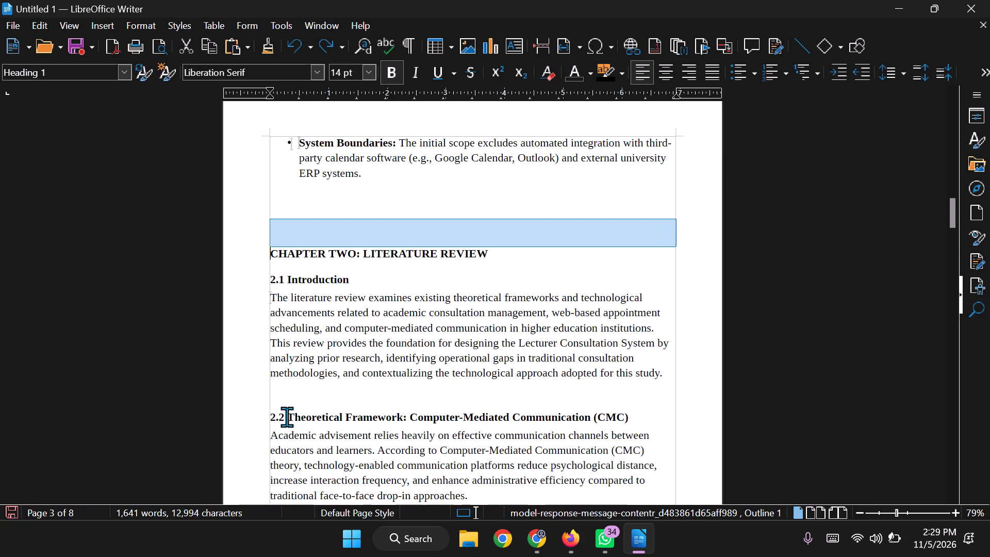
key("ctrl+z")
key("ctrl+z")
key("ctrl+z")
key("ctrl+z")
key("ctrl+z")
key("ctrl+z")
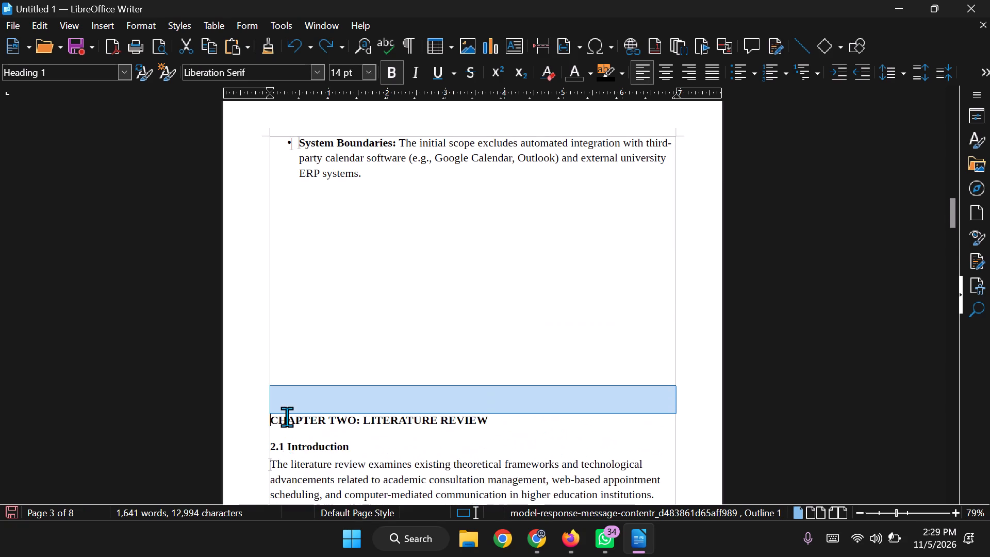
Undo further blank-line removals above the Chapter Two heading, along with the stray Z letters entered before it.
type("ZZZ")
key("ctrl+z")
key("ctrl+z")
key("ctrl+z")
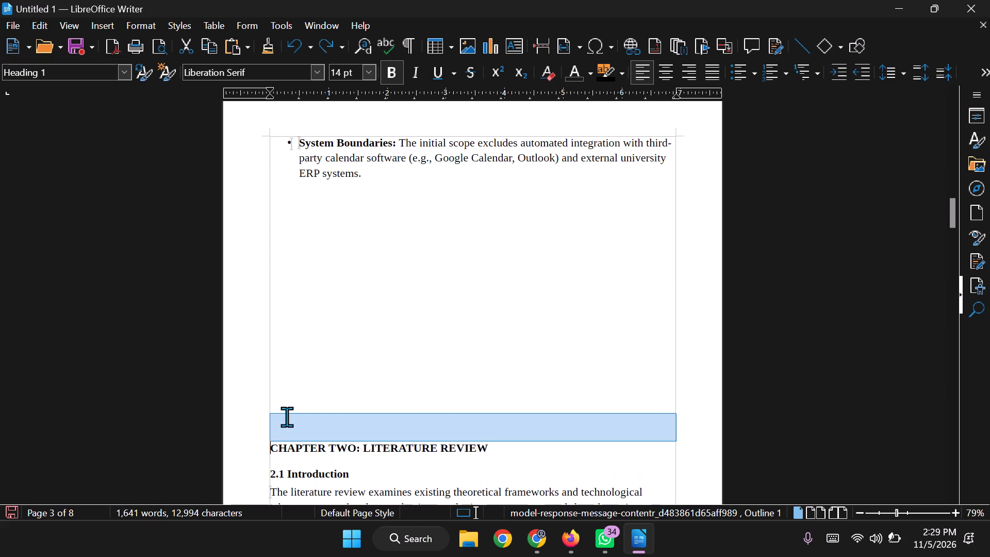
type("ZZ")
key("ctrl+z")
type("ZZ")
key("ctrl+z")
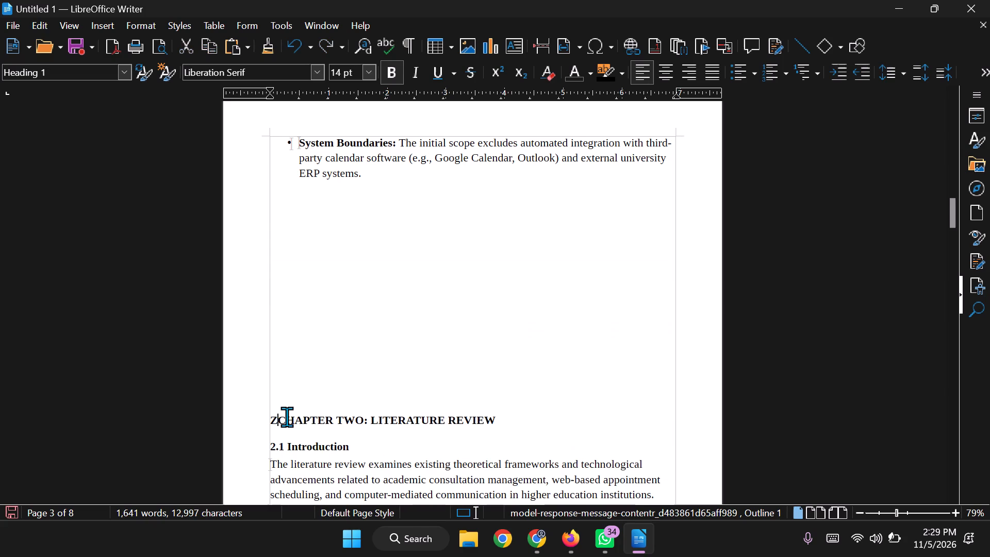
key("ctrl+z")
key("ctrl+z")
key("ctrl+z")
key("z")
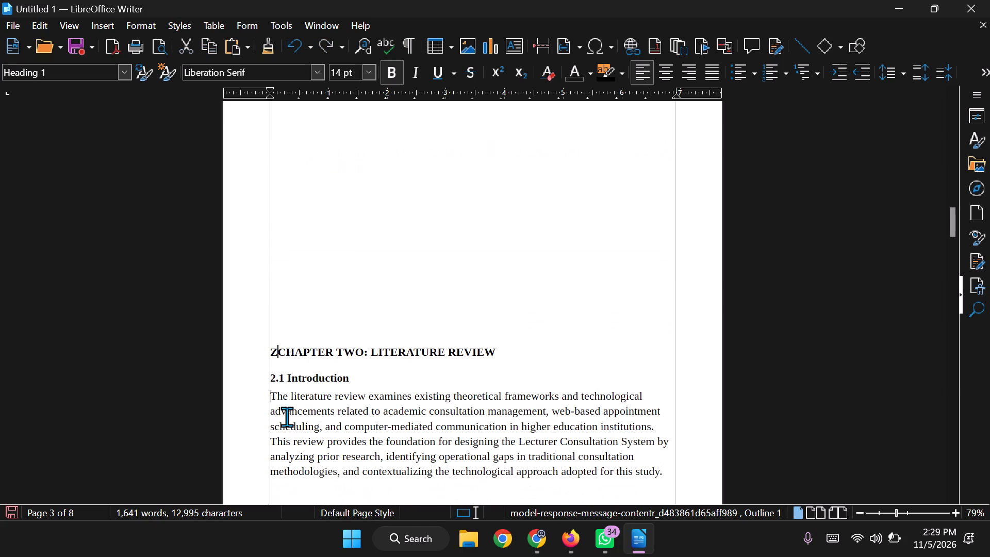
key("BackSpace")
key("ctrl+z")
key("ctrl+z")
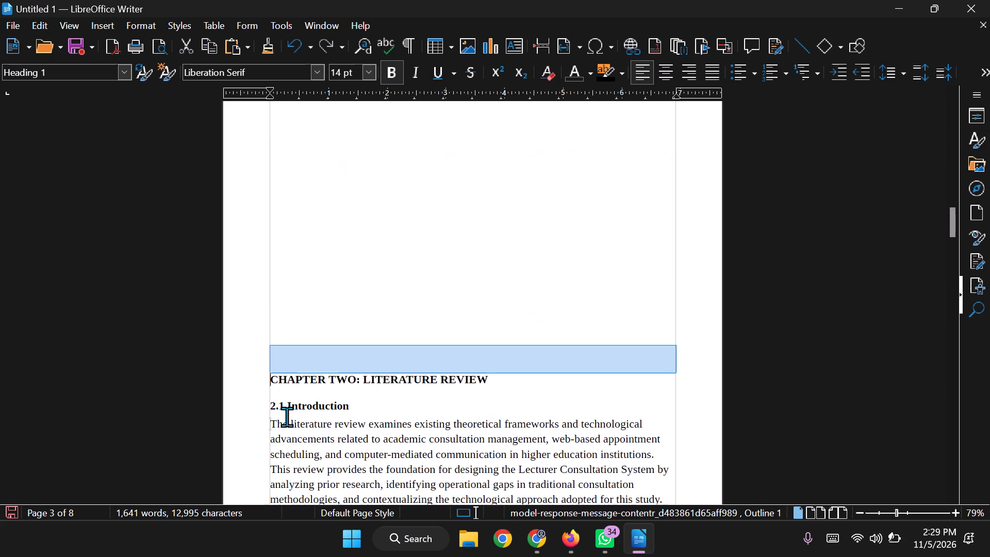
key("ctrl+z")
Insert blank lines above the Chapter Two heading to move it lower on page 3.
scroll(190, 297, "down", 2)
scroll(349, 403, "down", 11)
scroll(364, 413, "up", 14)
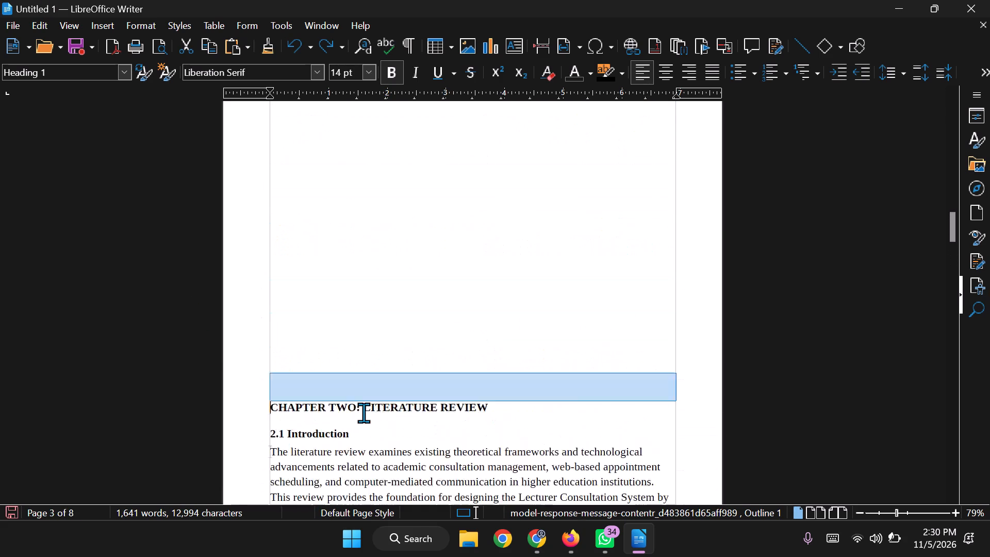
scroll(364, 413, "up", 6)
scroll(364, 413, "down", 3)
scroll(364, 413, "up", 9)
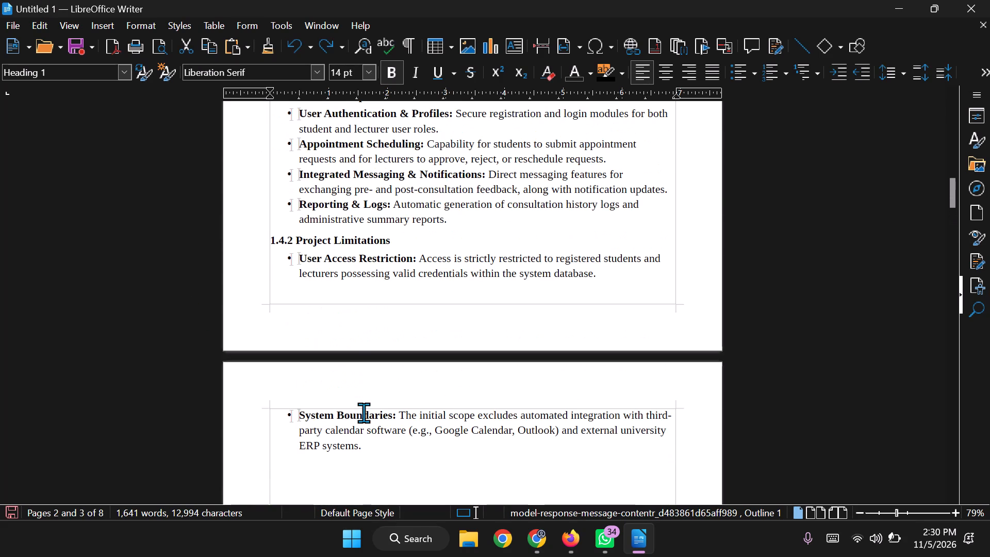
scroll(364, 413, "down", 14)
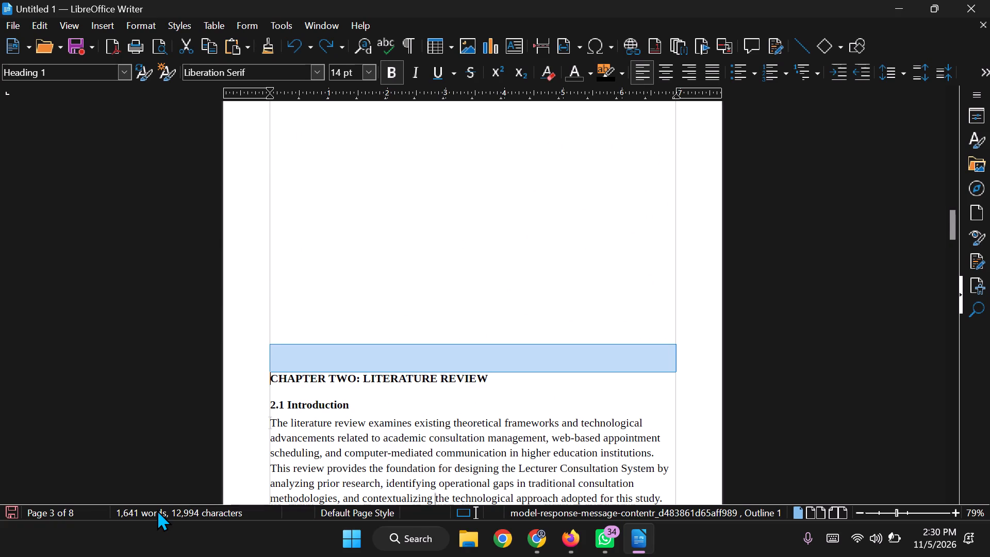
key("Return")
key("Return")
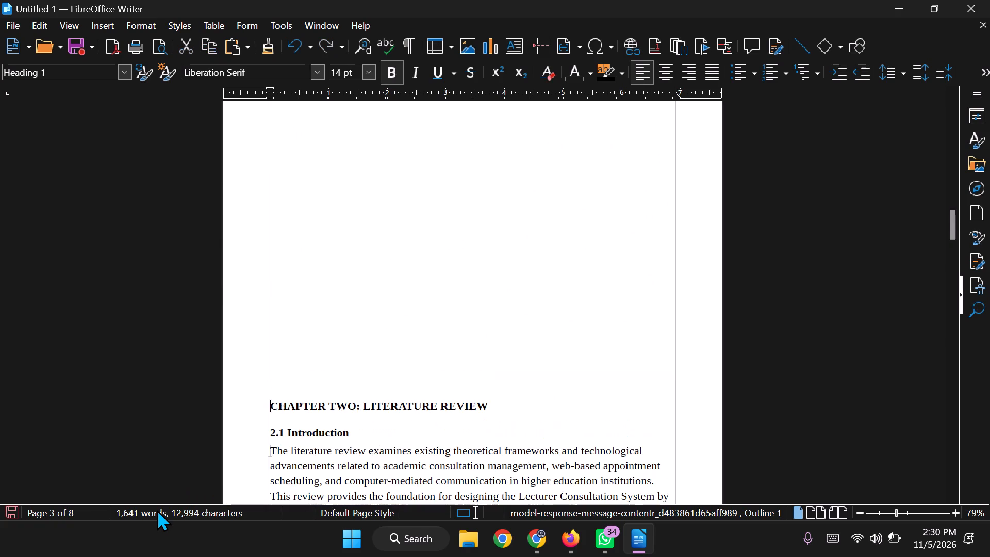
key("Return")
Insert more blank lines above the Chapter Two heading to push it from page 3 onto page 4.
scroll(156, 510, "down", 4)
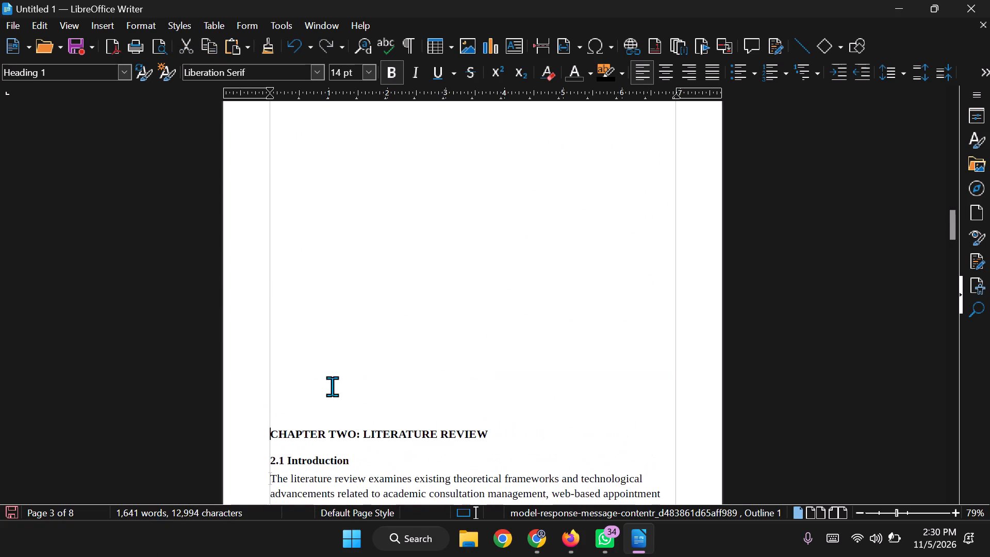
scroll(332, 391, "down", 7)
scroll(364, 427, "up", 10)
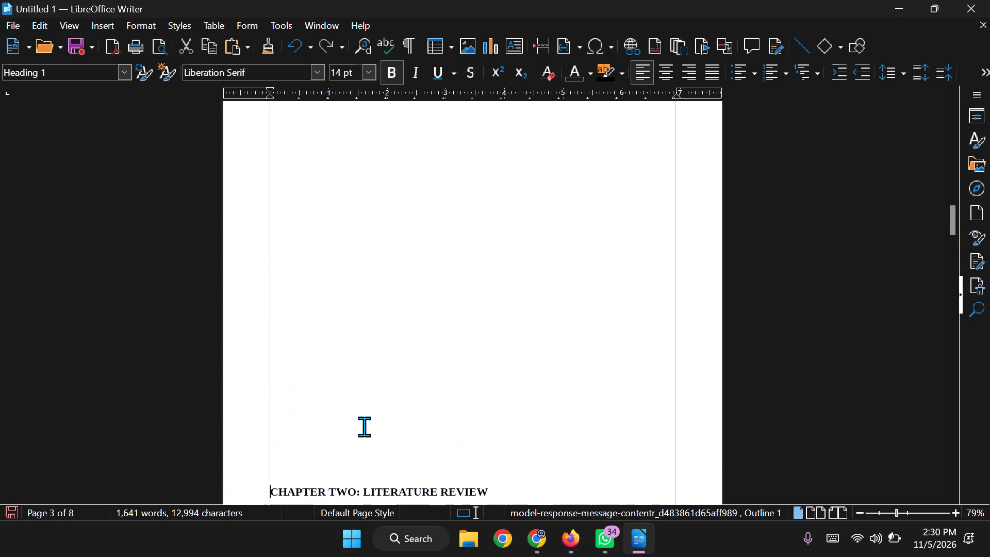
scroll(364, 427, "up", 3)
scroll(364, 427, "down", 6)
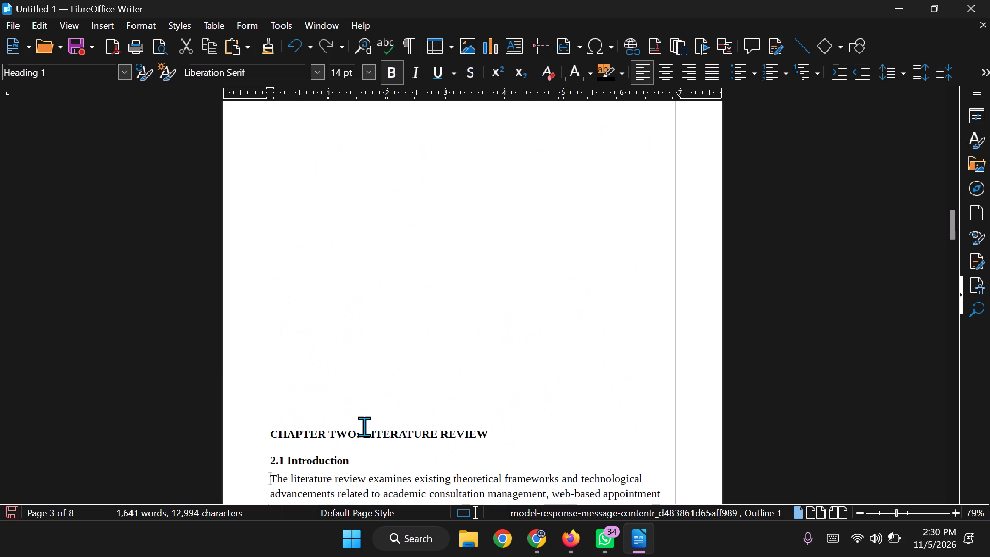
key("Return")
scroll(342, 427, "down", 3)
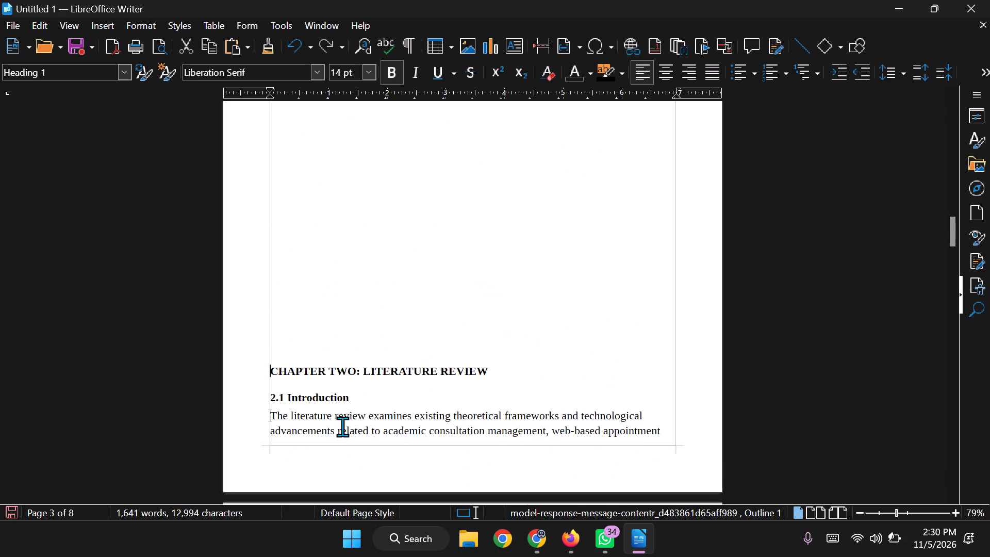
scroll(342, 427, "down", 1)
key("Return")
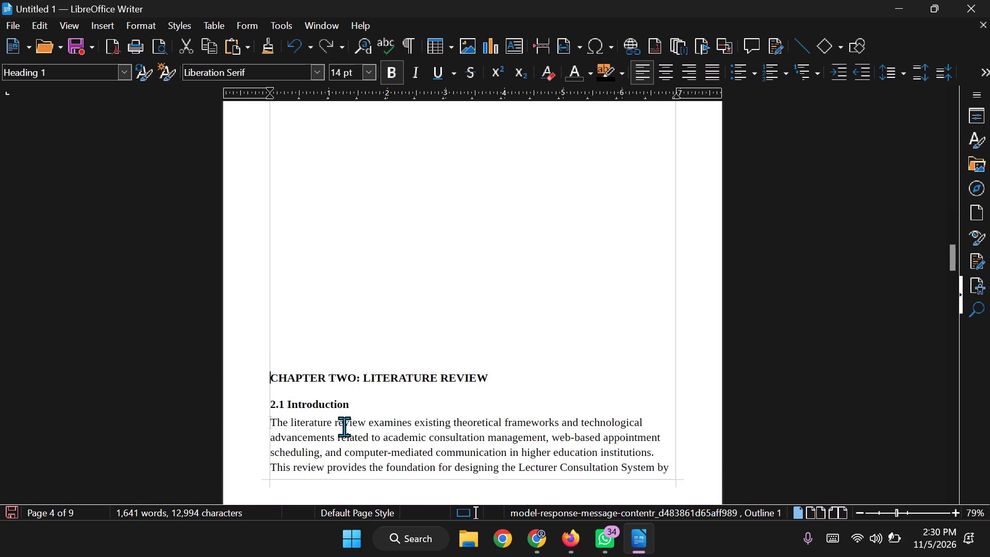
scroll(344, 427, "down", 4)
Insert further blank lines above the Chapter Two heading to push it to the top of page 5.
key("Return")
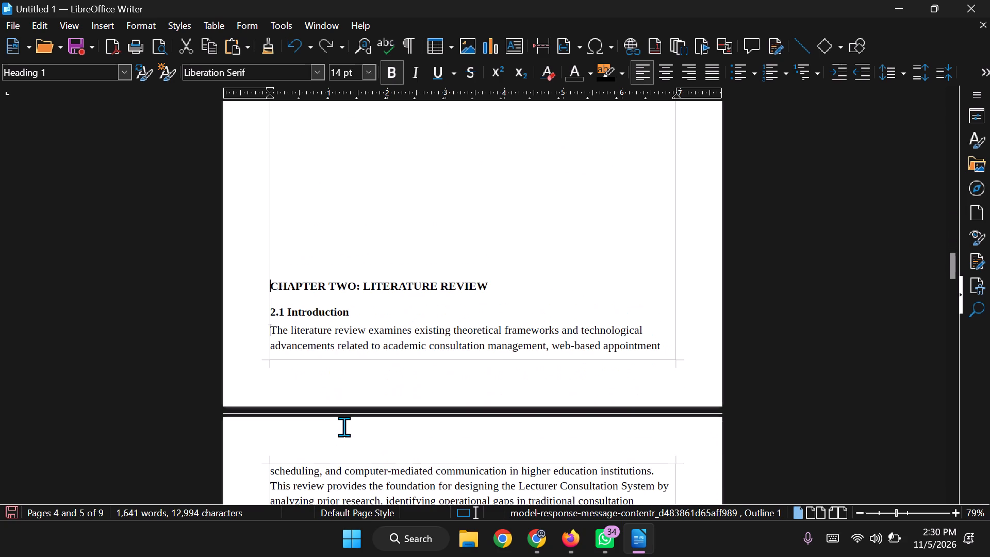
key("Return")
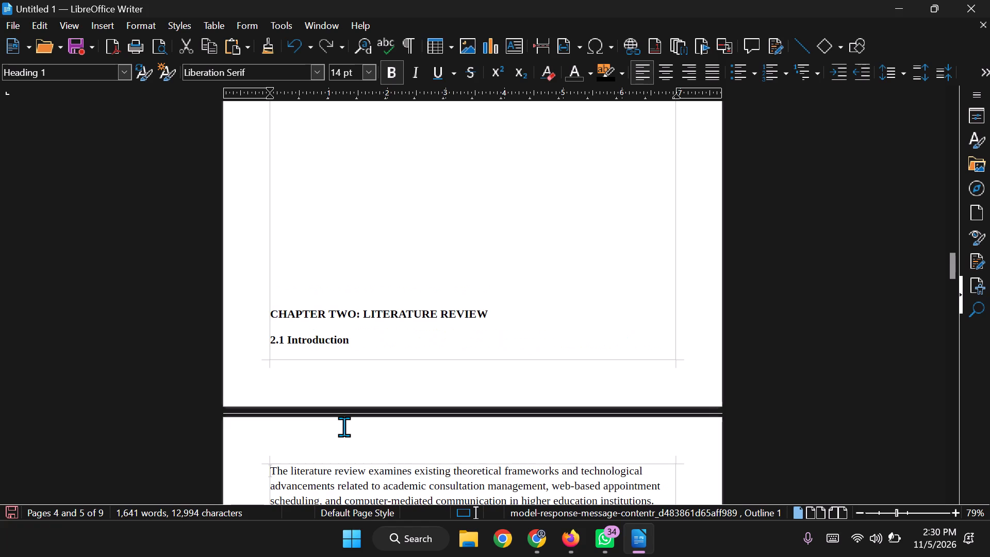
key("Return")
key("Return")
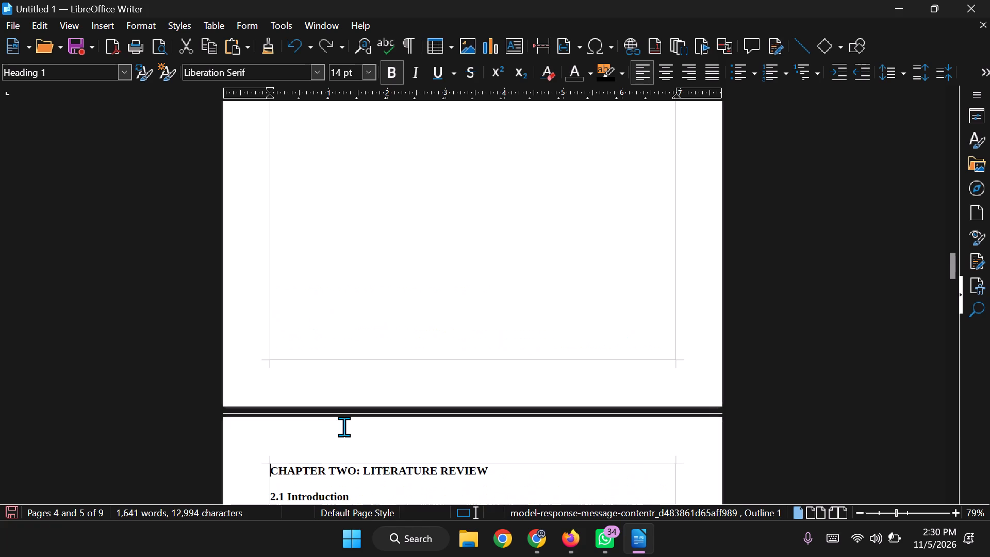
Remove blank lines above the Chapter Two heading to bring it from page 5 back onto page 4.
scroll(404, 336, "up", 12)
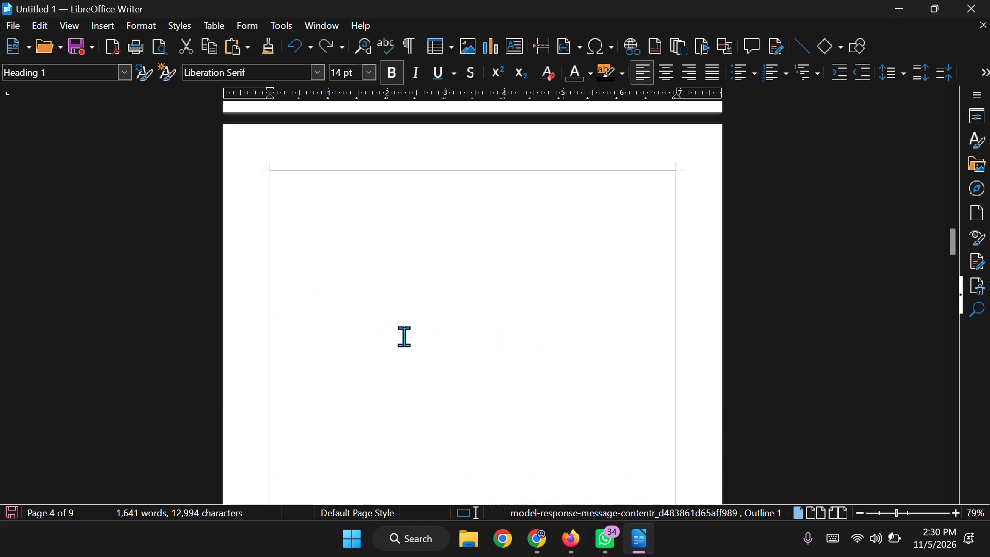
scroll(404, 336, "up", 4)
scroll(404, 336, "up", 18)
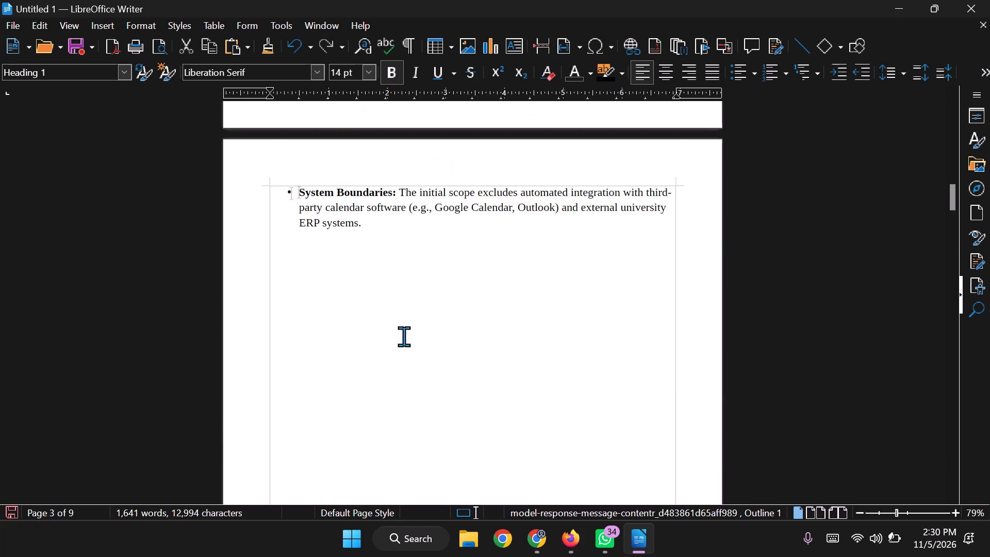
scroll(404, 336, "down", 12)
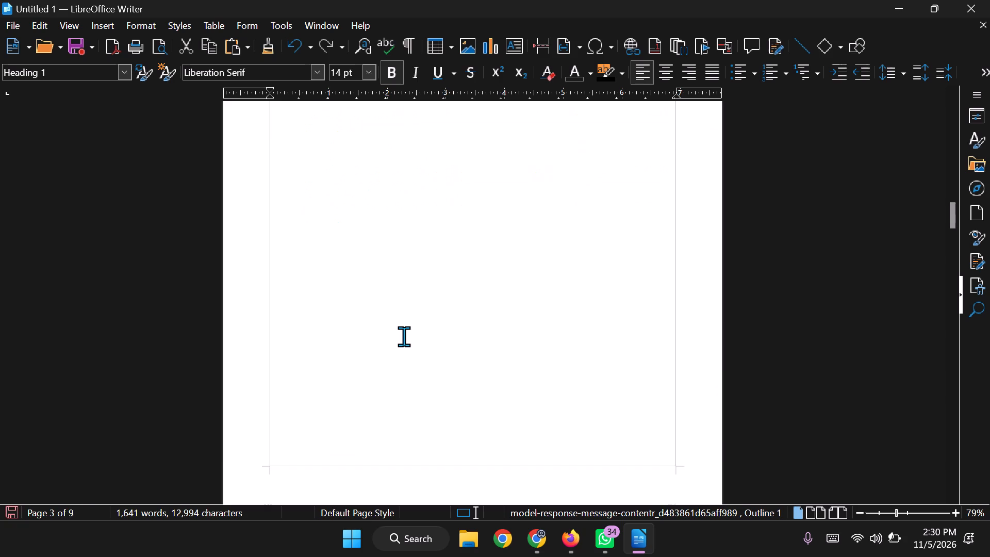
scroll(404, 336, "down", 2)
scroll(404, 336, "down", 20)
scroll(404, 336, "down", 1)
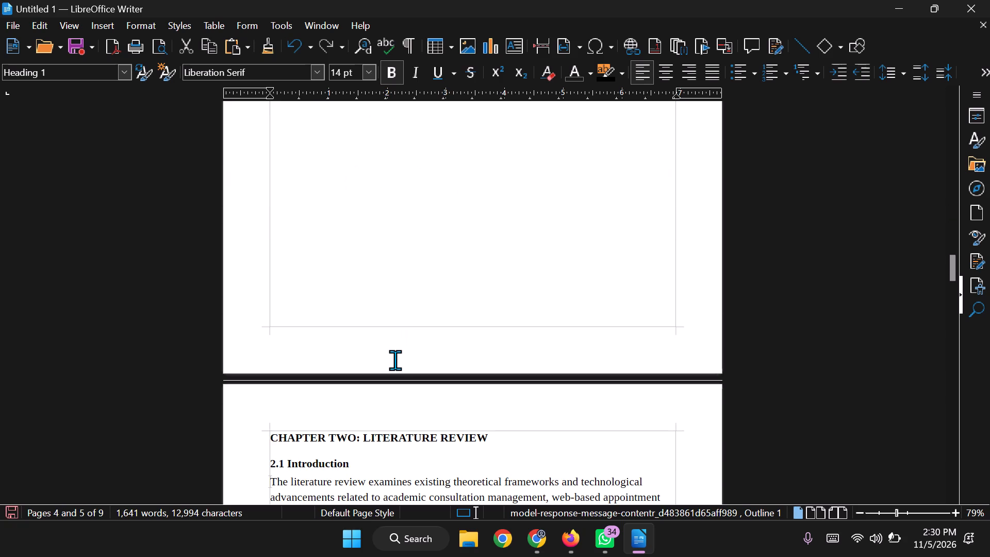
key("BackSpace")
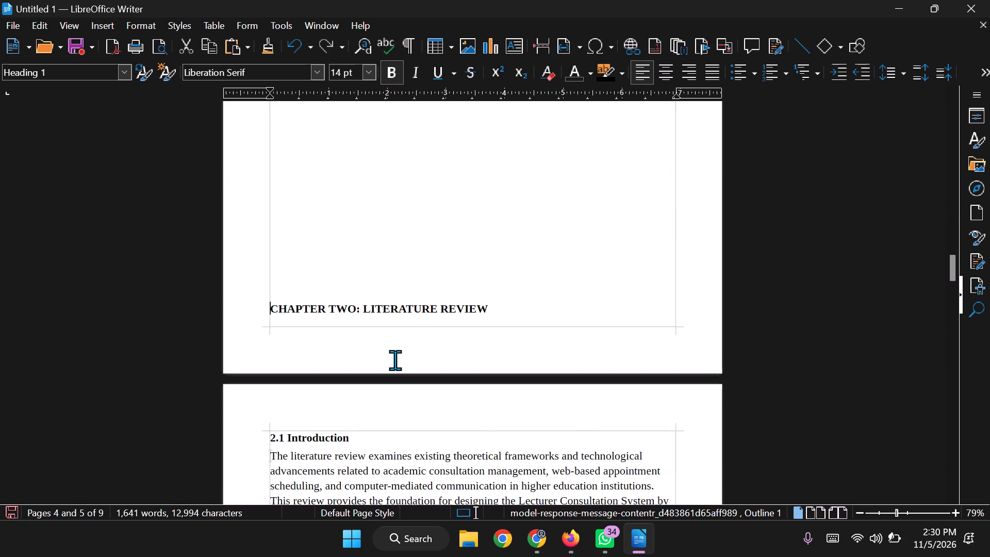
key("BackSpace")
key("BackSpace")
key("BackSpace")
key("BackSpace")
key("BackSpace")
key("BackSpace")
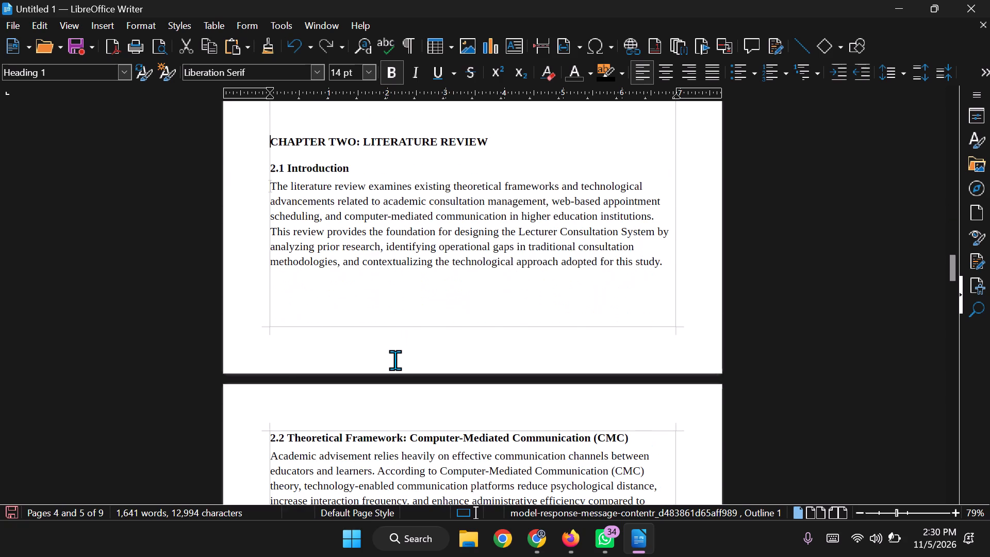
key("BackSpace")
key("BackSpace")
Remove more blank lines above the Chapter Two heading until two remain above it on page 4.
scroll(431, 350, "up", 6)
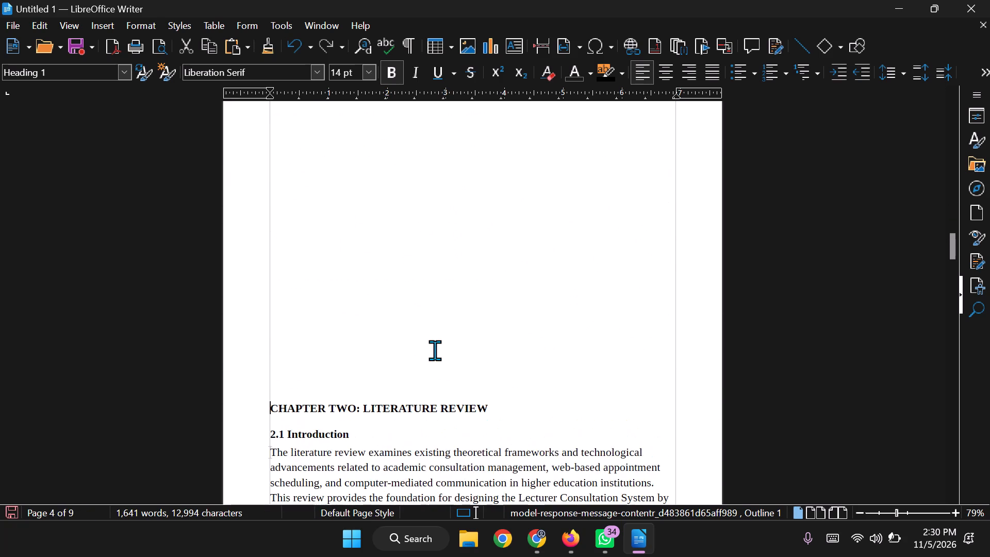
scroll(435, 350, "up", 3)
key("BackSpace")
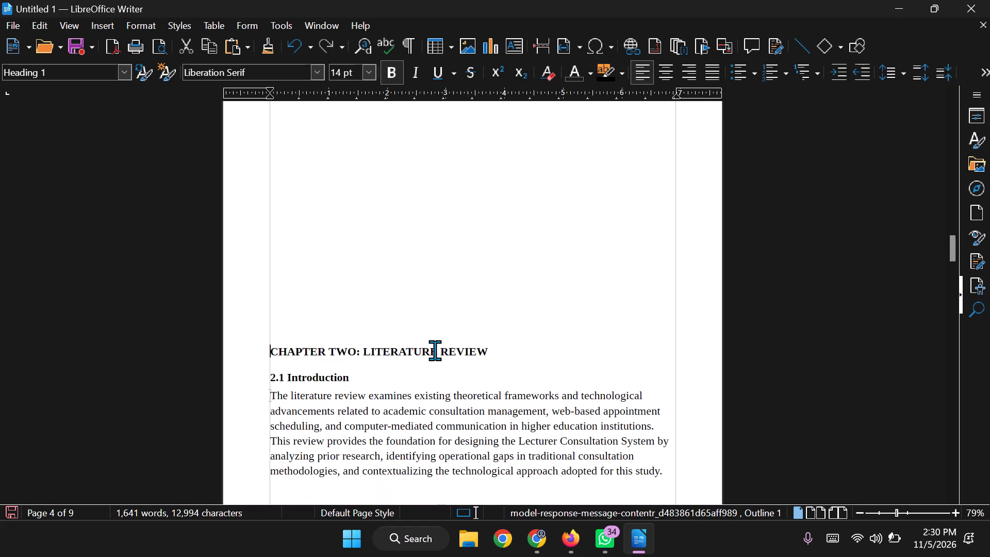
key("BackSpace")
key("BackSpace")
key("BackSpace")
key("BackSpace")
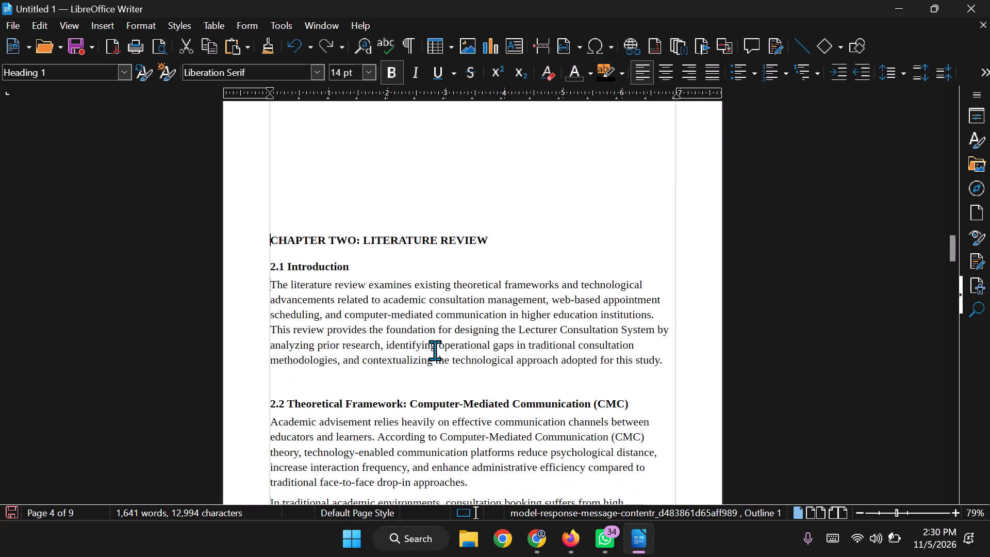
key("BackSpace")
key("BackSpace")
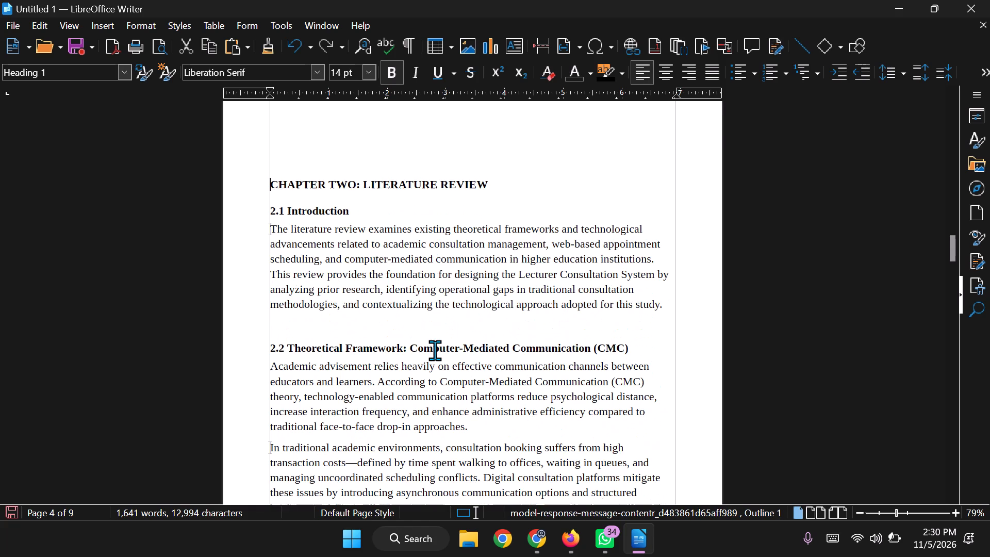
scroll(435, 350, "up", 2)
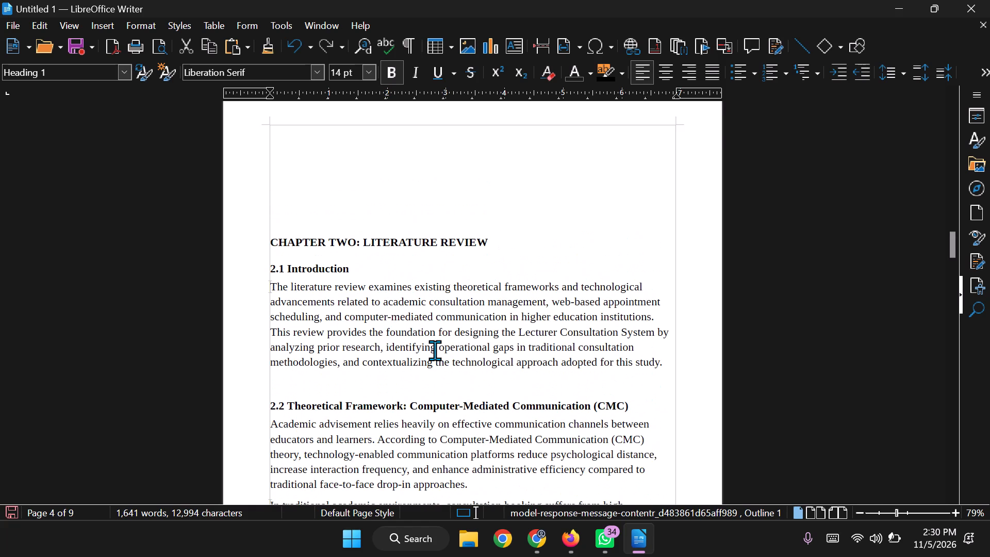
key("BackSpace")
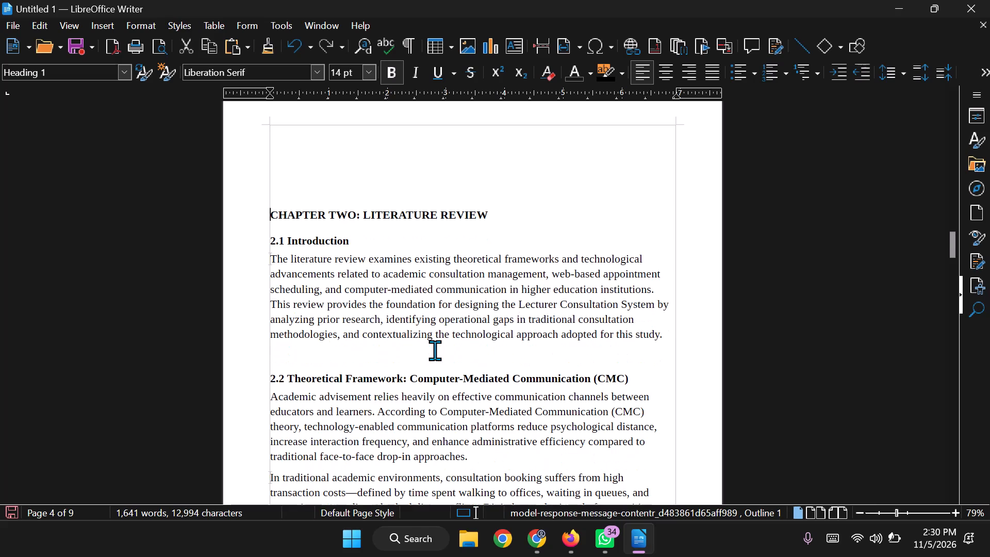
key("BackSpace")
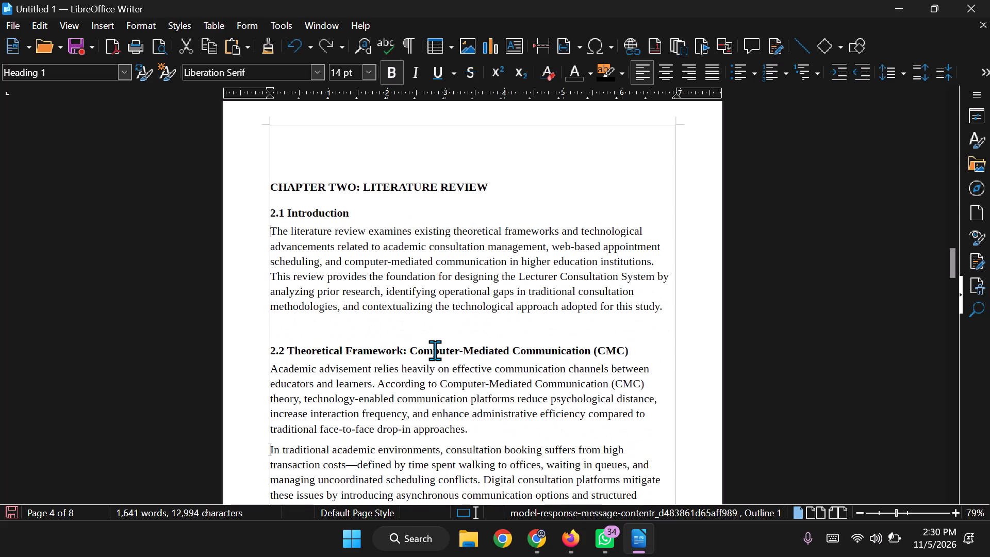
Remove blank lines above the Chapter Two heading to bring it back onto page 3, and undo the last bit of removal.
scroll(508, 249, "up", 6)
scroll(520, 307, "up", 6)
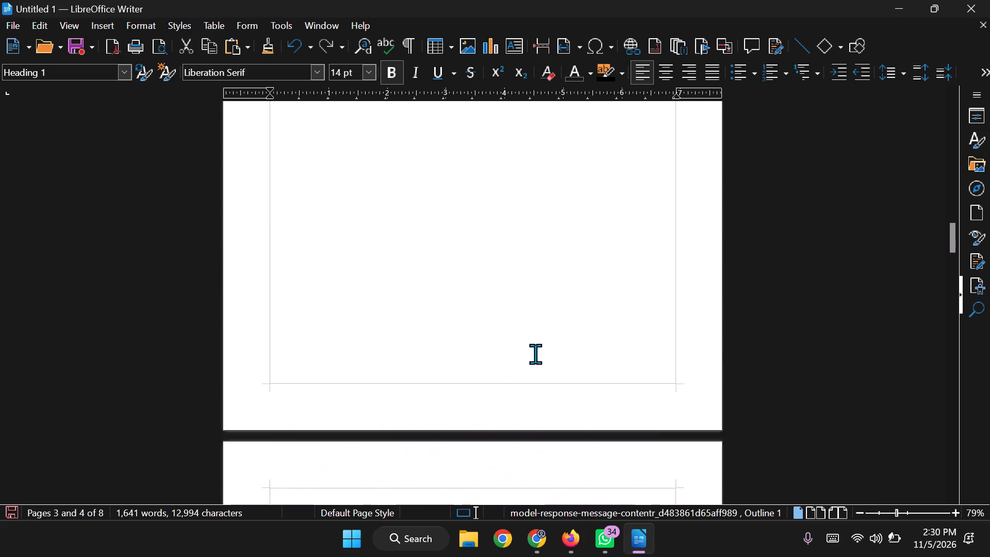
scroll(535, 354, "up", 10)
scroll(535, 354, "down", 9)
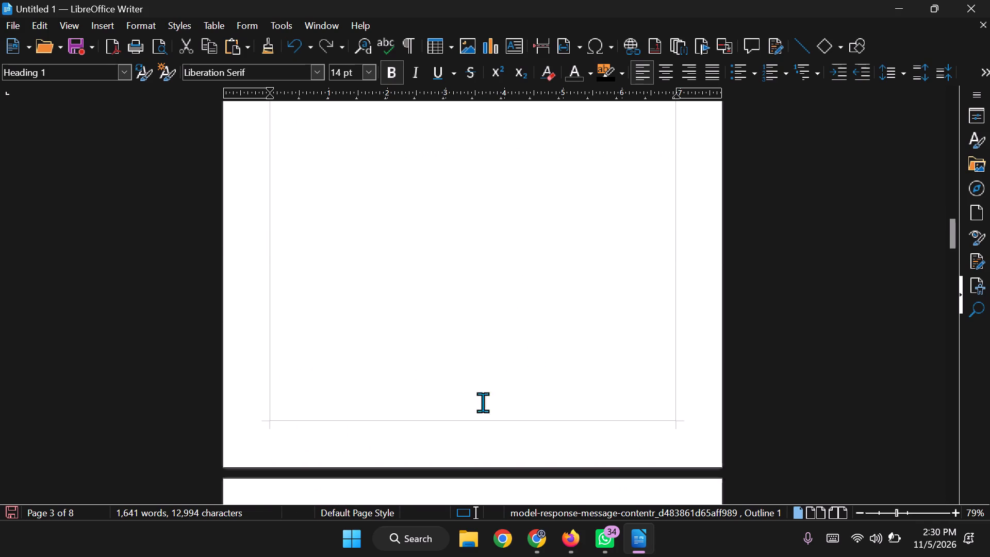
scroll(439, 437, "down", 4)
key("BackSpace")
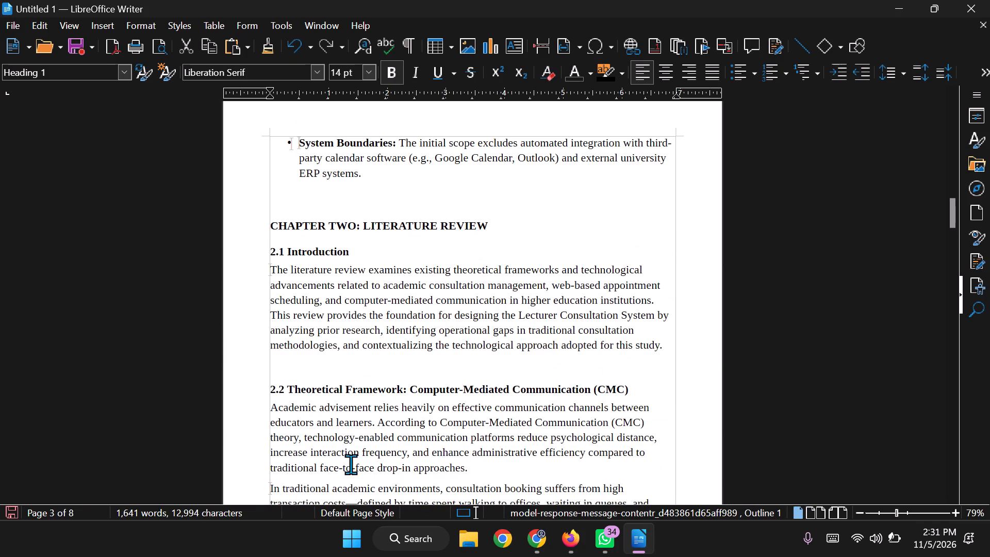
key("ctrl+z")
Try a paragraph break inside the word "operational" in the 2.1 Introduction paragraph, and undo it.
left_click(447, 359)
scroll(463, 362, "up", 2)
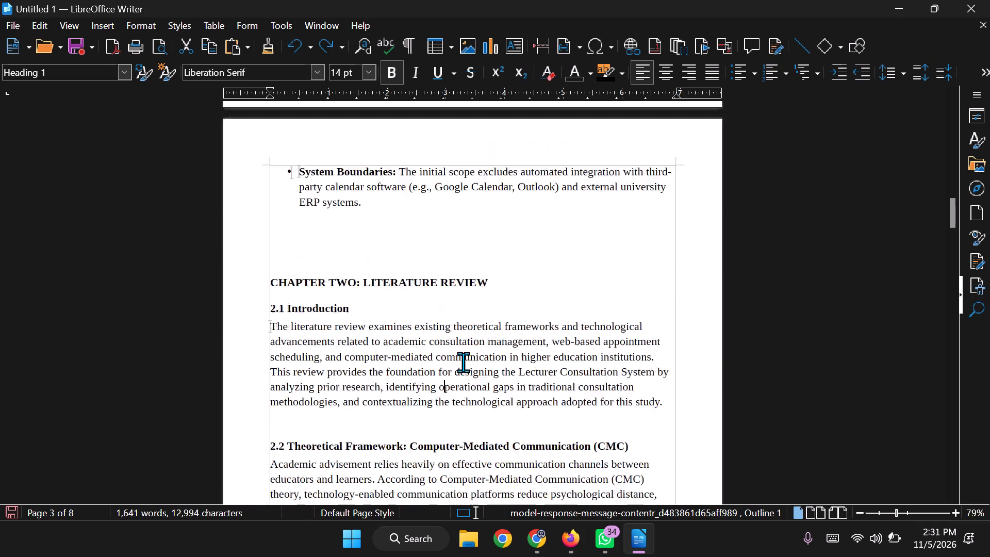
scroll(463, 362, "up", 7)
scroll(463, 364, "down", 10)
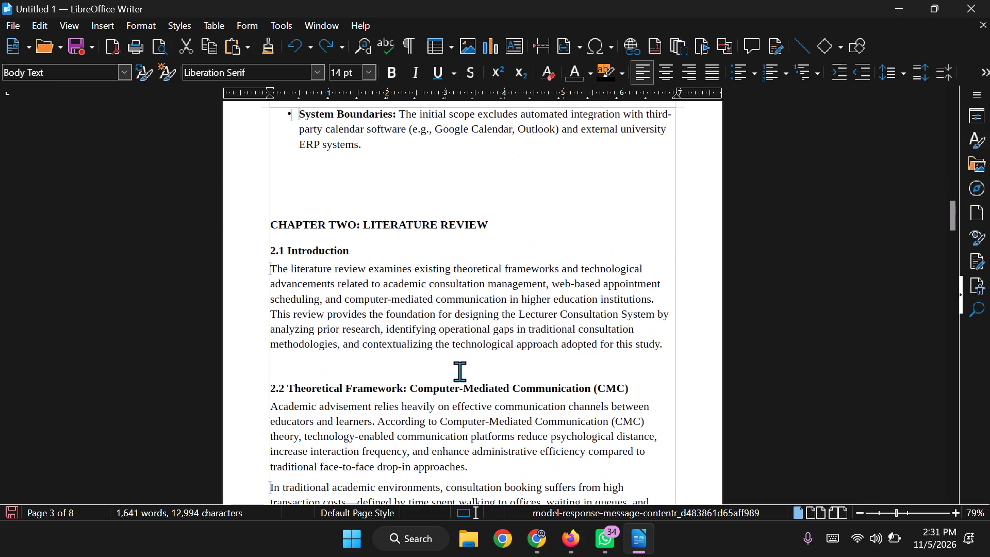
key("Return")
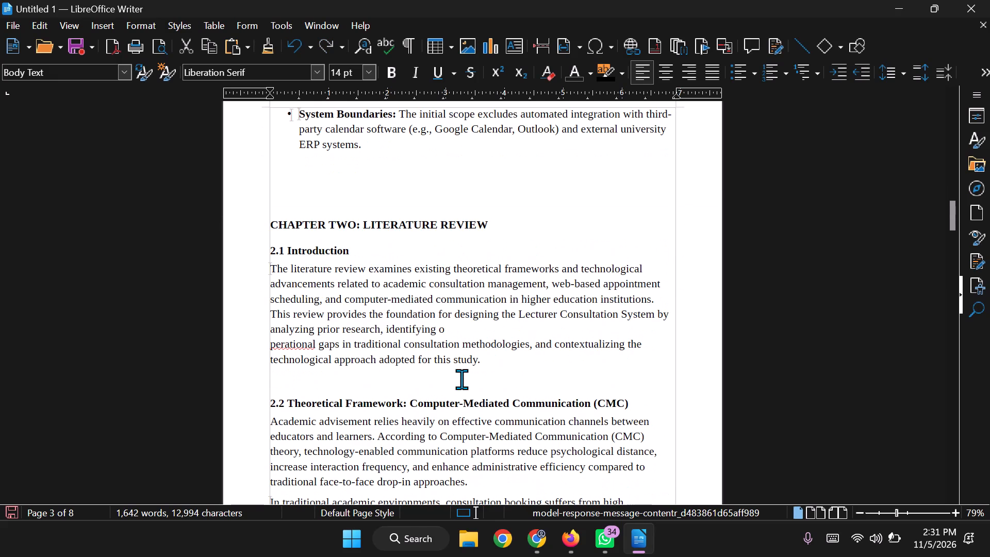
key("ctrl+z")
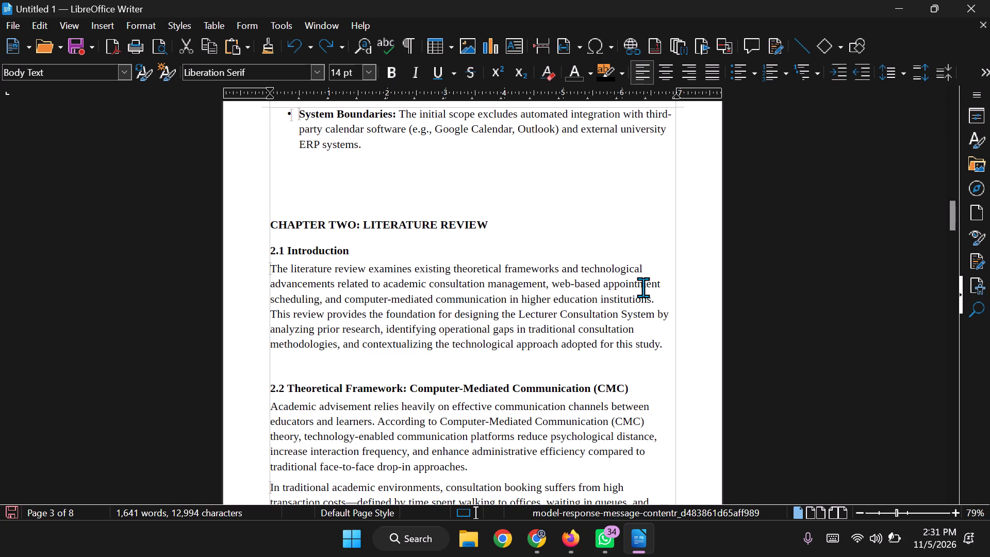
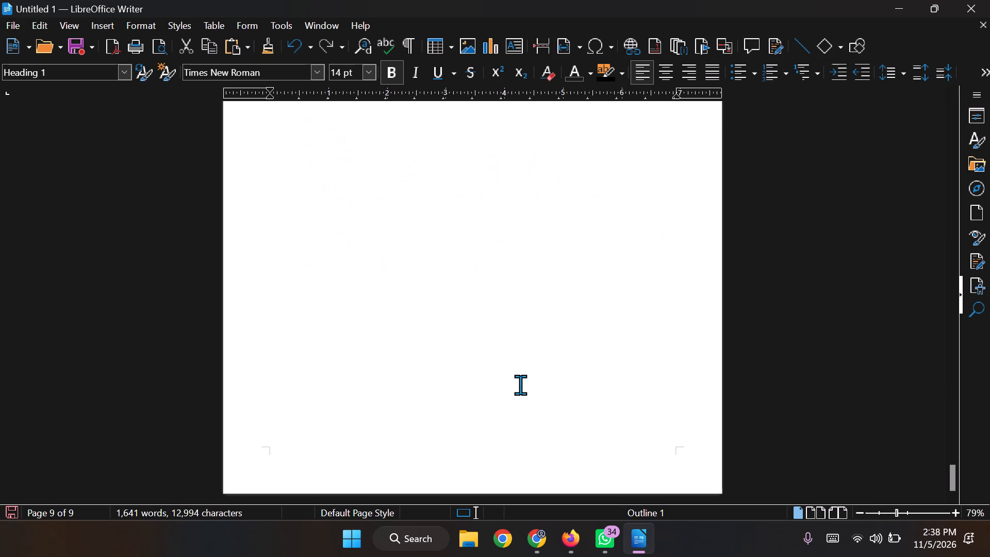
scroll(520, 385, "up", 7)
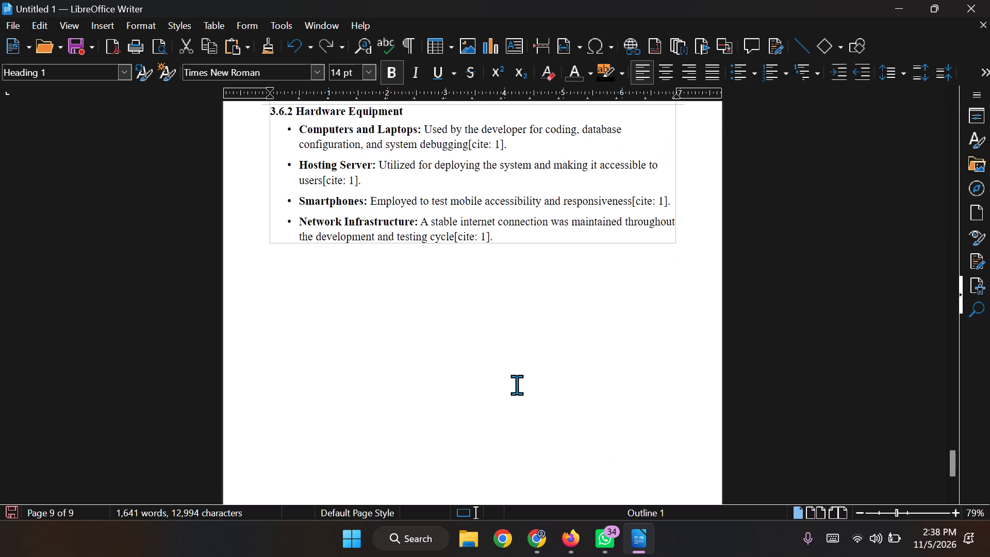
left_click(504, 234)
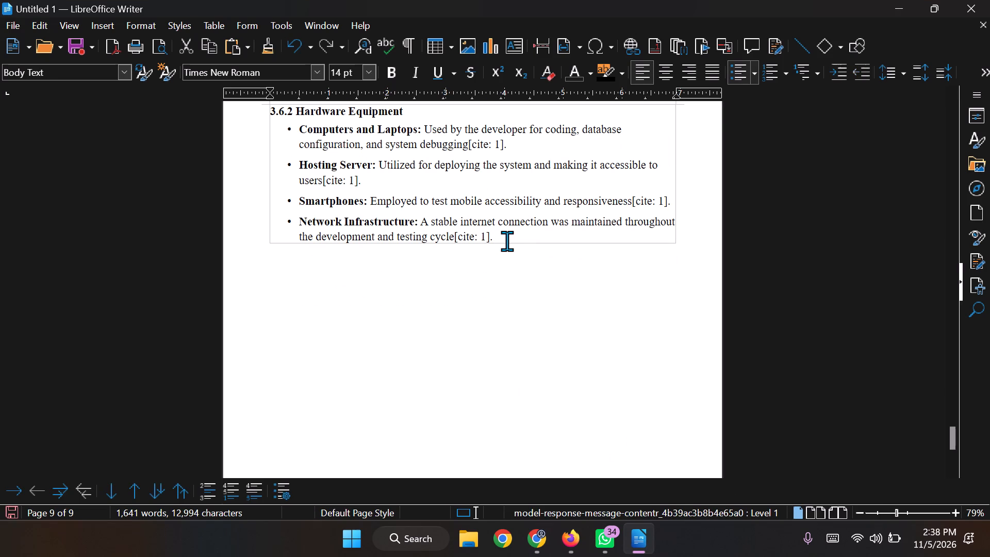
key("Return")
key("Return")
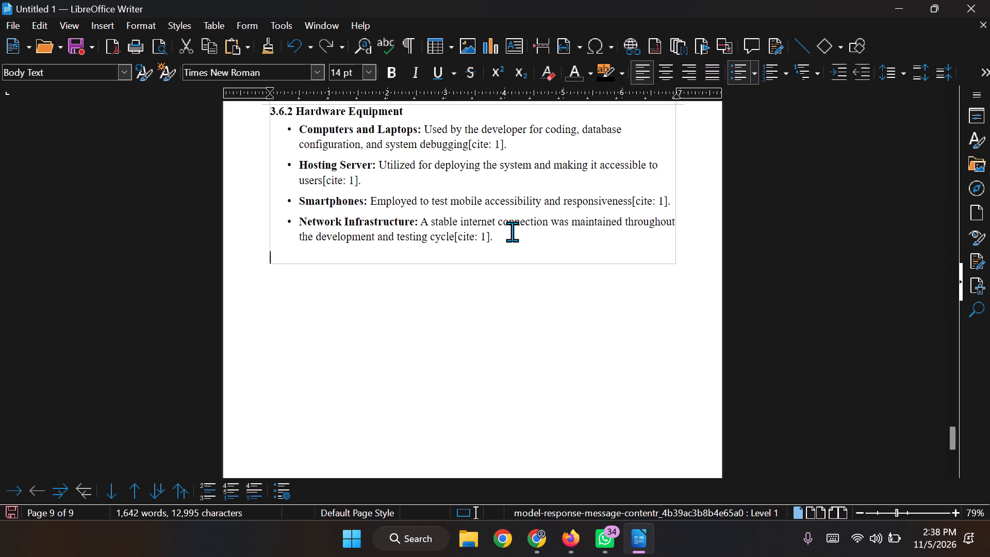
key("Return")
key("Return")
key("Return")
key("Return")
key("Return")
key("Return")
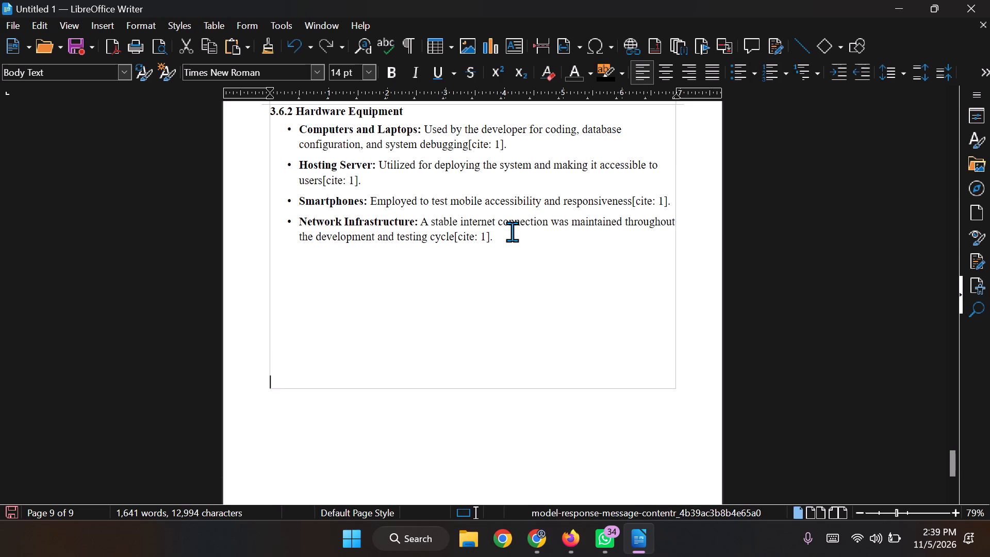
key("Return")
key("Return")
key("Return")
key("Return")
key("Return")
key("Return")
key("Return")
key("Return")
key("Return")
key("Return")
key("Return")
key("Return")
key("Return")
key("Return")
key("Return")
key("Return")
key("Return")
key("Return")
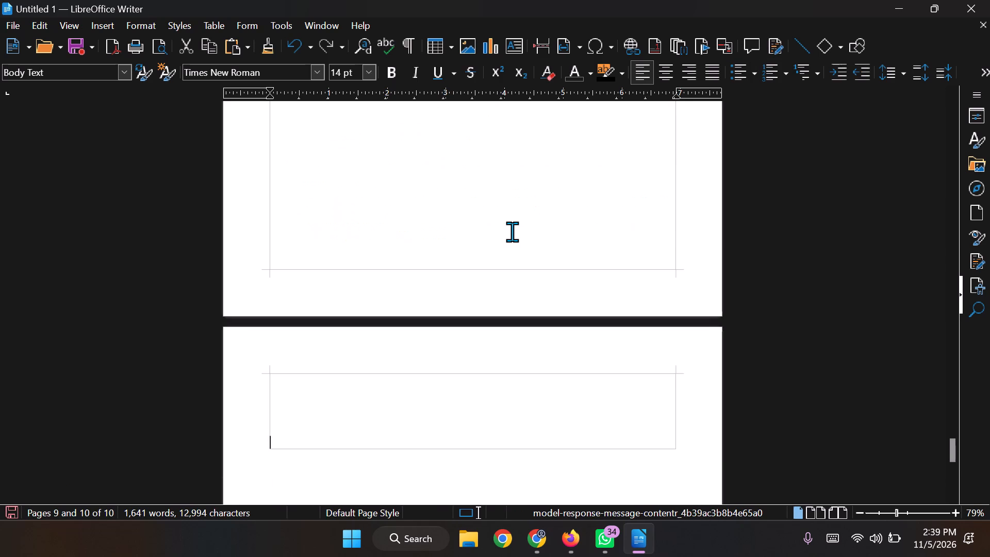
Trim the surplus blank lines back to the top of page 10 and paste the copied Chapter Four text there.
key("BackSpace")
key("BackSpace")
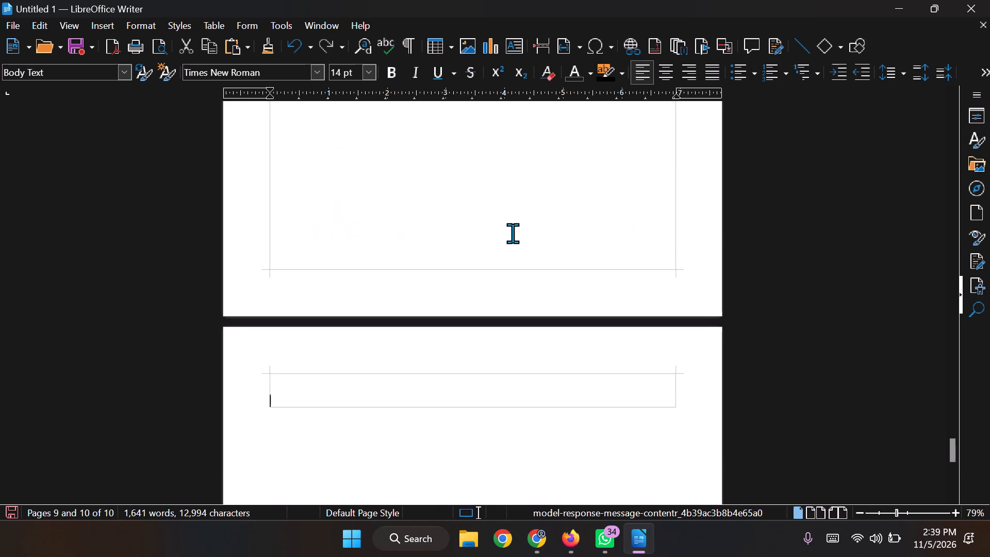
key("BackSpace")
key("BackSpace")
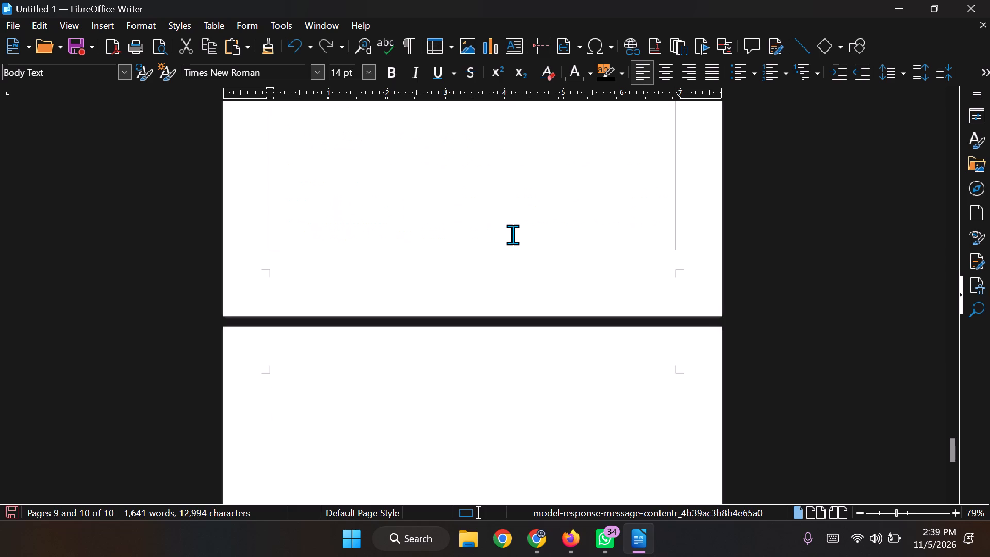
key("Return")
key("ctrl+v")
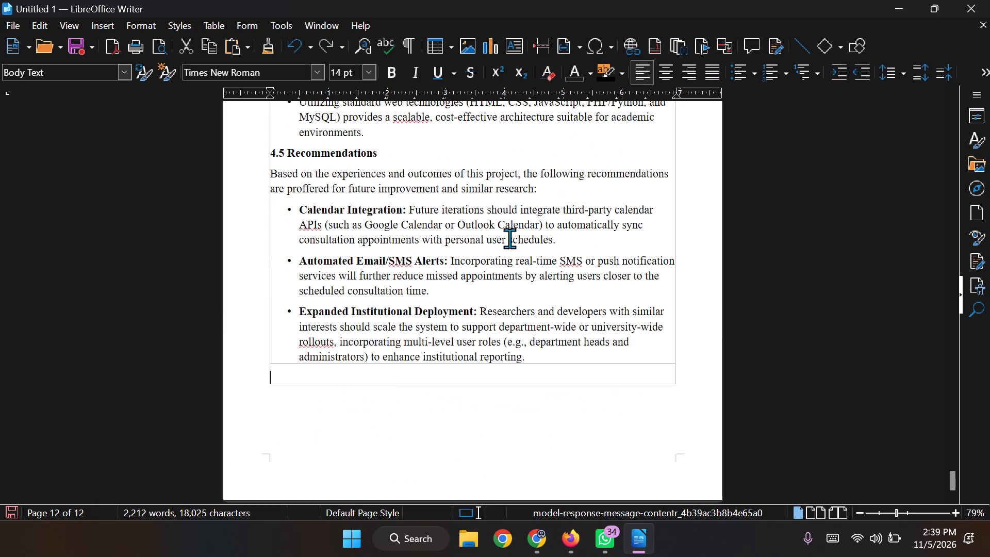
Correct the flagged word "rollouts" to "roll outs" in the Expanded Institutional Deployment bullet.
right_click(312, 345)
left_click(380, 154)
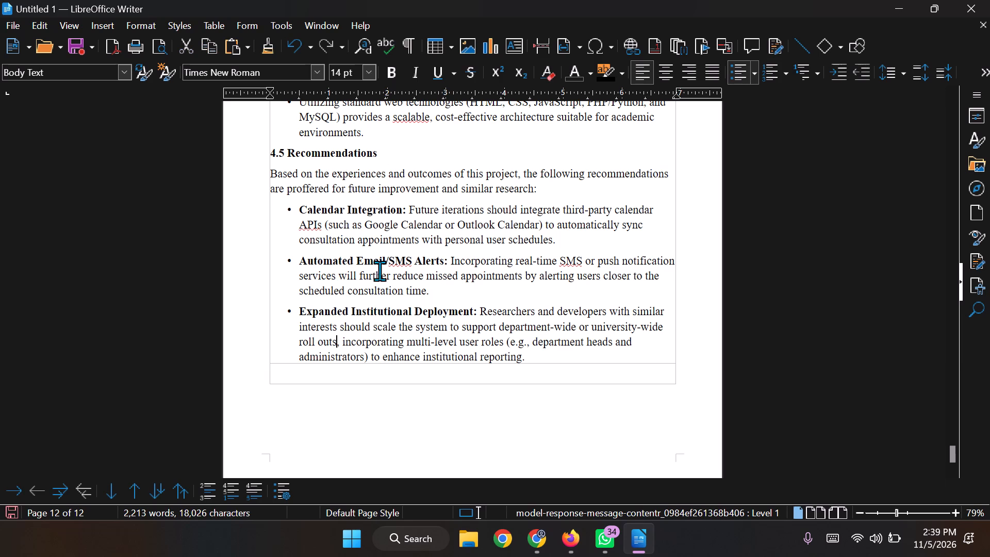
Ignore the spelling flags on "SMS" in the Automated Email/SMS Alerts label and "APIs" in the Calendar Integration bullet.
right_click(400, 266)
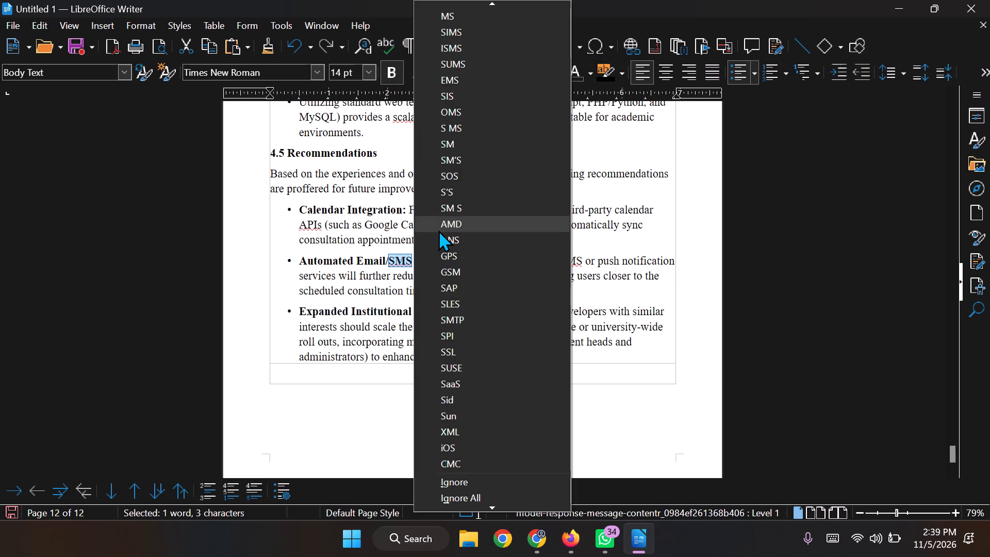
left_click(472, 480)
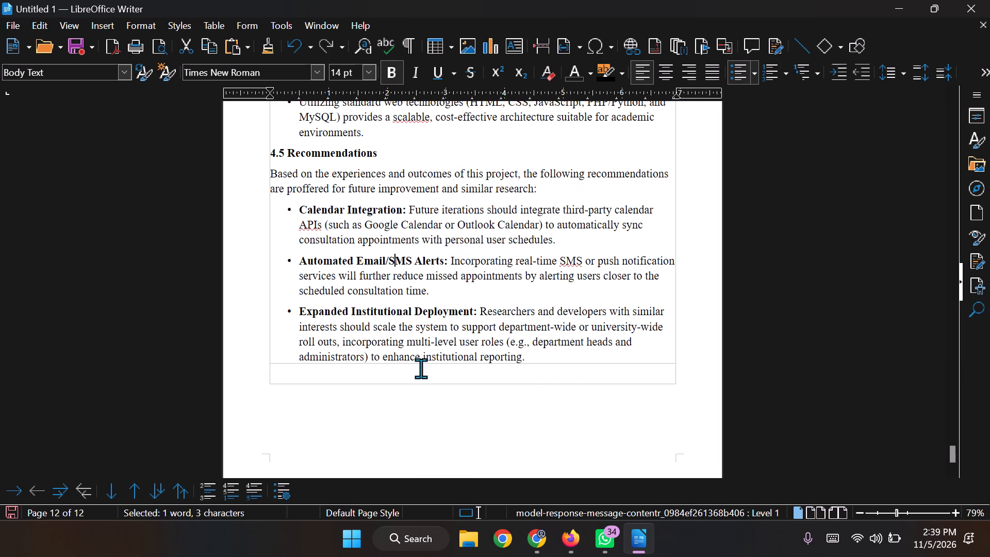
right_click(307, 224)
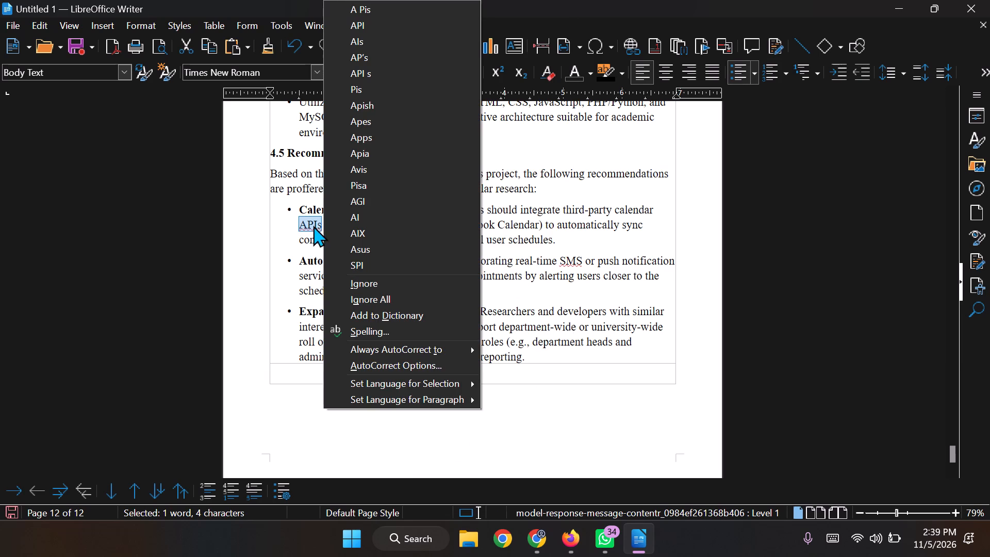
left_click(367, 285)
scroll(367, 285, "up", 3)
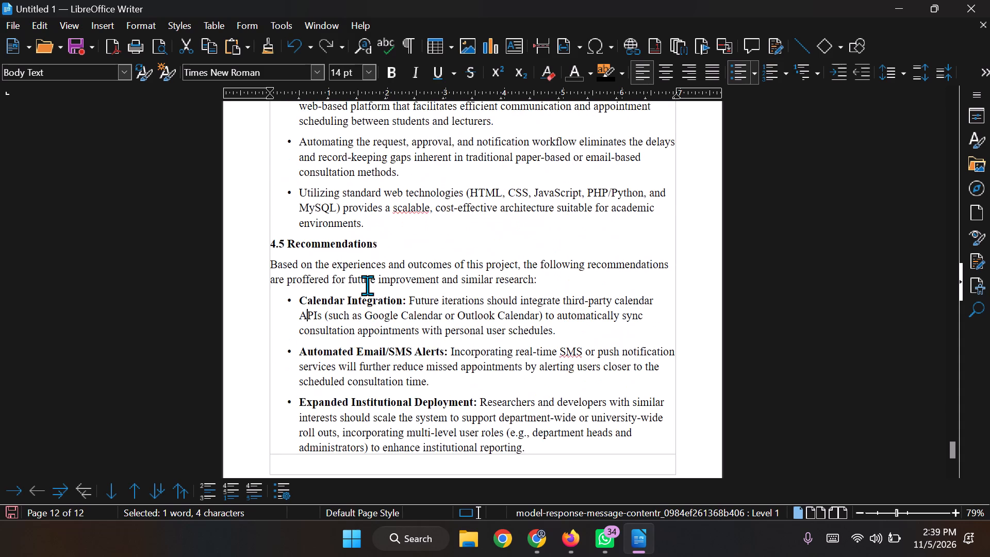
Ignore the spelling flags on "scalable" in 4.4 Conclusions and on "unserved" and "queueing" in the Comparison with Past Work bullet.
scroll(367, 285, "up", 2)
right_click(420, 271)
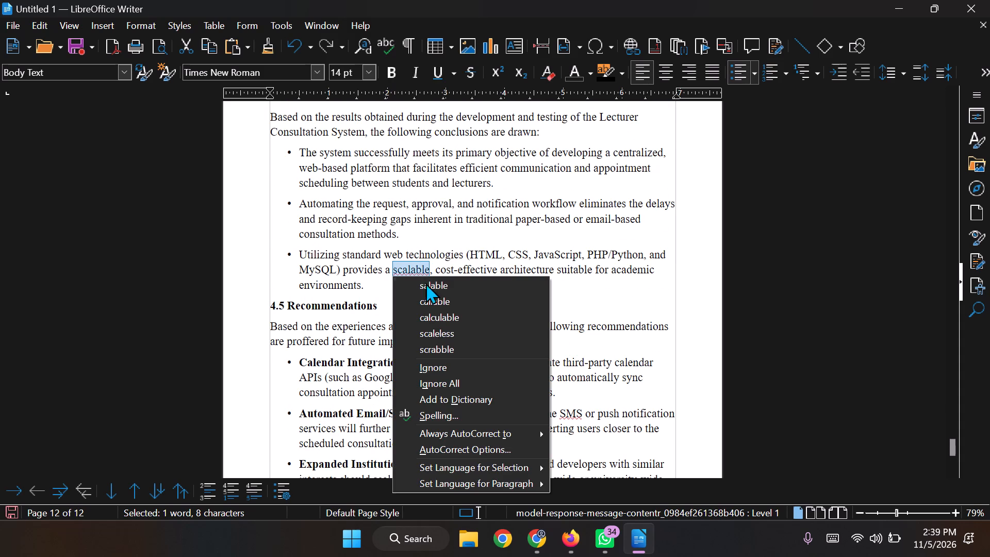
left_click(437, 367)
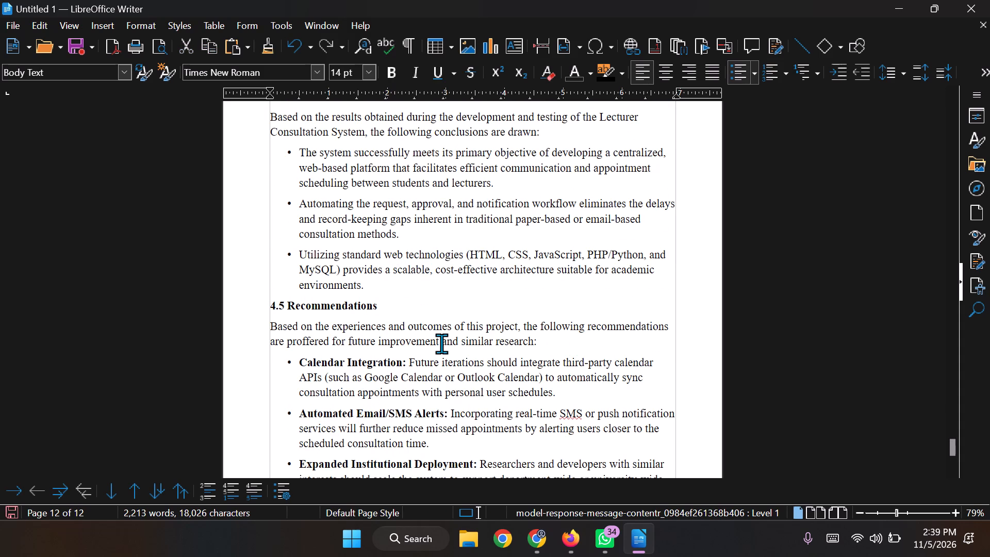
scroll(441, 343, "up", 11)
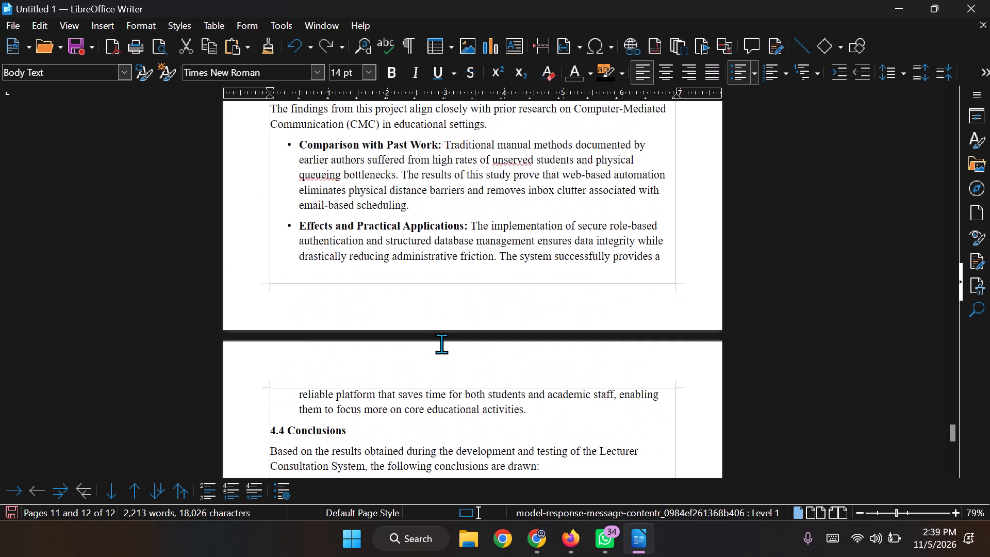
scroll(441, 343, "up", 2)
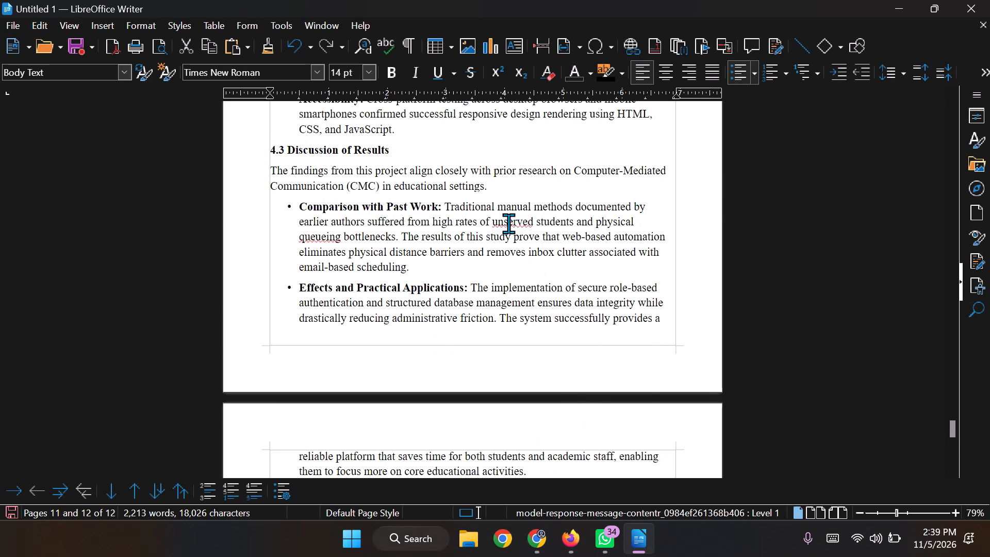
right_click(508, 223)
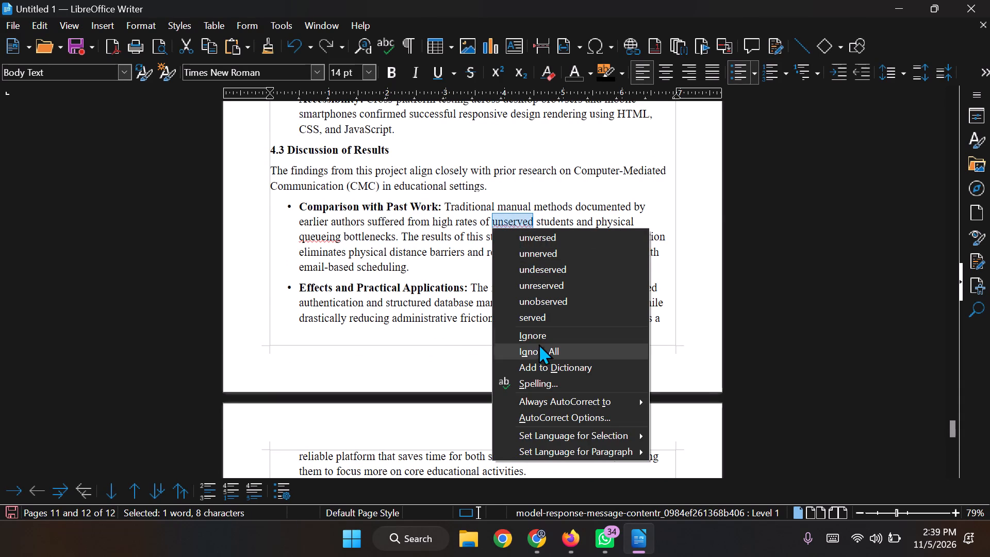
left_click(538, 336)
right_click(317, 236)
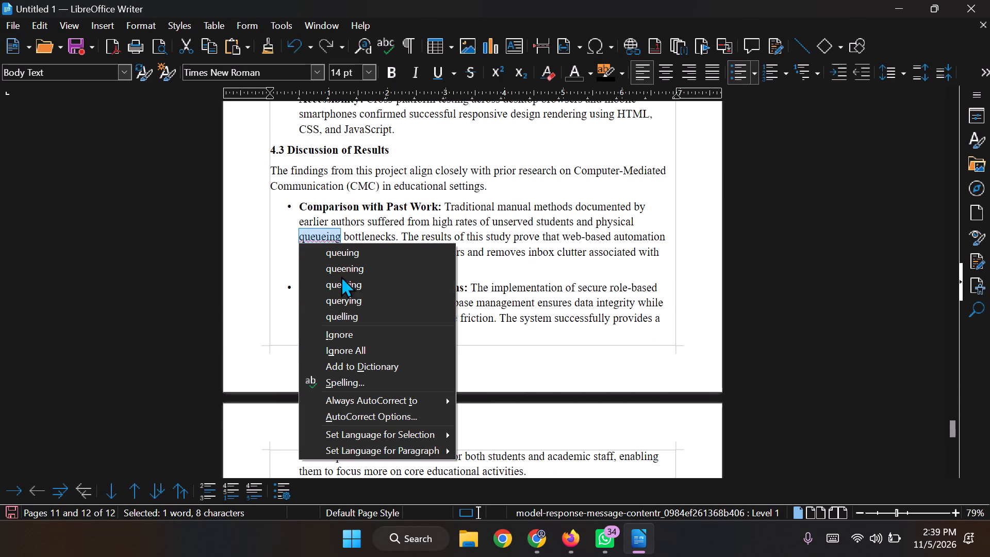
left_click(357, 347)
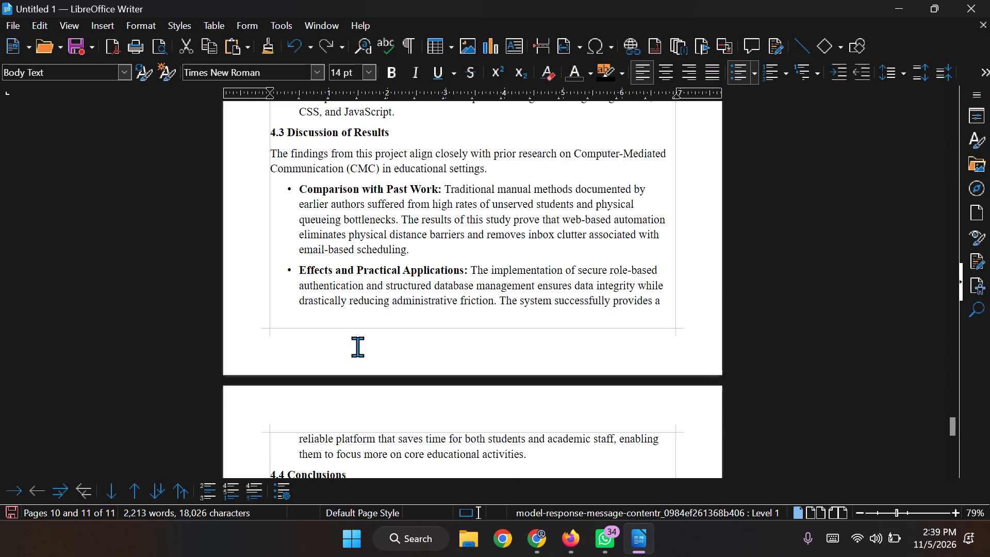
Review Chapter Four from 4.3 Discussion of Results back to its heading, checking the text and layout.
scroll(370, 319, "up", 2)
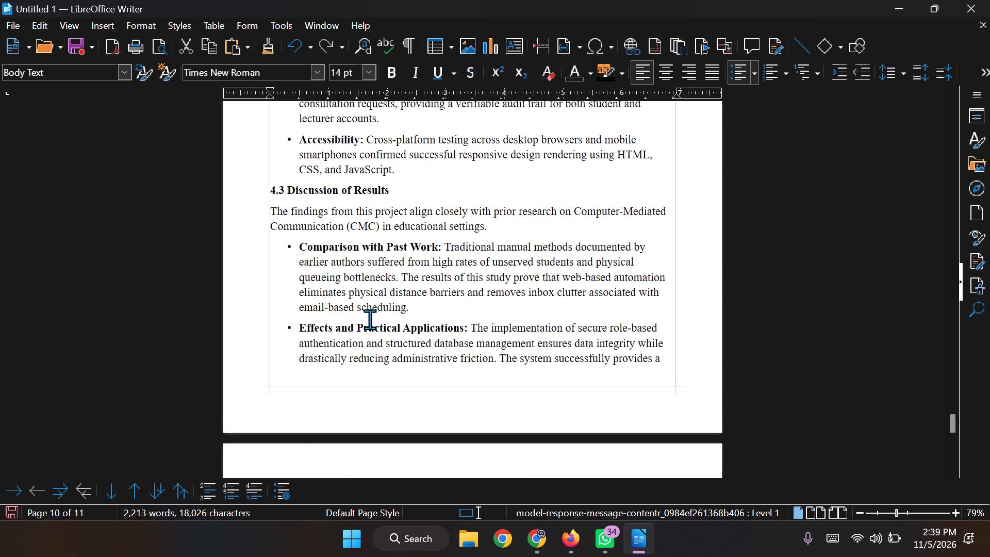
scroll(370, 319, "up", 3)
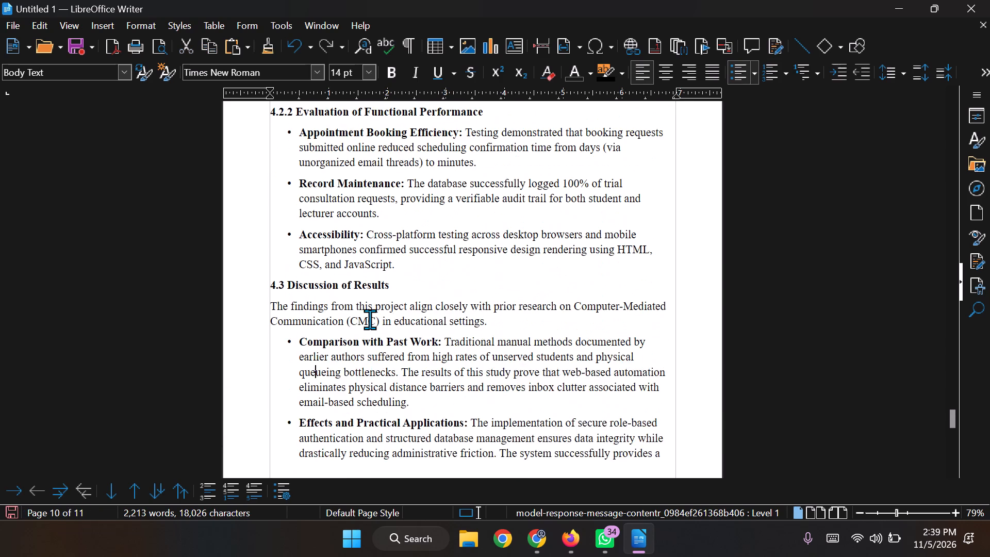
scroll(370, 319, "up", 11)
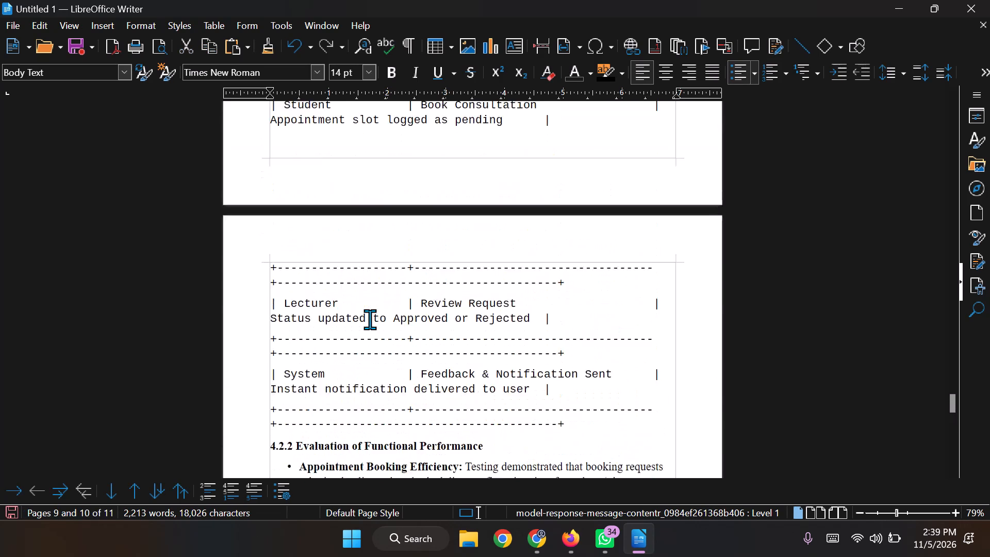
scroll(370, 319, "up", 12)
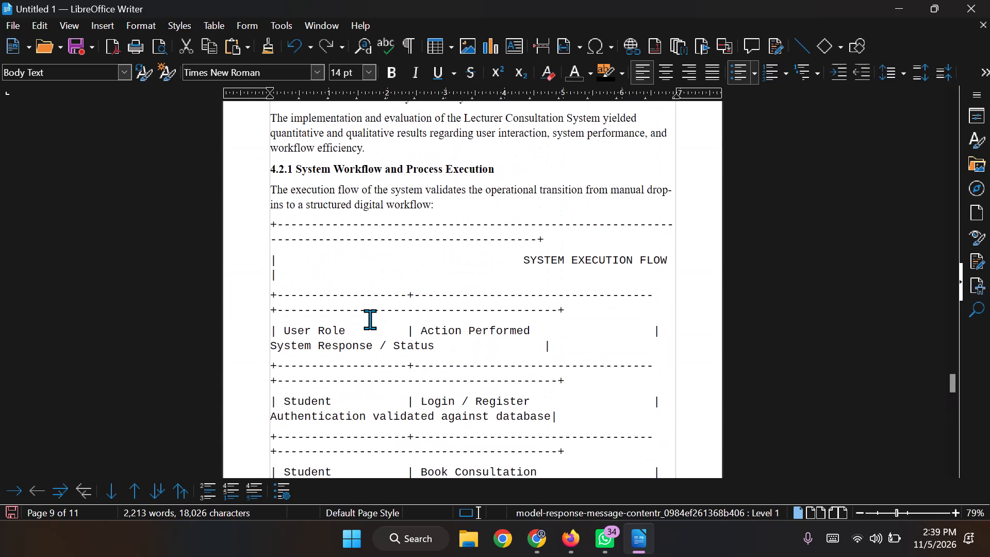
scroll(370, 319, "up", 9)
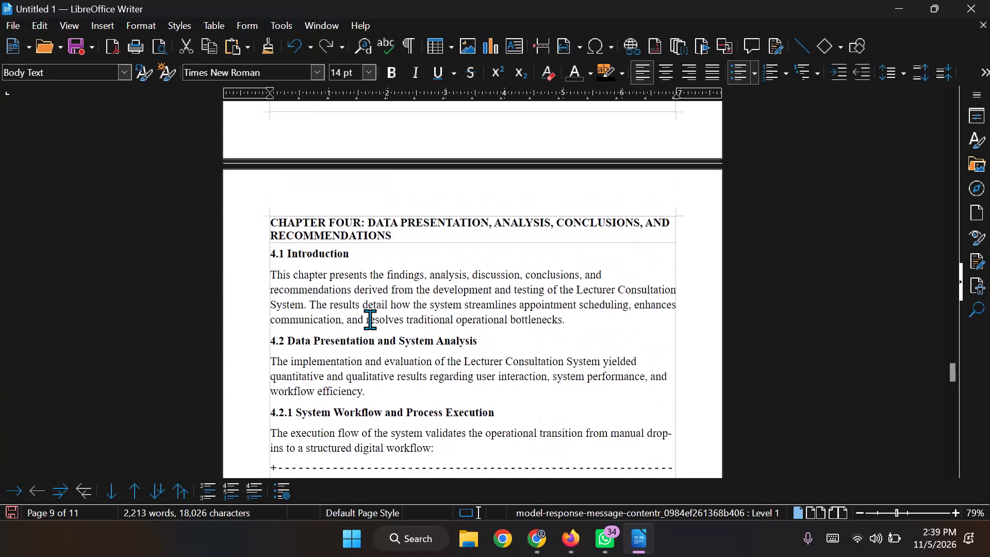
scroll(370, 319, "up", 6)
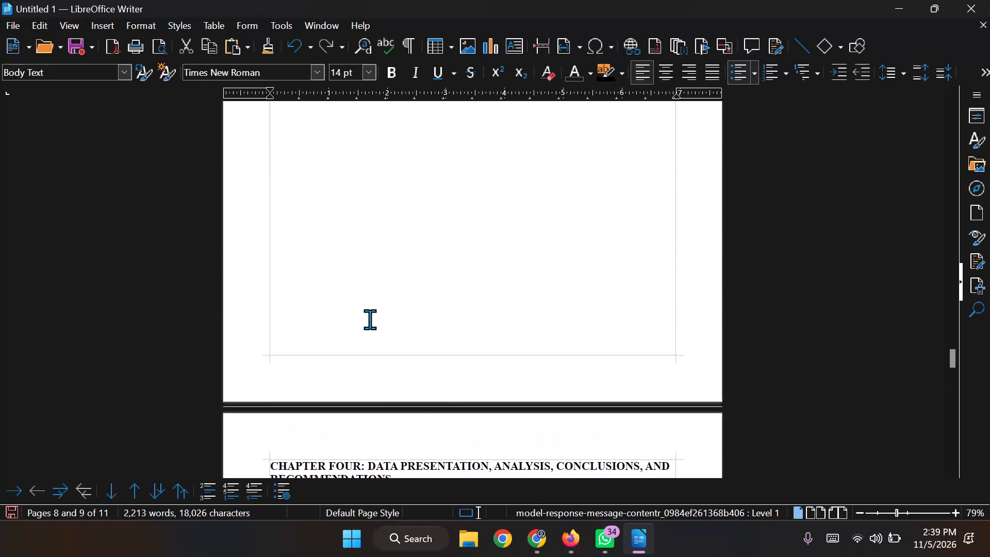
scroll(370, 319, "up", 5)
Delete the entire dash-drawn System Execution Flow table under 4.2.1 and place the cursor on the blank line before 4.2.2.
scroll(370, 319, "down", 17)
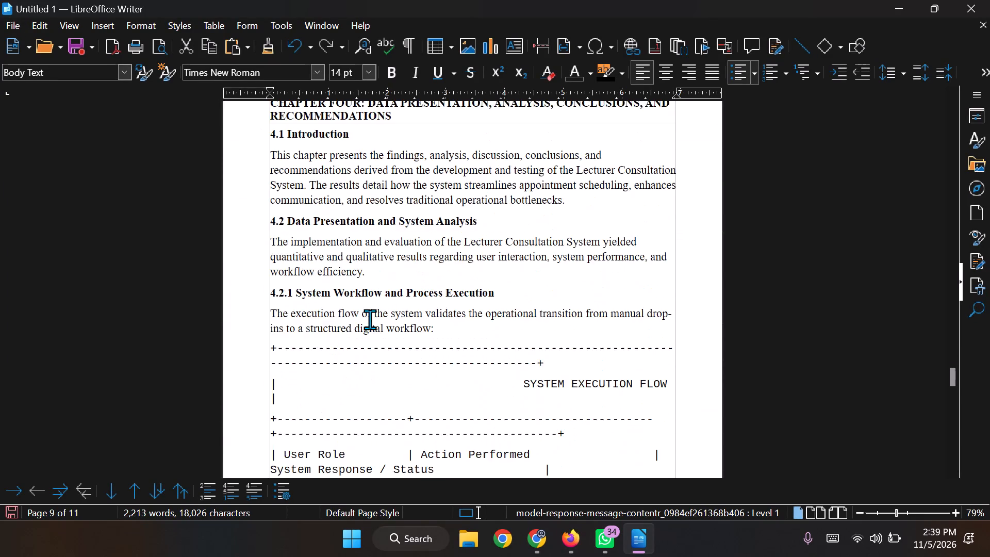
scroll(370, 319, "down", 2)
left_click_drag(272, 259, 303, 291)
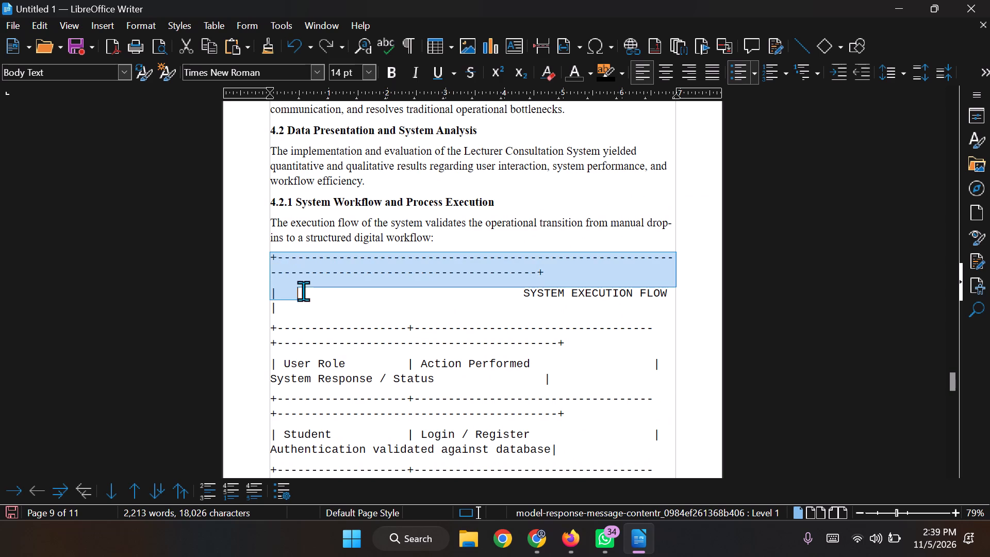
left_click_drag(303, 291, 370, 488)
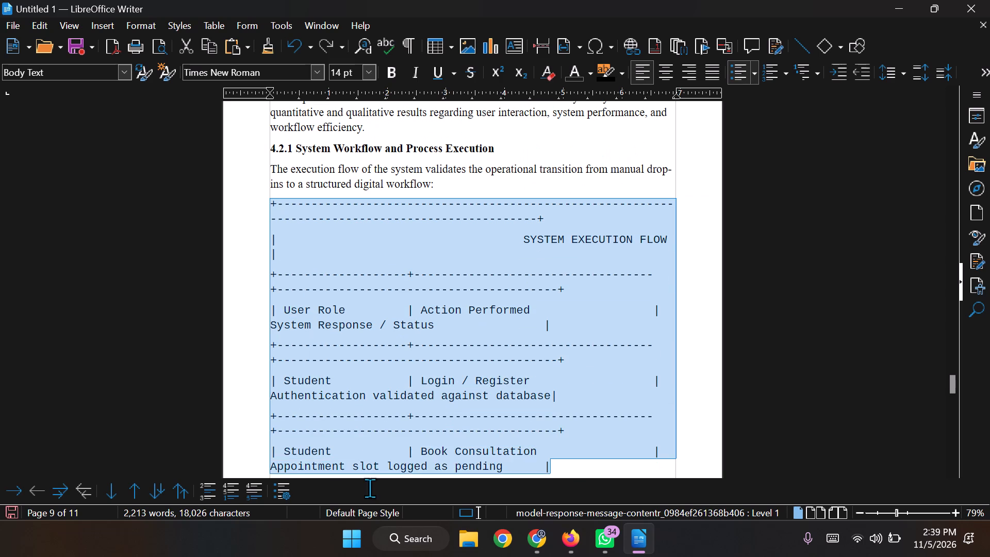
left_click_drag(370, 488, 378, 504)
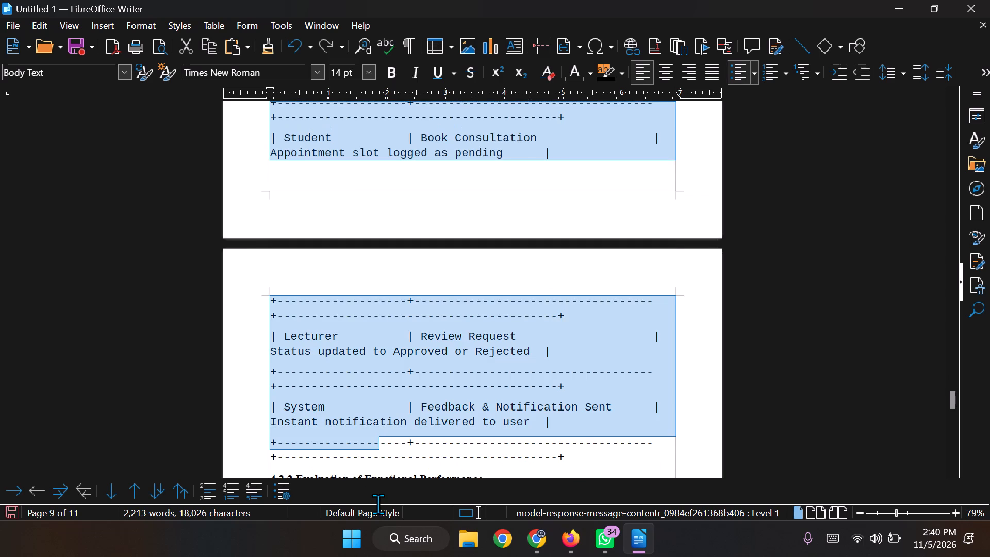
left_click_drag(378, 504, 465, 379)
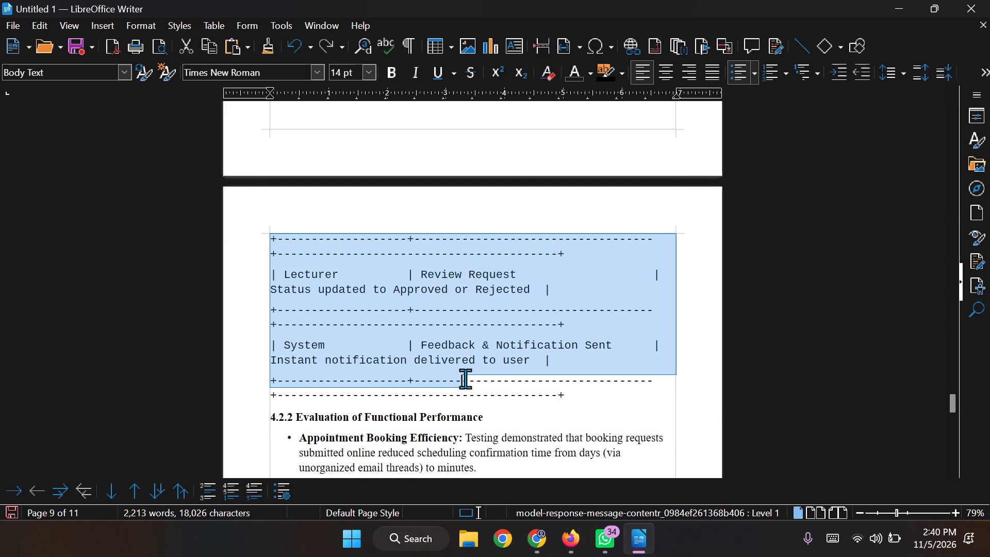
left_click_drag(465, 379, 575, 398)
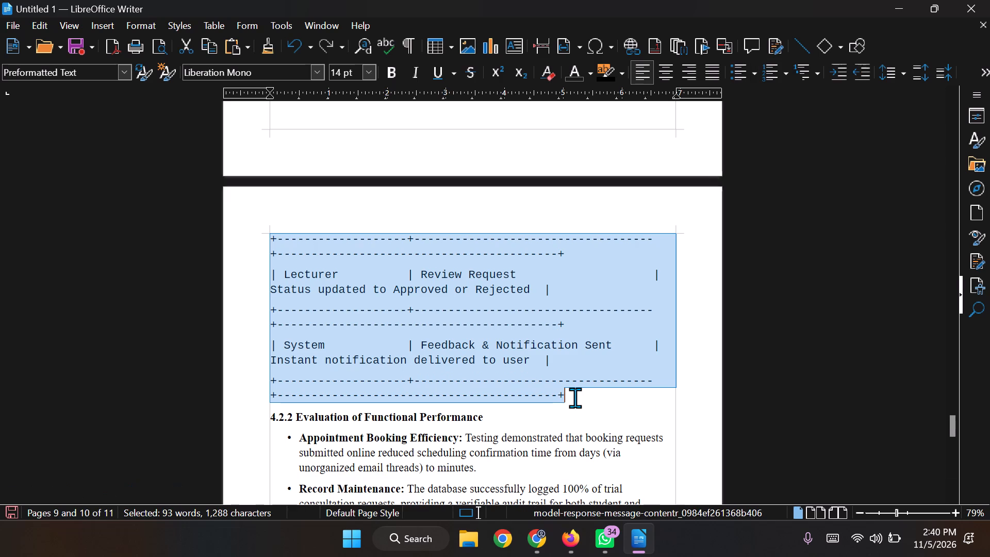
key("BackSpace")
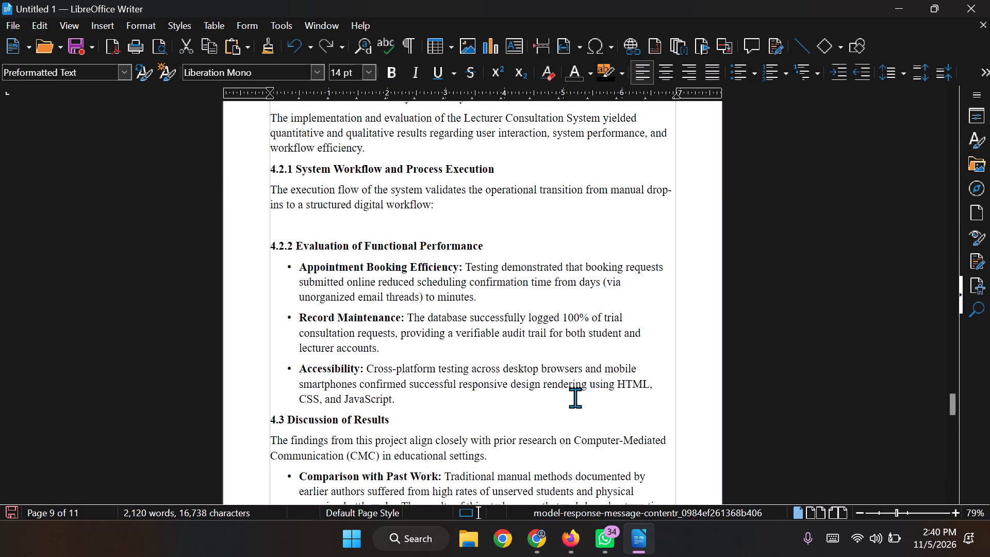
scroll(480, 313, "up", 5)
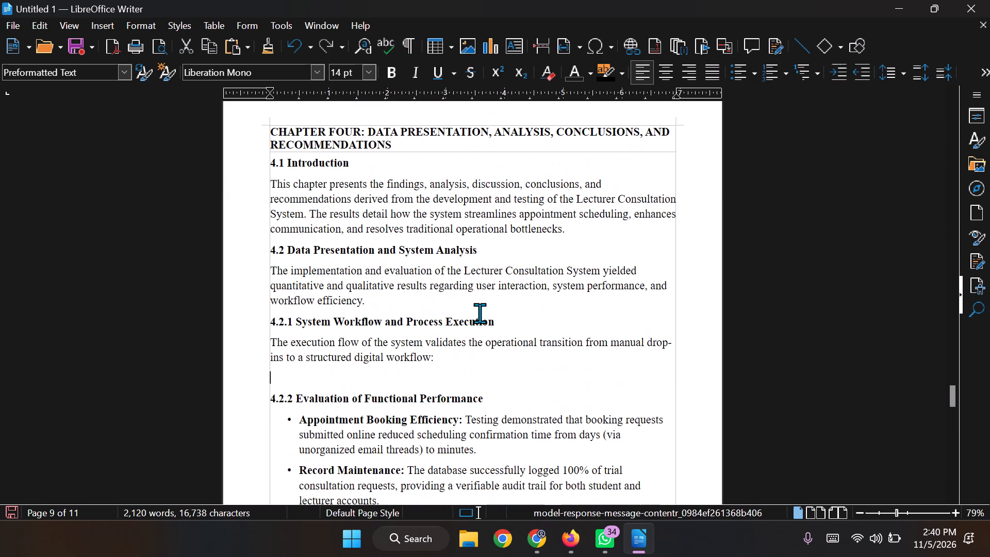
left_click(324, 379)
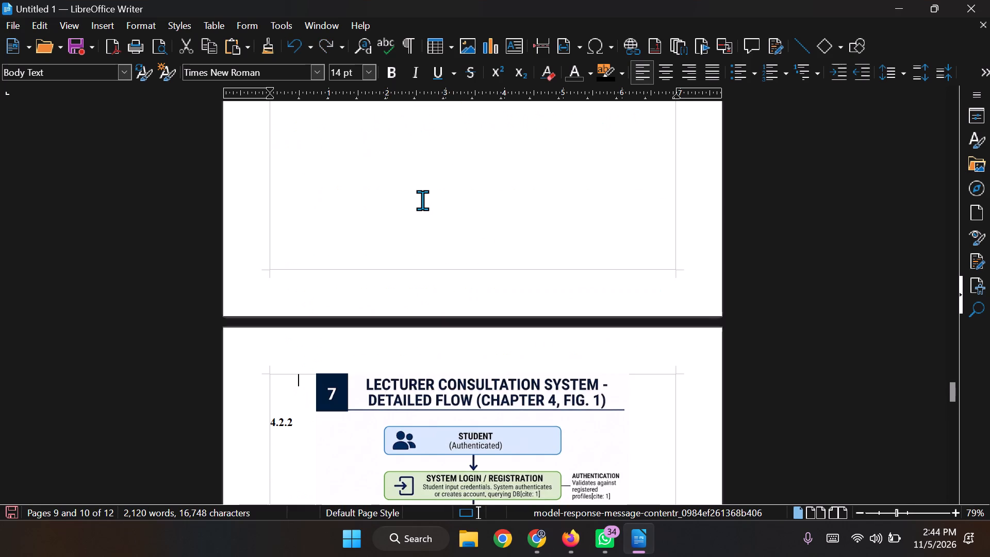
scroll(428, 300, "up", 8)
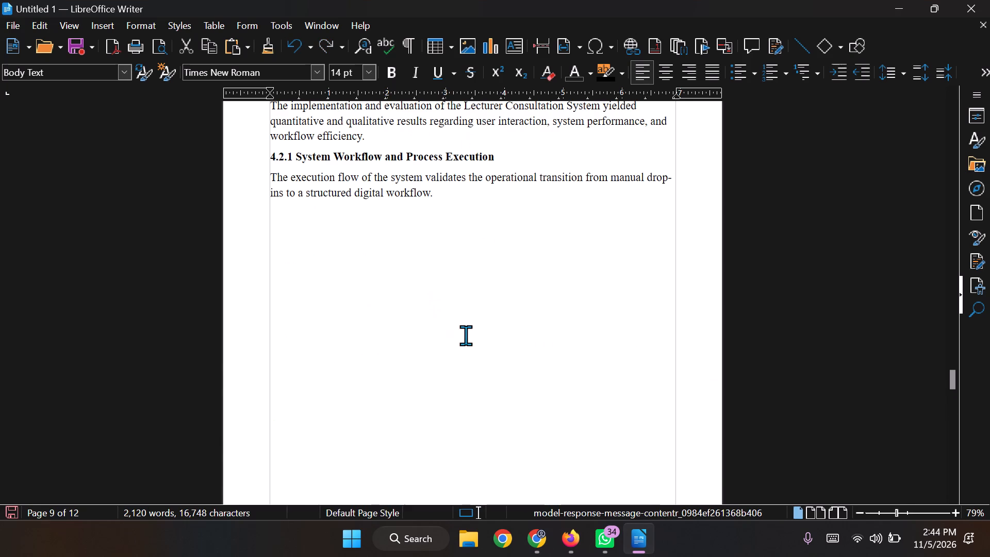
scroll(466, 335, "down", 11)
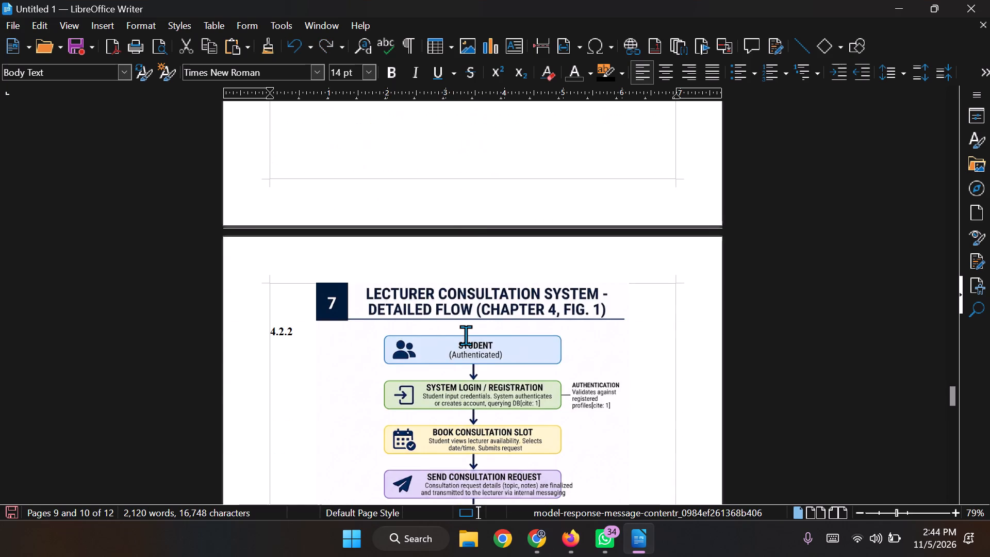
scroll(466, 335, "up", 15)
scroll(468, 335, "down", 2)
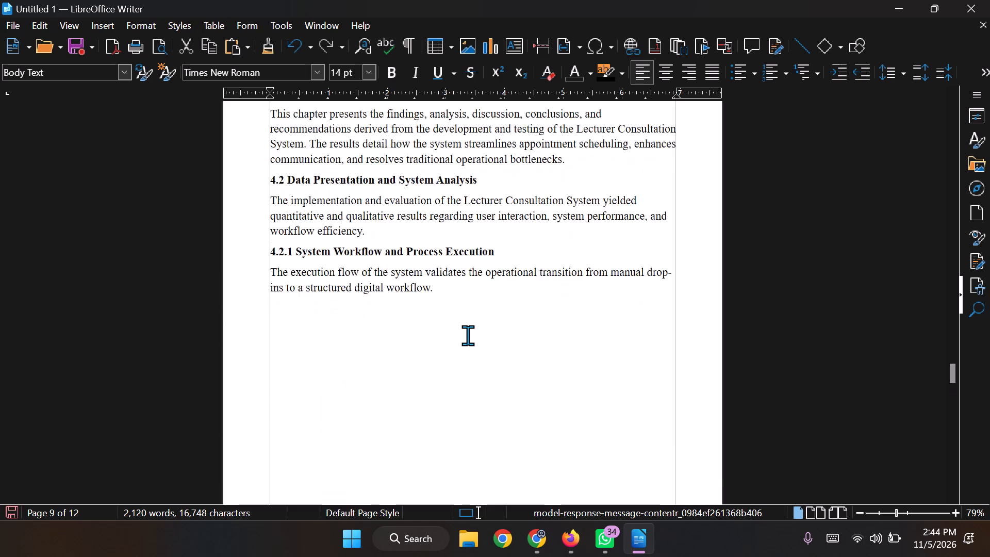
scroll(468, 335, "down", 10)
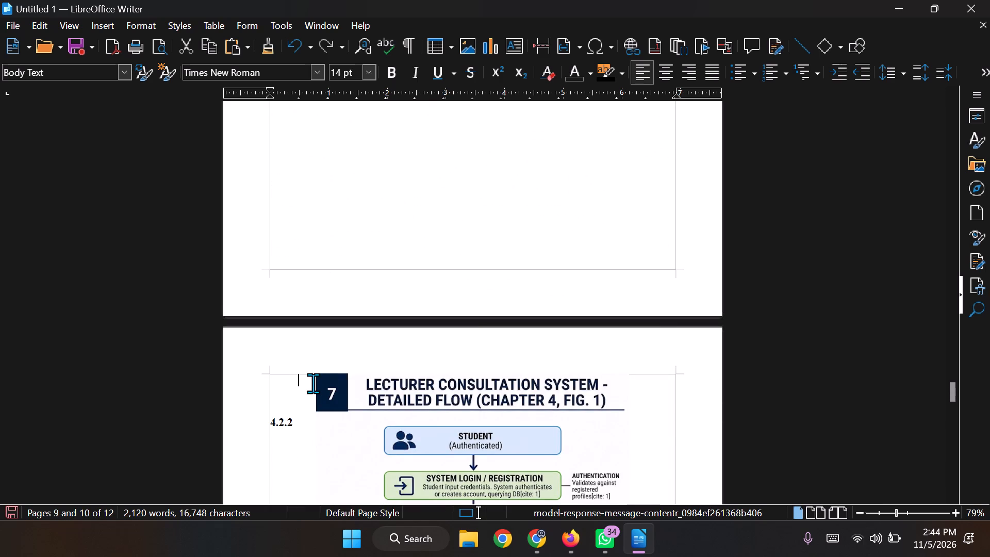
Delete the spaces before the flow chart image back into the end of the 4.2.1 paragraph to pull the image up.
key("BackSpace")
key("BackSpace")
key("BackSpace")
key("BackSpace")
key("BackSpace")
key("BackSpace")
key("BackSpace")
key("BackSpace")
key("BackSpace")
key("BackSpace")
key("BackSpace")
key("BackSpace")
key("BackSpace")
key("BackSpace")
key("BackSpace")
key("BackSpace")
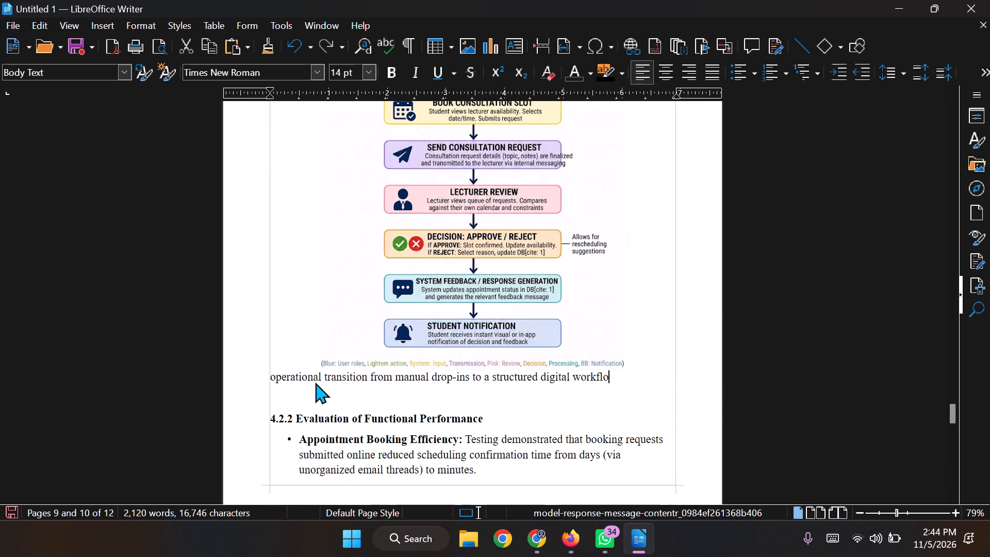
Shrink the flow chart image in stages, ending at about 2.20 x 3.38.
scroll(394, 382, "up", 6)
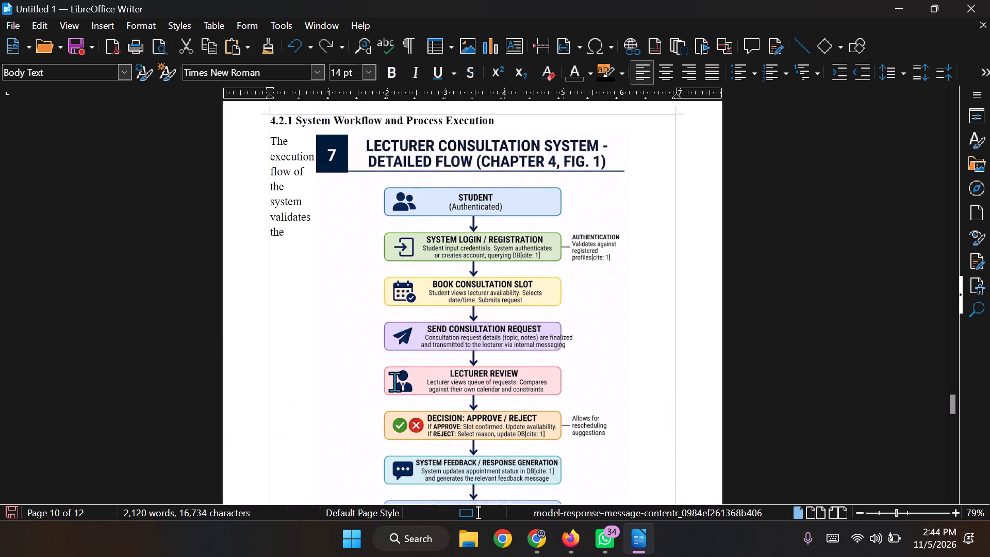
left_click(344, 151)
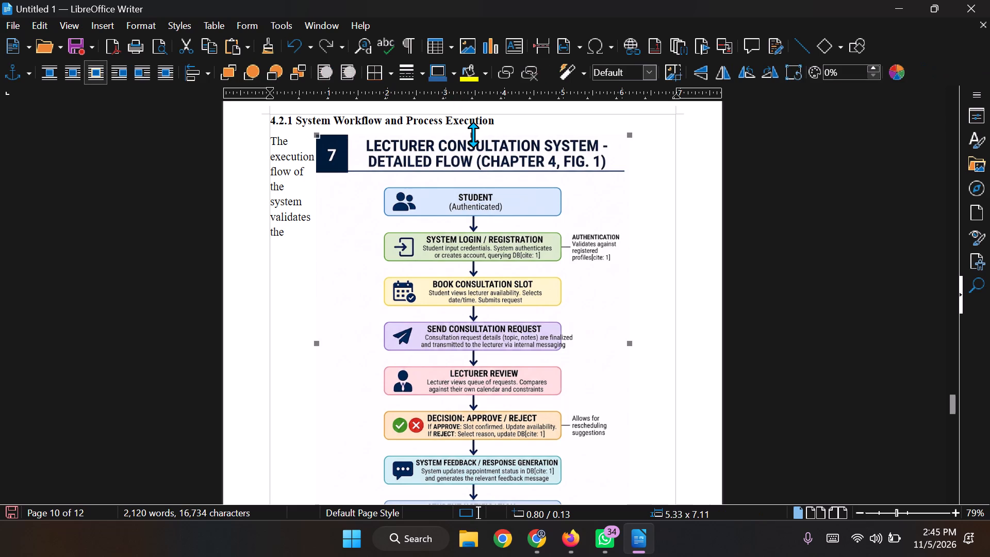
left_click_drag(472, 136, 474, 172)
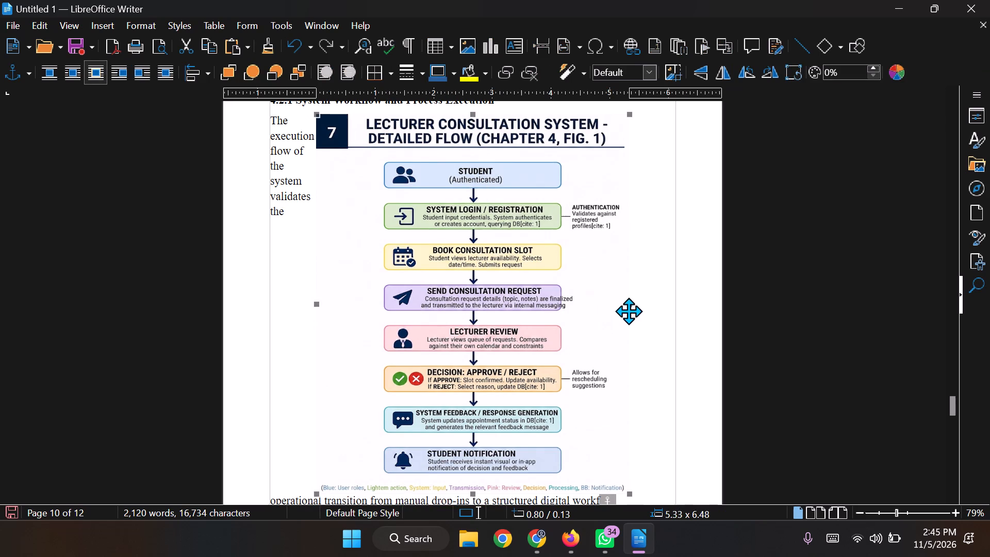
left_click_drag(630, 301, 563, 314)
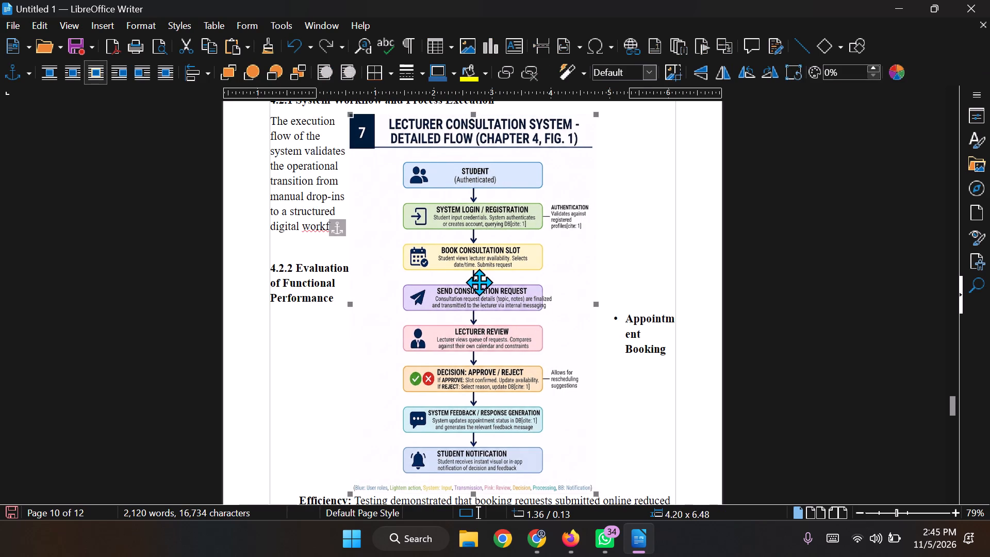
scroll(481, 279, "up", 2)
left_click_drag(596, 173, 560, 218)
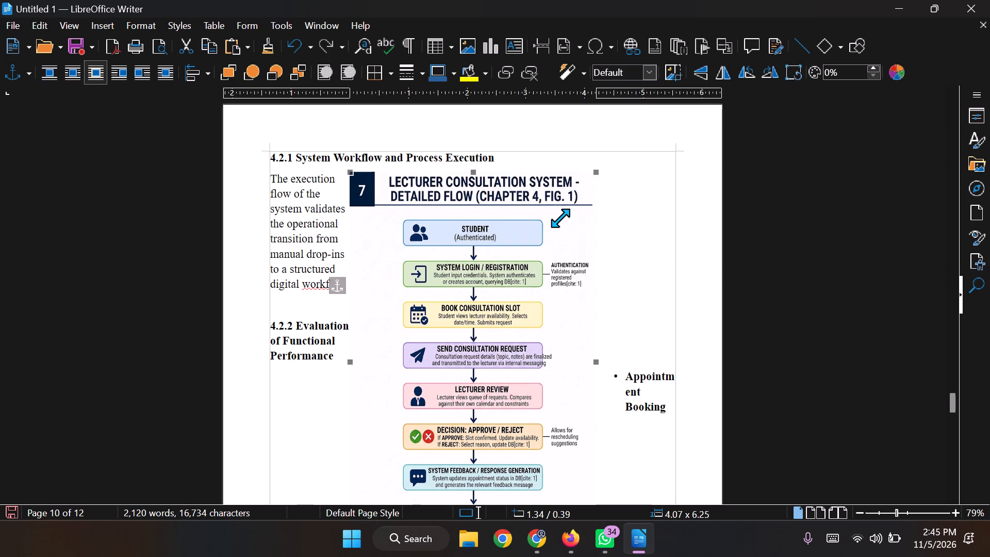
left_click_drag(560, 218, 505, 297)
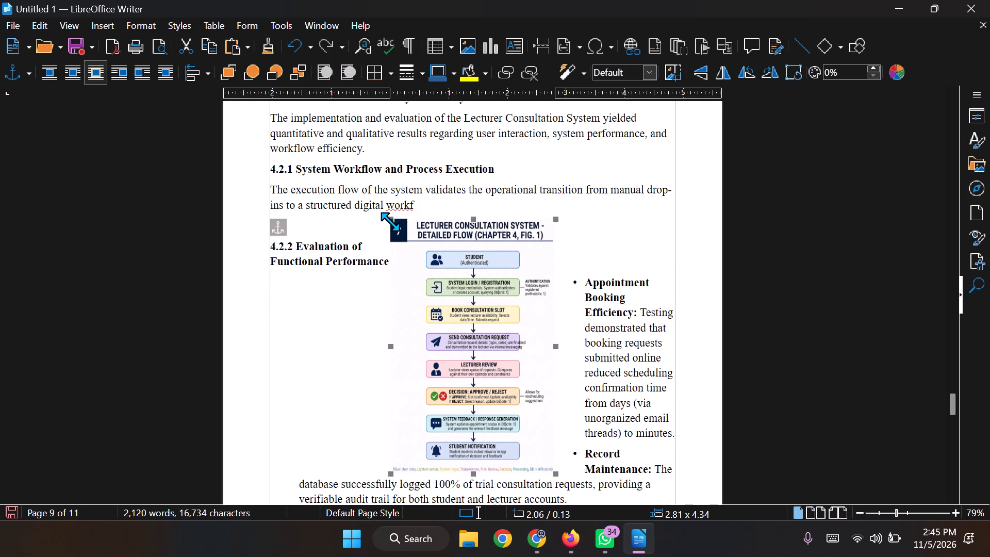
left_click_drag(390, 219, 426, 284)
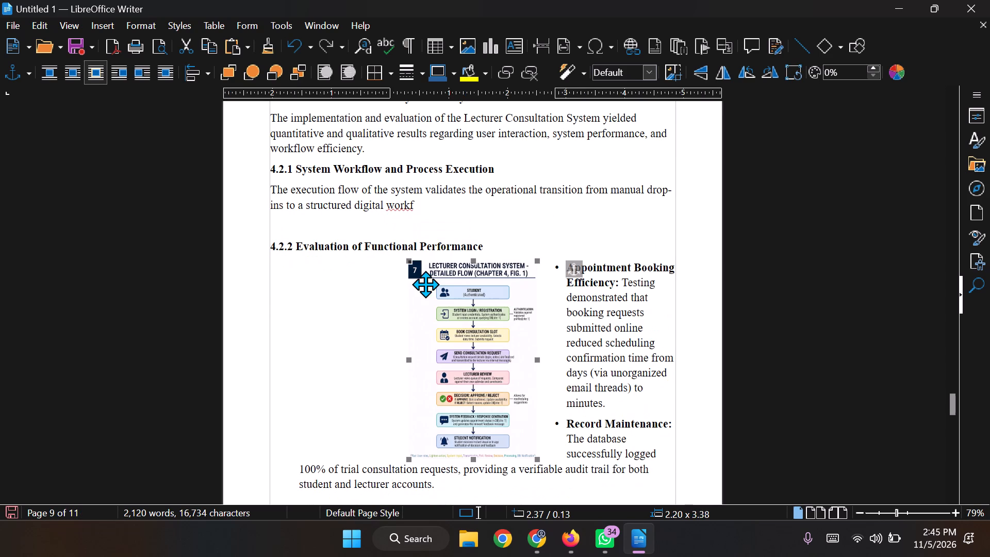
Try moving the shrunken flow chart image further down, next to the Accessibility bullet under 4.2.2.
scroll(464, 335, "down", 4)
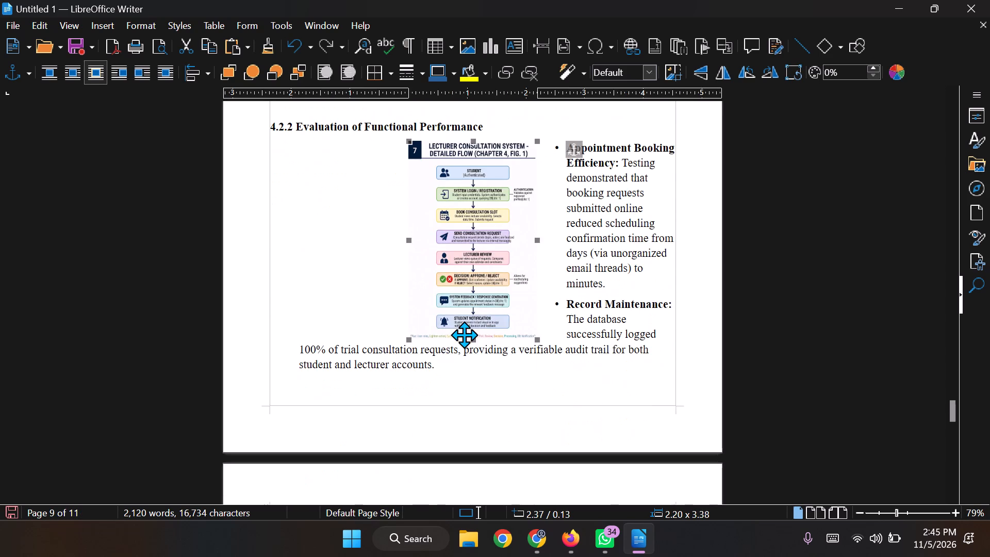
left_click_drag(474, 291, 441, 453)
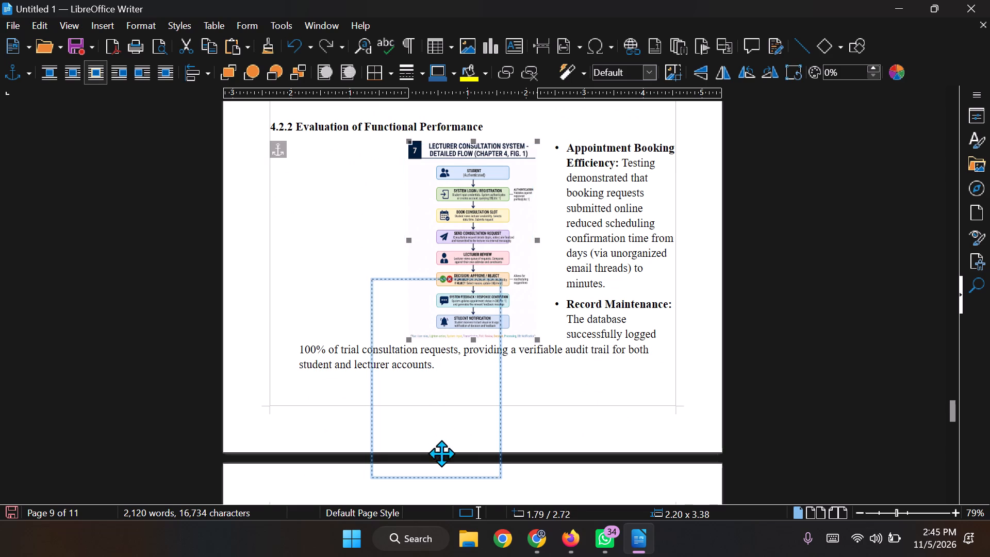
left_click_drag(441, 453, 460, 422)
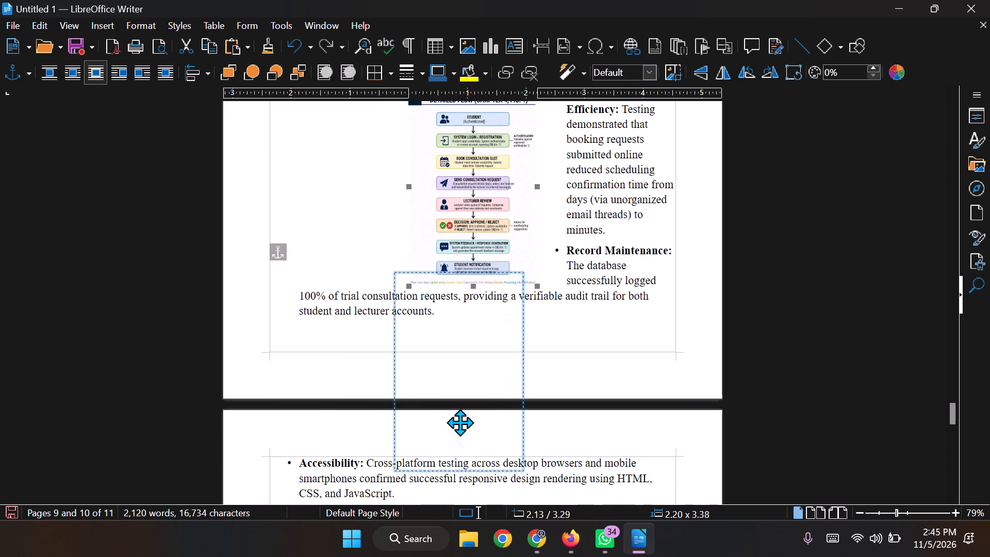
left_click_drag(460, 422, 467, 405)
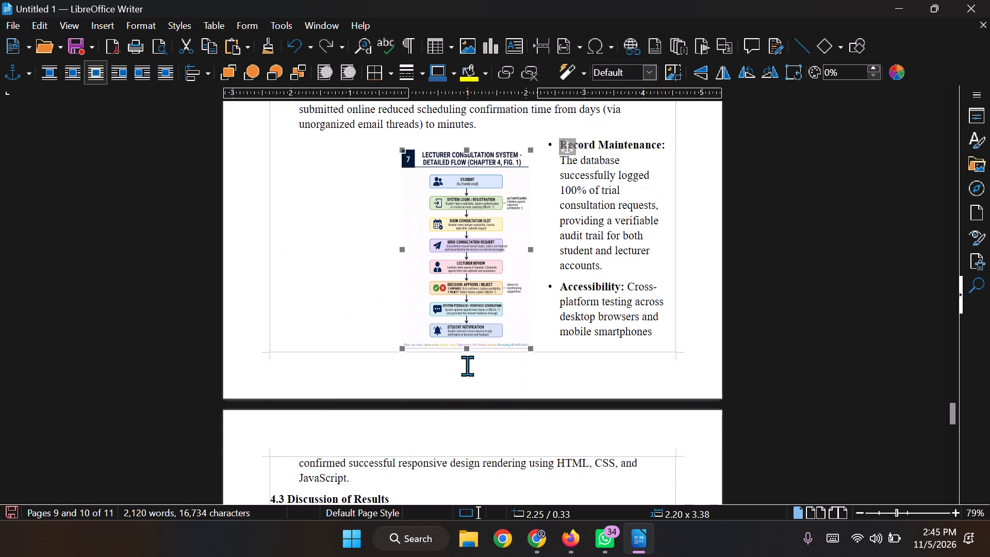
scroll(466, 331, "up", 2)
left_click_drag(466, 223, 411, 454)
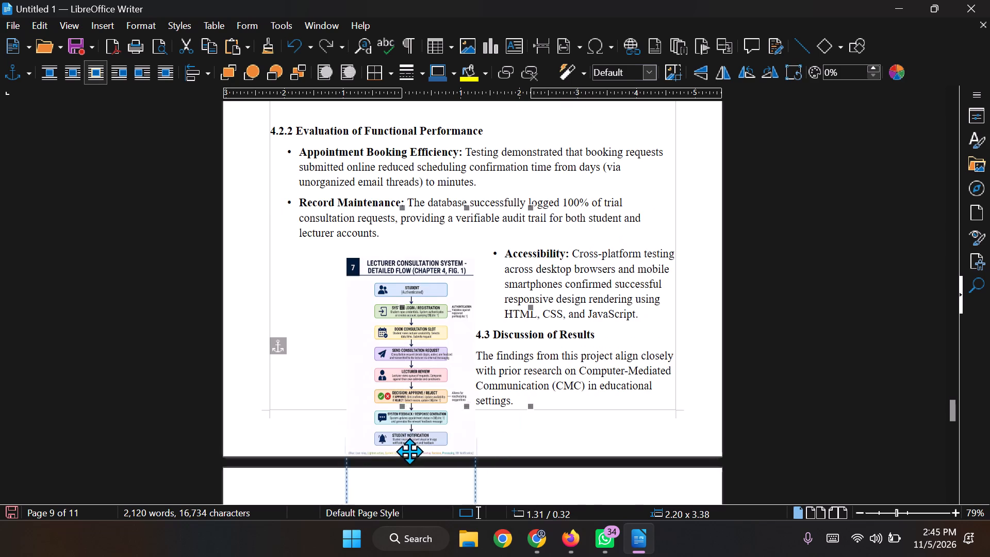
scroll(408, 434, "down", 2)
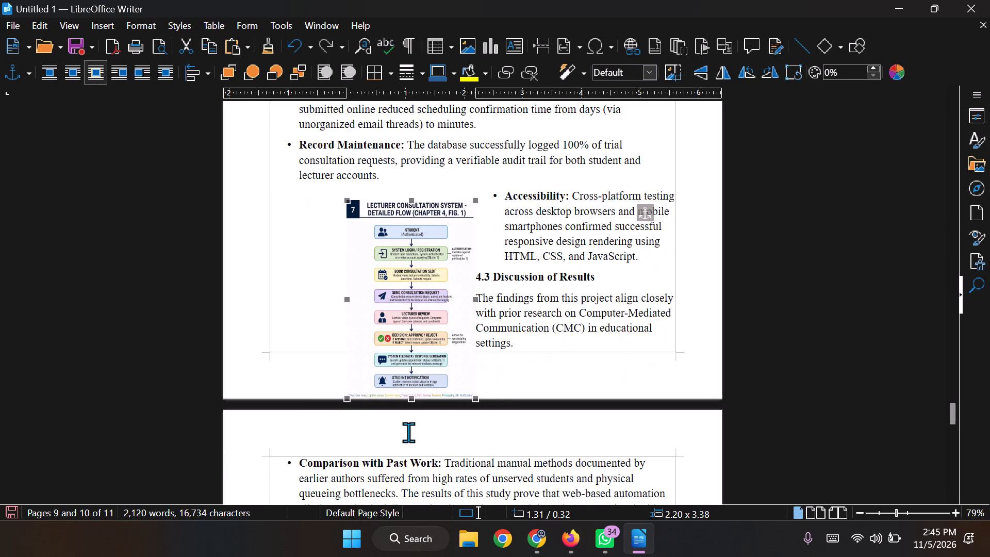
Undo the image moves and resizes, and restore the deleted ending of "workflow" in the 4.2.1 paragraph.
key("ctrl+z")
key("ctrl+z")
key("ctrl+z")
key("ctrl+z")
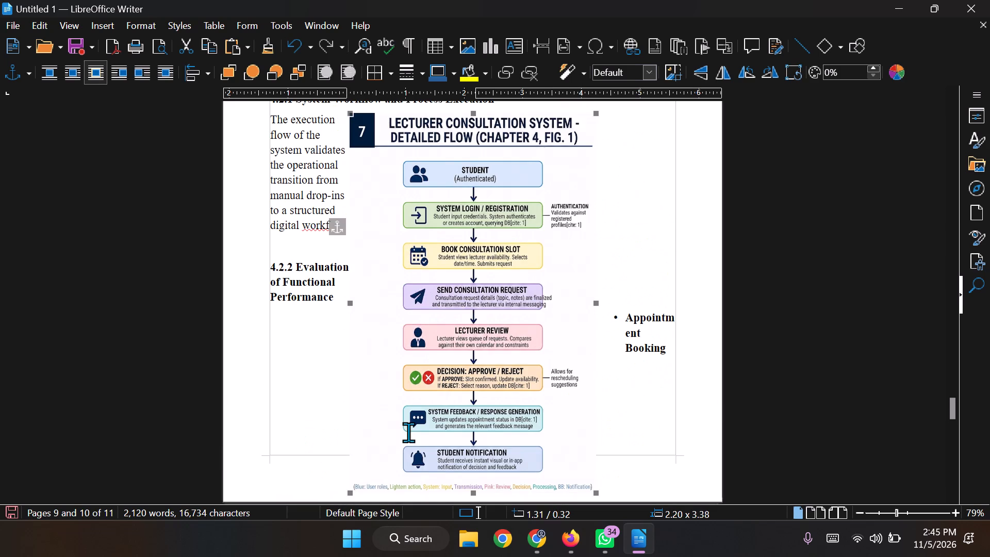
key("ctrl+z")
key("z")
key("ctrl+z")
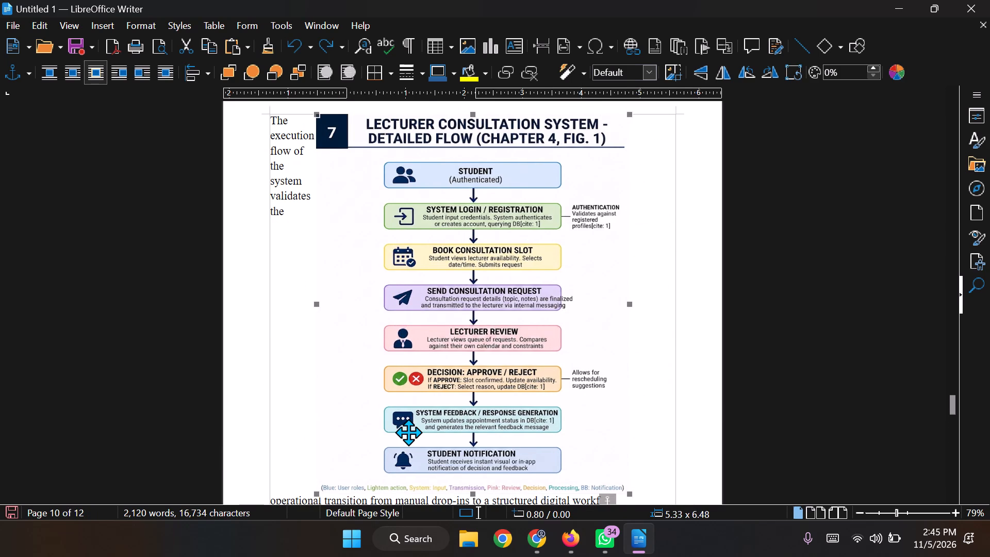
key("ctrl+z")
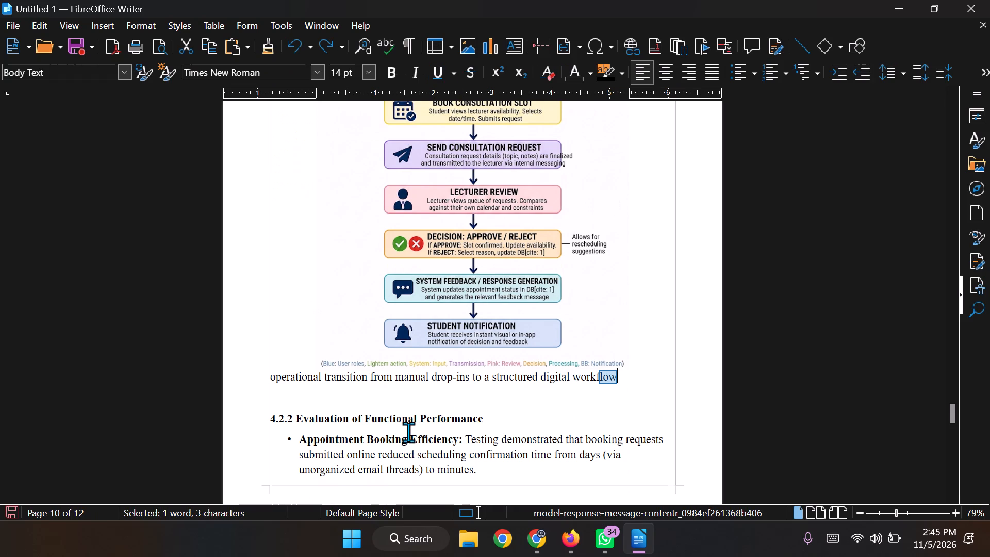
Reduce only the height of the flow chart image under 4.2.1, making it about 5.33 x 6.07.
scroll(463, 327, "up", 6)
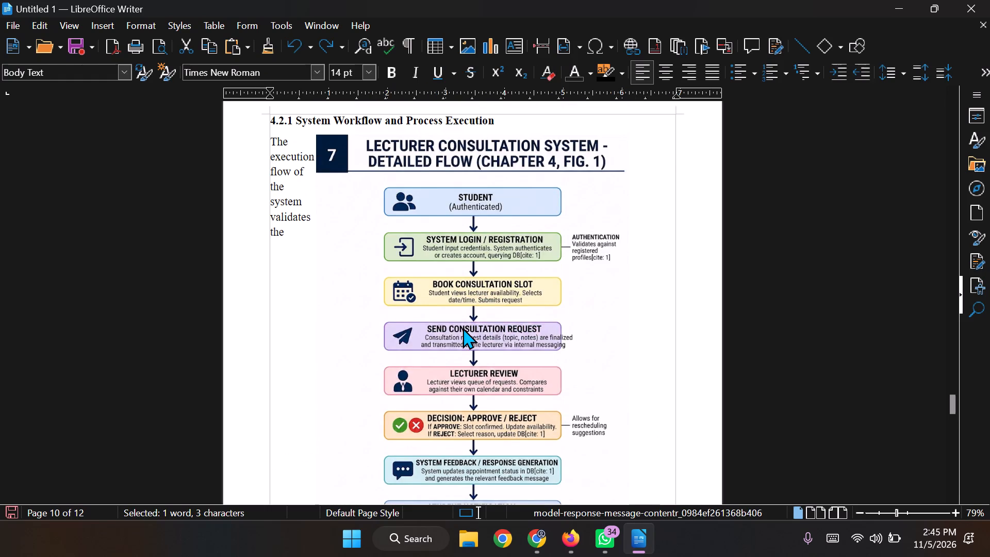
scroll(463, 327, "up", 2)
left_click(497, 346)
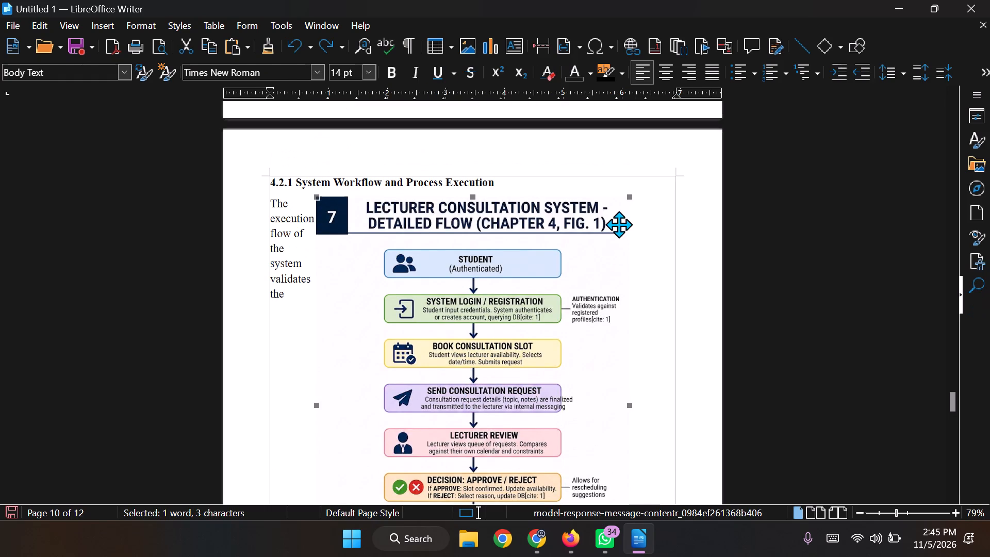
left_click_drag(473, 195, 472, 251)
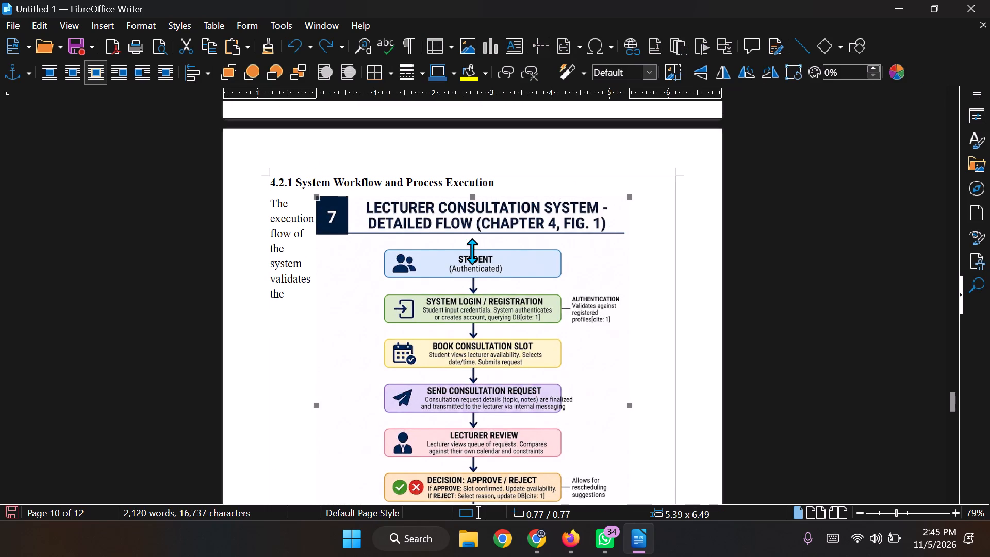
left_click_drag(472, 251, 471, 257)
scroll(484, 273, "up", 1)
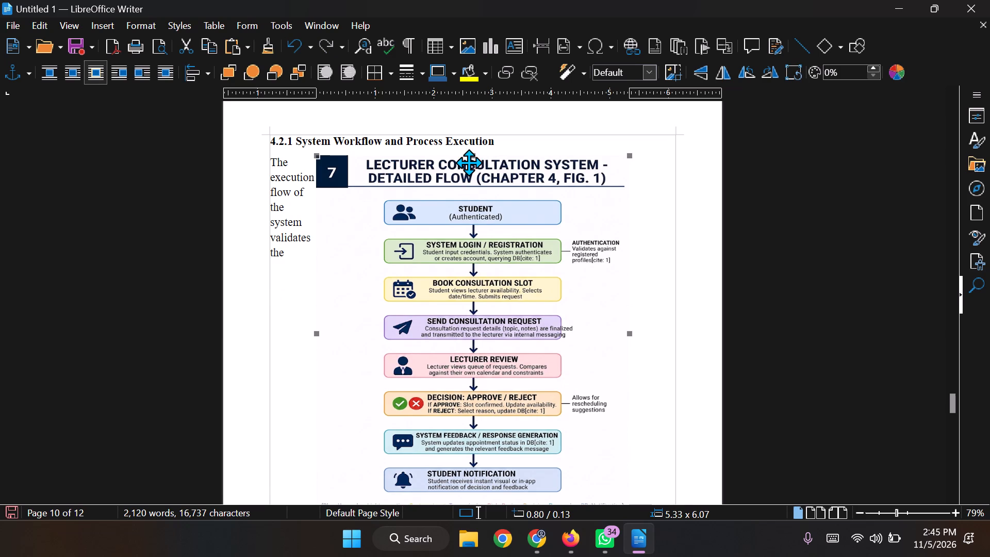
Reduce the height and width of the flow chart image under 4.2.1, making it about 4.66 x 2.17.
left_click_drag(474, 156, 478, 275)
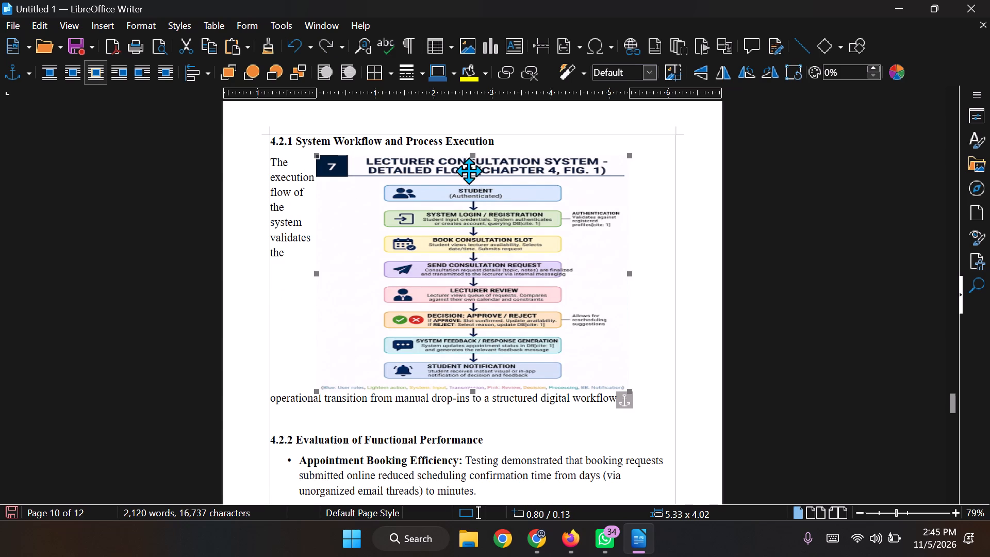
left_click_drag(472, 155, 467, 264)
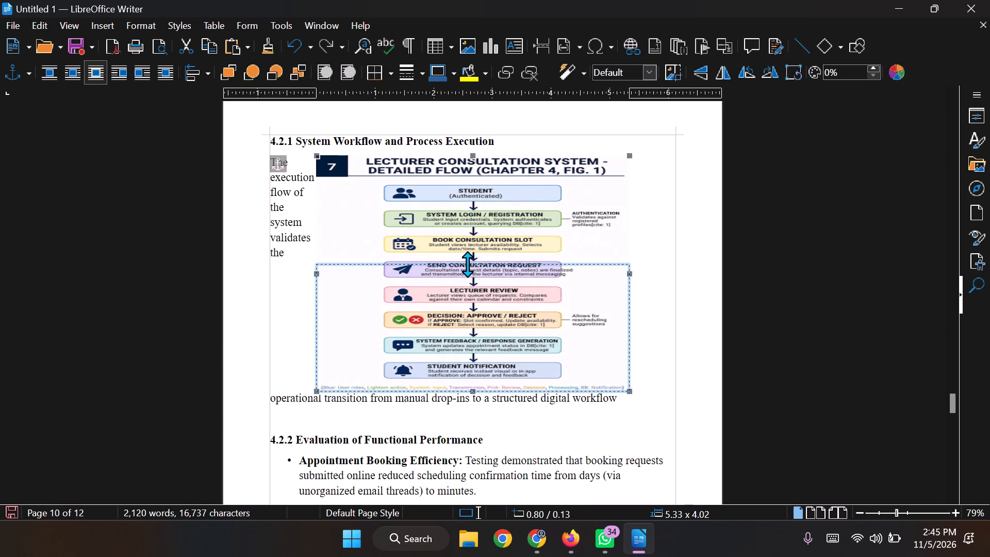
scroll(476, 253, "up", 2)
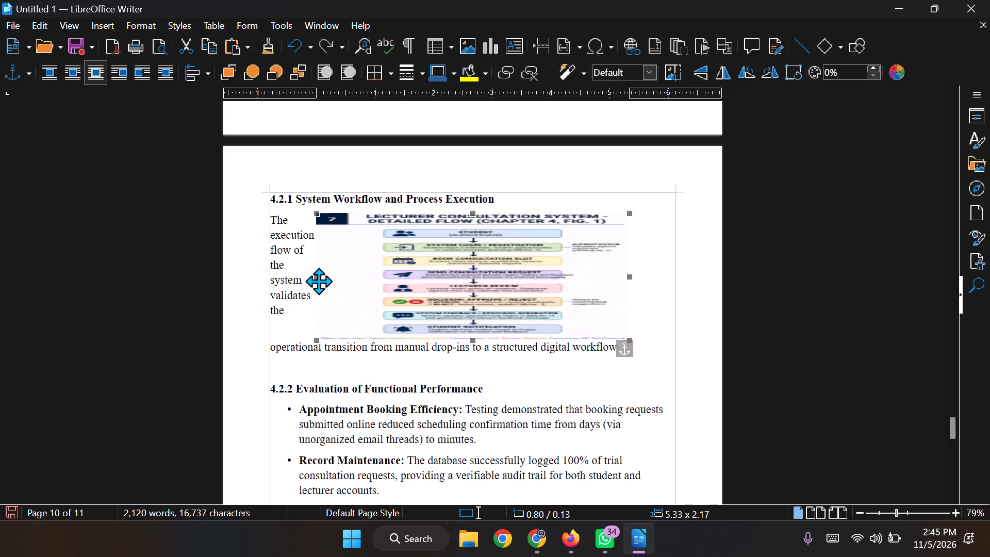
left_click_drag(316, 277, 356, 285)
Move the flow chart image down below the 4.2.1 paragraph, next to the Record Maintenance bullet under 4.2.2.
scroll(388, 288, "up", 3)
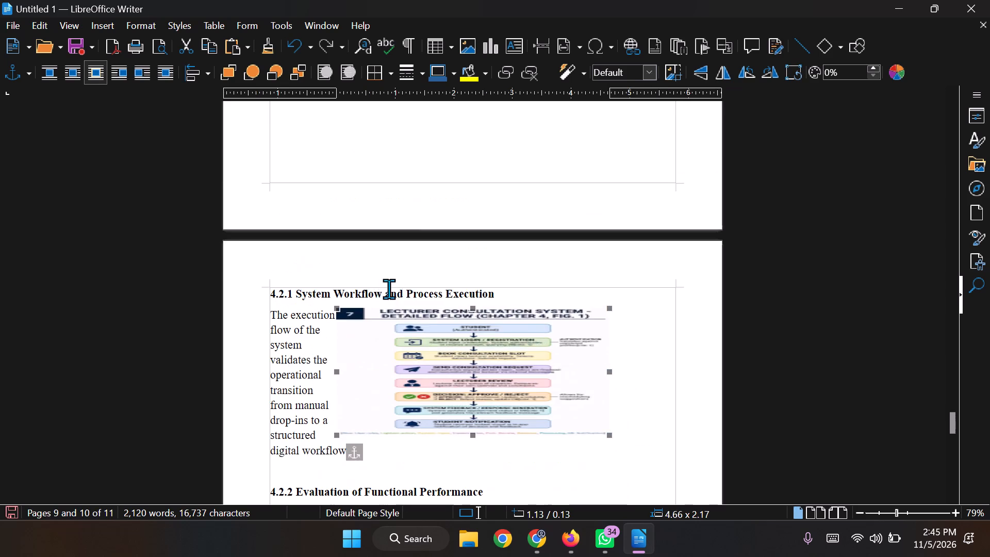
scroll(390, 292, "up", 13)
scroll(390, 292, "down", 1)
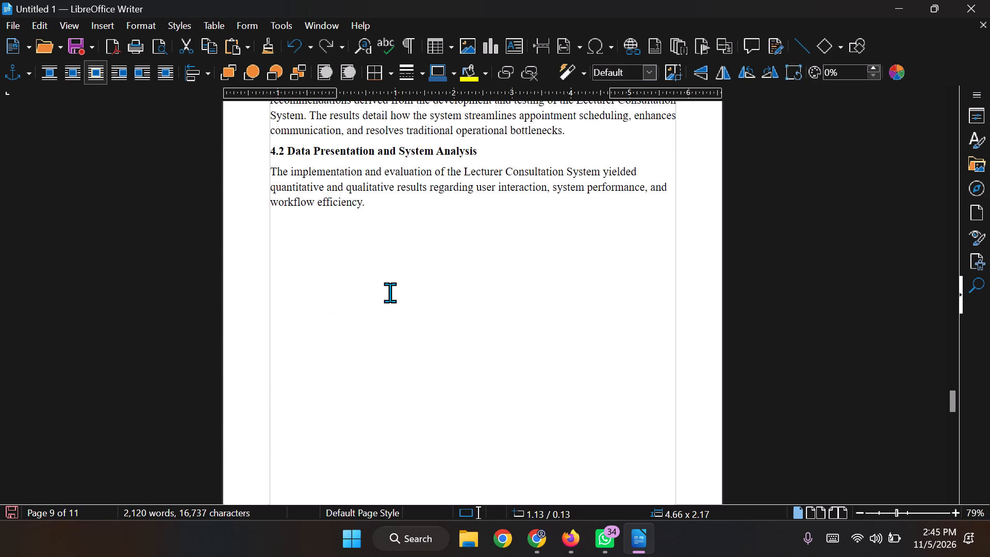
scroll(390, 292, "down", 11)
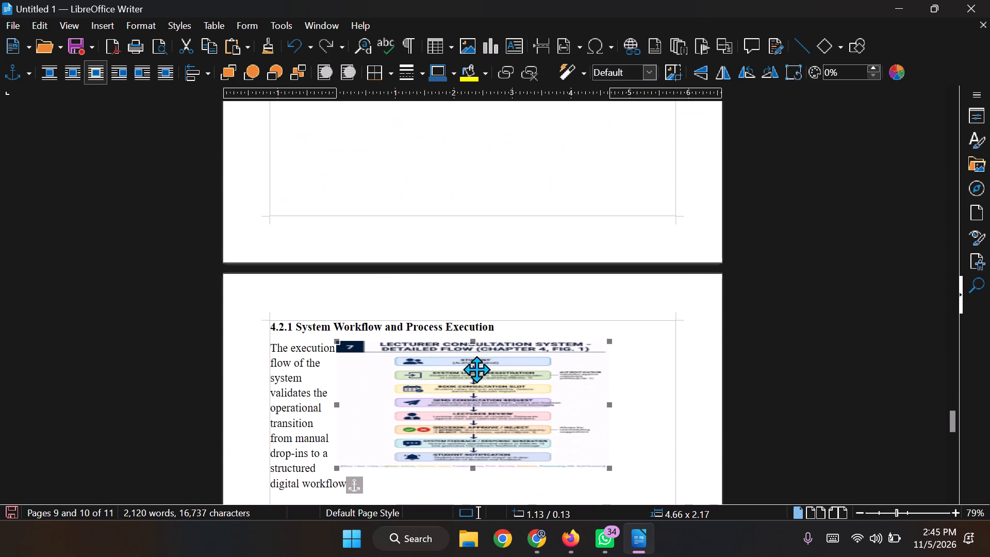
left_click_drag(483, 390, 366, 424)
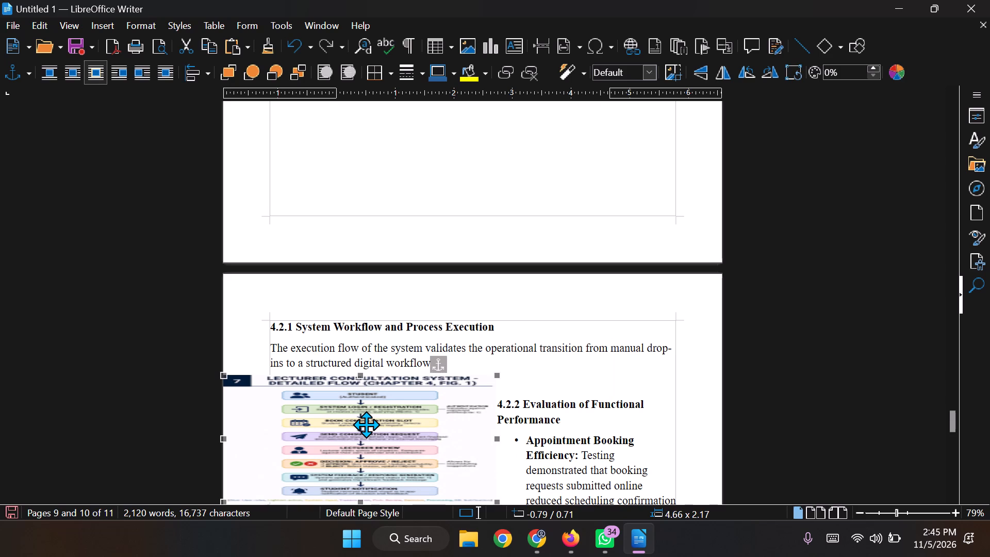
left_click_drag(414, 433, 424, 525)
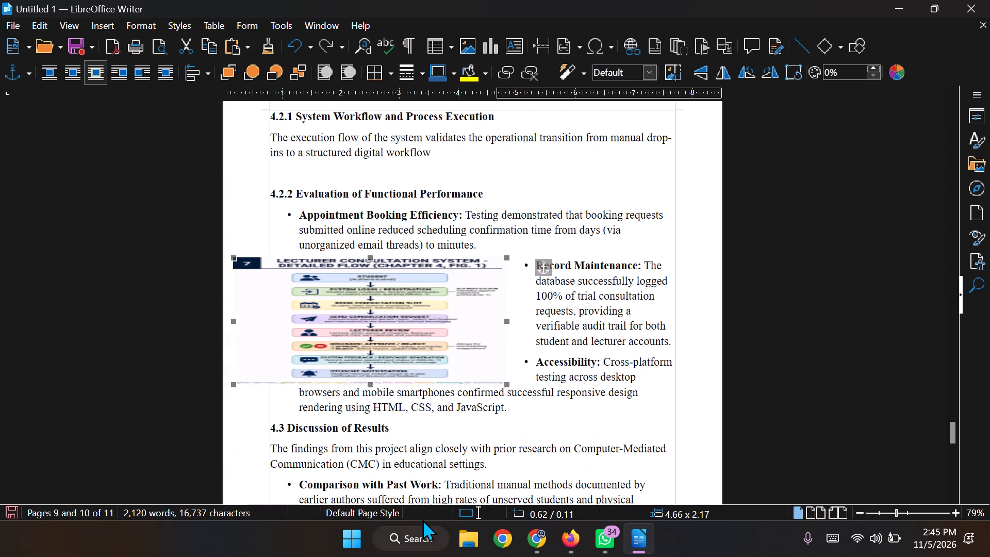
Examine the blank space between the 4.2 paragraph and the 4.2.1 heading.
scroll(428, 453, "up", 18)
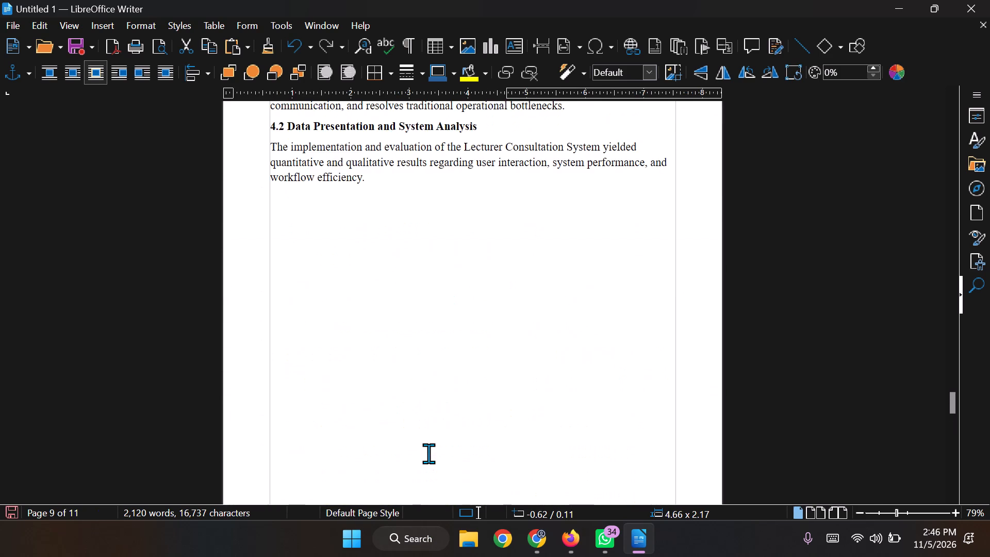
scroll(428, 453, "up", 1)
scroll(428, 453, "down", 8)
scroll(428, 453, "up", 8)
scroll(428, 453, "down", 8)
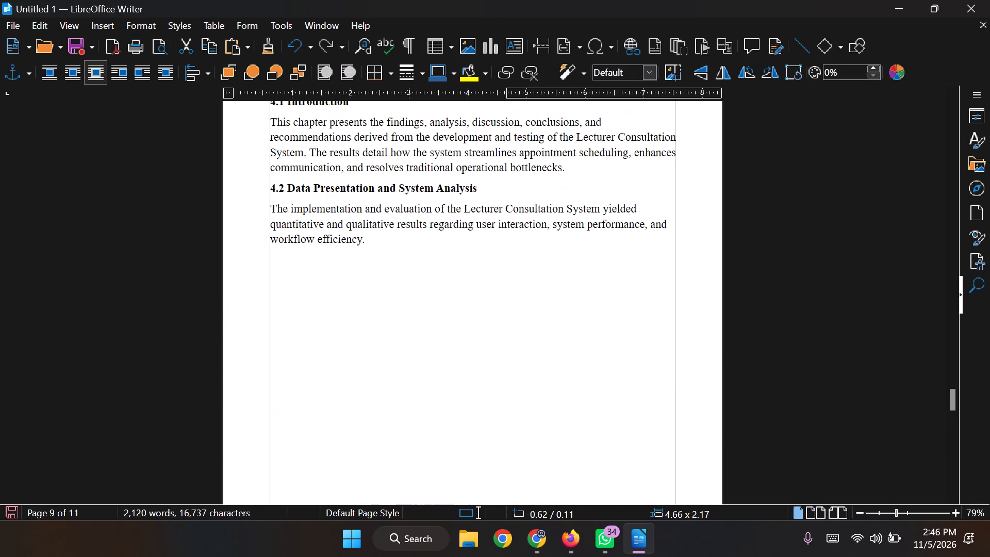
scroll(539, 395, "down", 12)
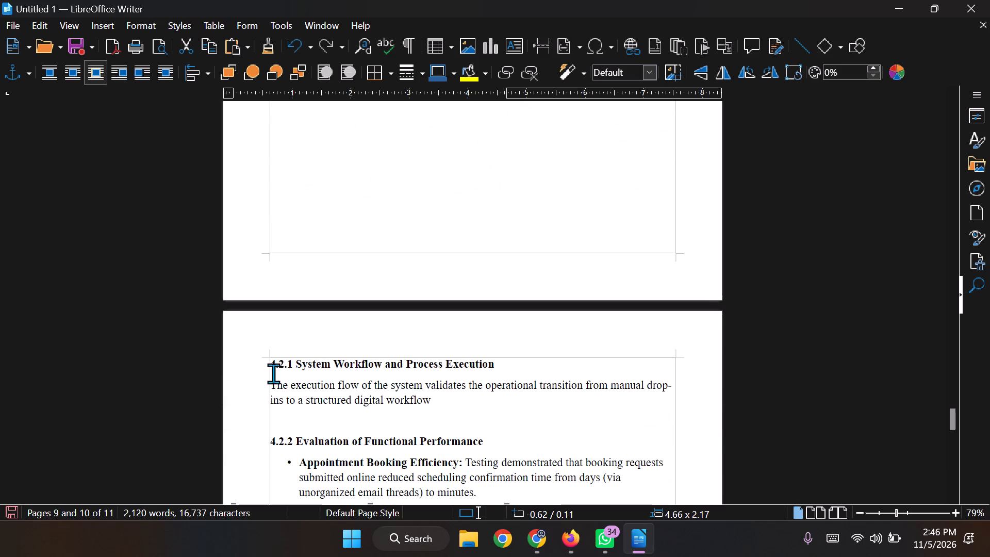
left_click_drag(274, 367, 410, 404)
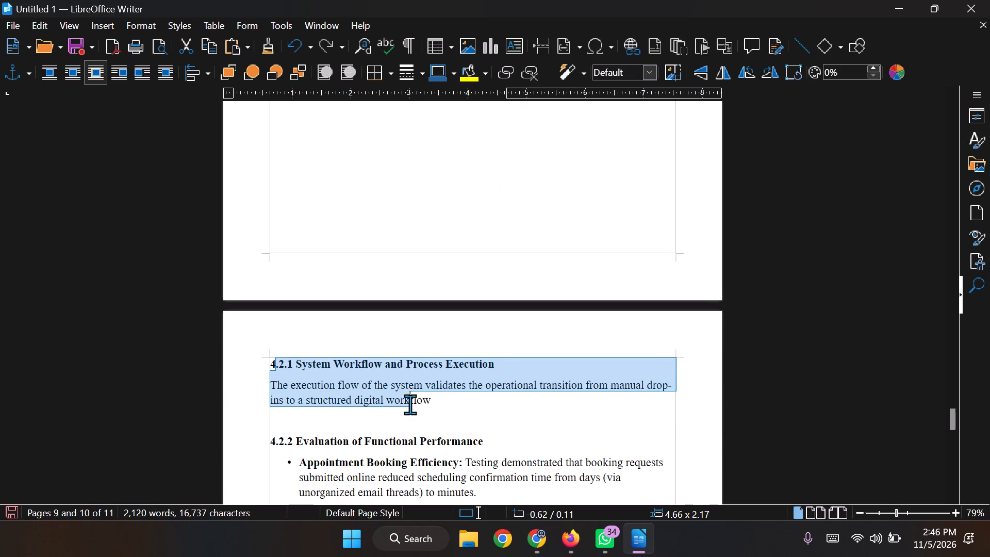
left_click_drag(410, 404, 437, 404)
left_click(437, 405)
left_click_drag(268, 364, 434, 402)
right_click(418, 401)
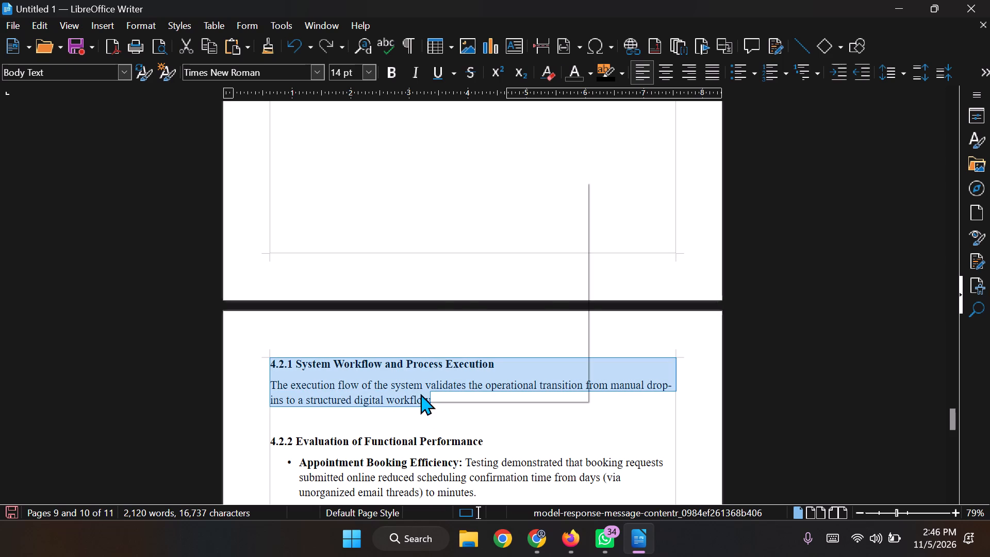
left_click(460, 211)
Insert an empty paragraph after "workflow efficiency." at the end of the 4.2 Data Presentation and System Analysis text.
scroll(457, 245, "up", 8)
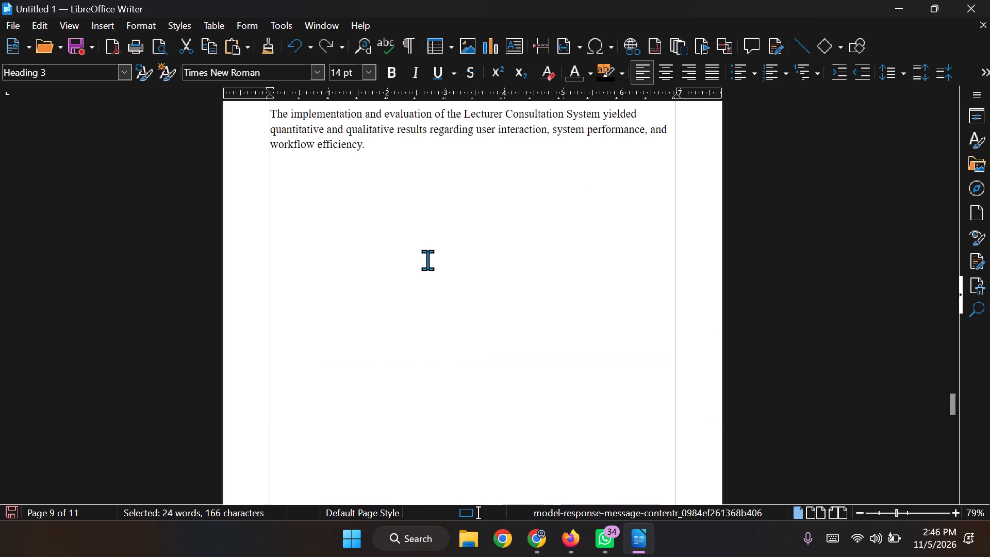
scroll(427, 260, "up", 2)
left_click(381, 181)
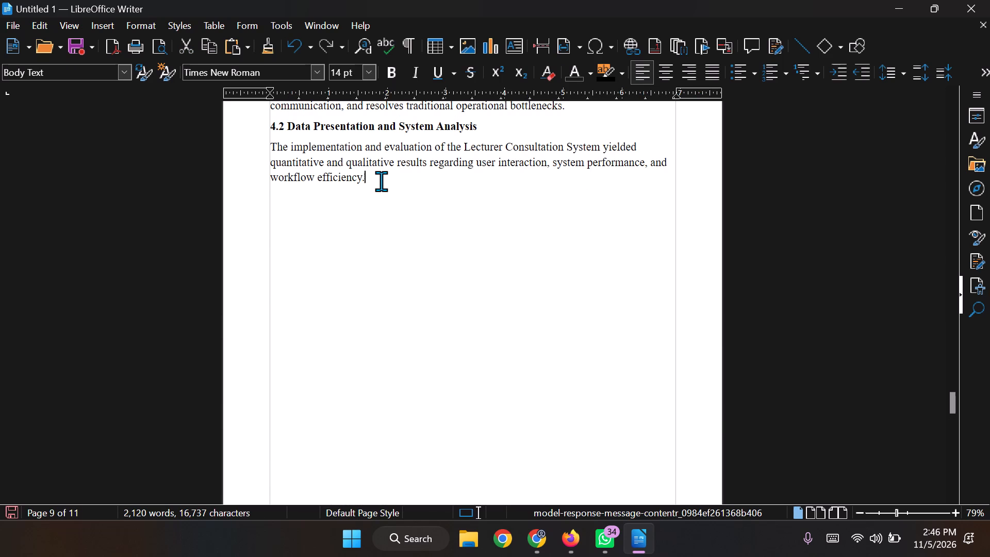
key("Return")
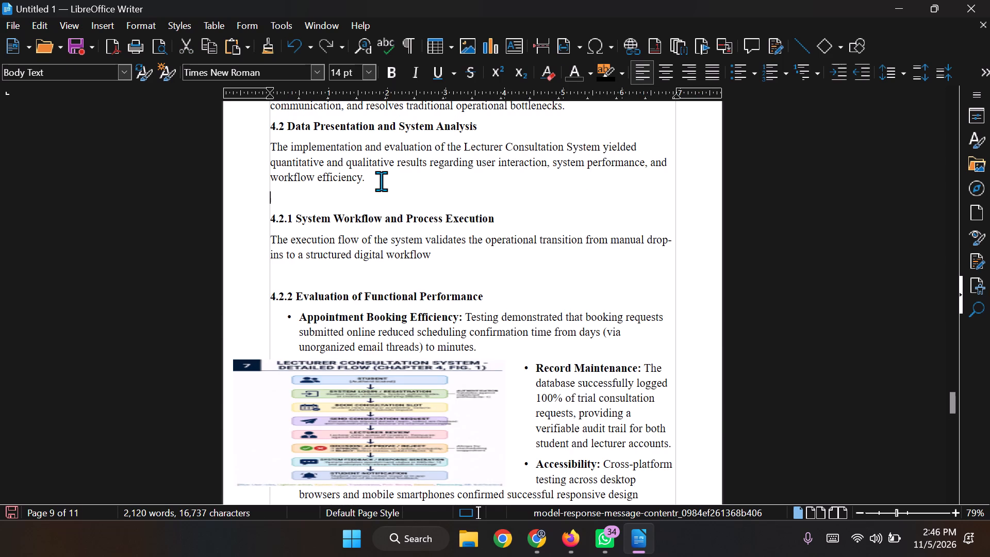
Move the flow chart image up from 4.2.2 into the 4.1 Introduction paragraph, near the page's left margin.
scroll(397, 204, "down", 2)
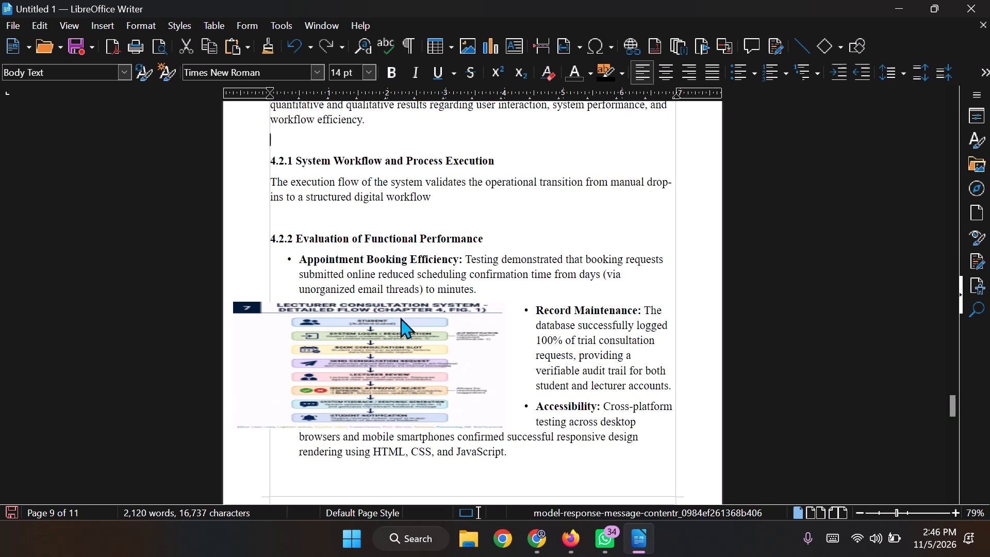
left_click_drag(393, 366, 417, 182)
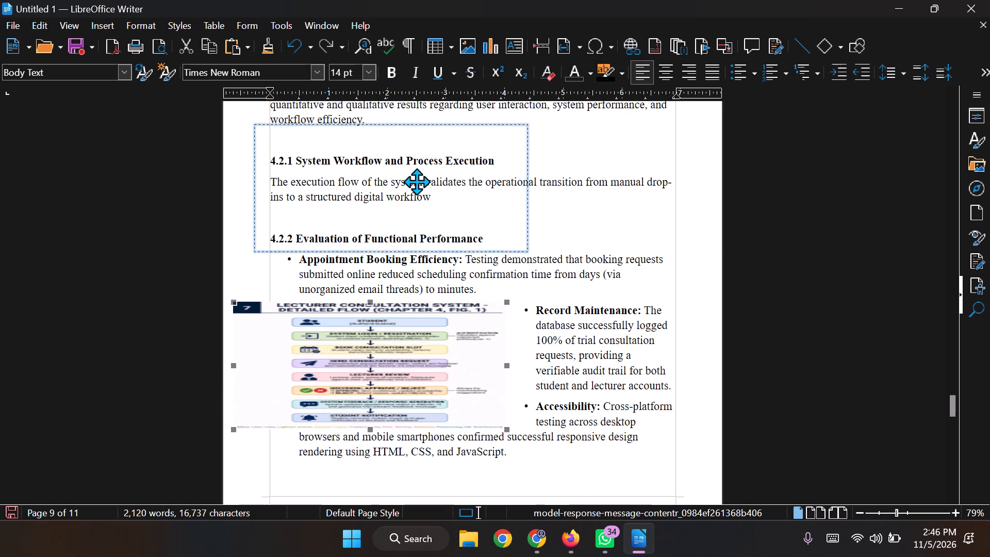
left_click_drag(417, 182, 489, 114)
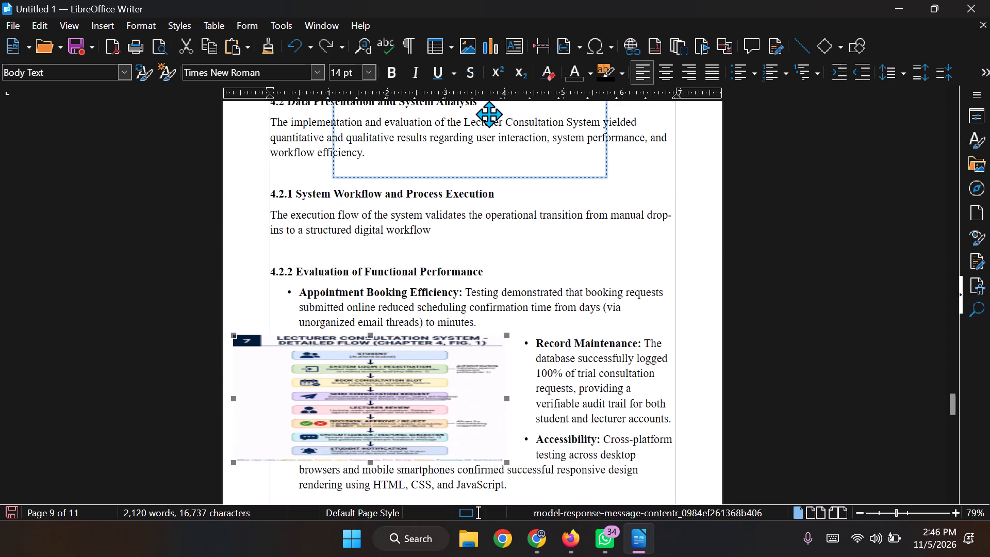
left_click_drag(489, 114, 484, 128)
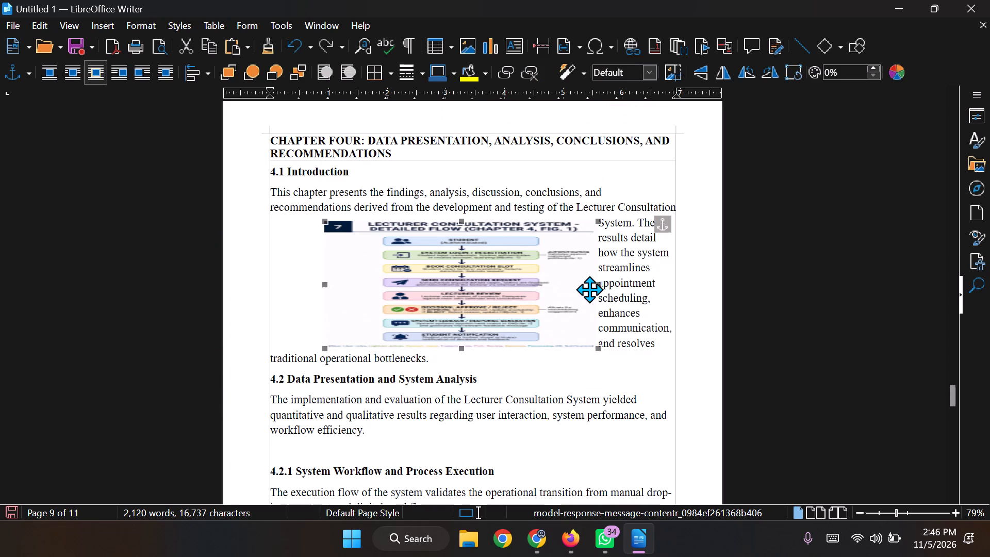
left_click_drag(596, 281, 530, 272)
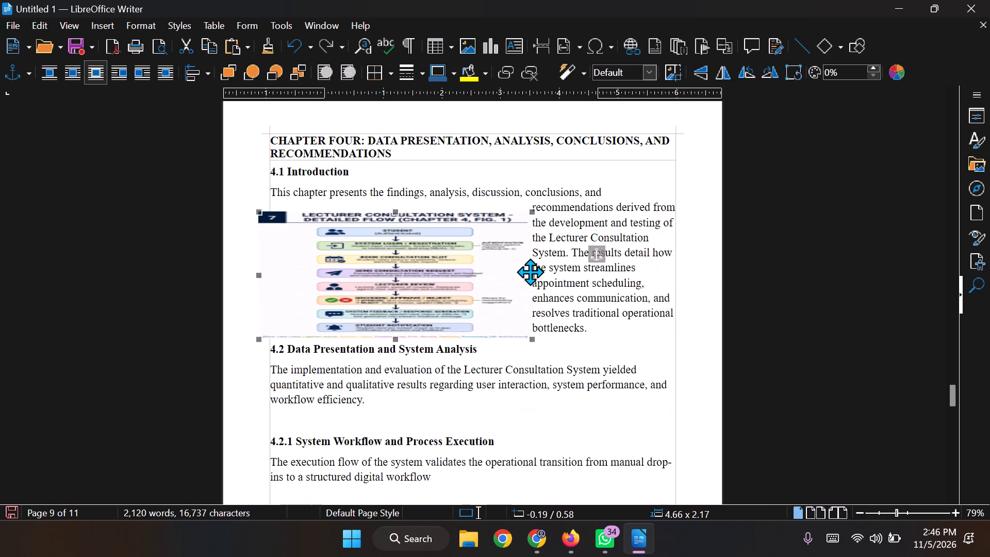
Narrow the flow chart image from its left side, making it about 3.87 x 2.17.
left_click_drag(259, 277, 297, 277)
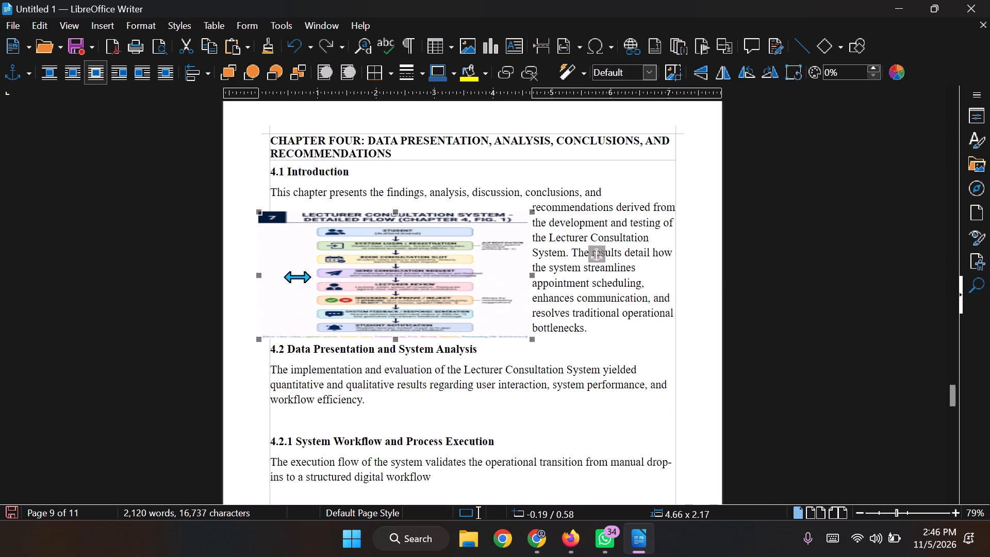
left_click_drag(297, 277, 305, 277)
Move the flow chart image down beside the 4.2.1 heading and paragraph, at position about 2.51 / 0.11.
scroll(399, 272, "down", 2)
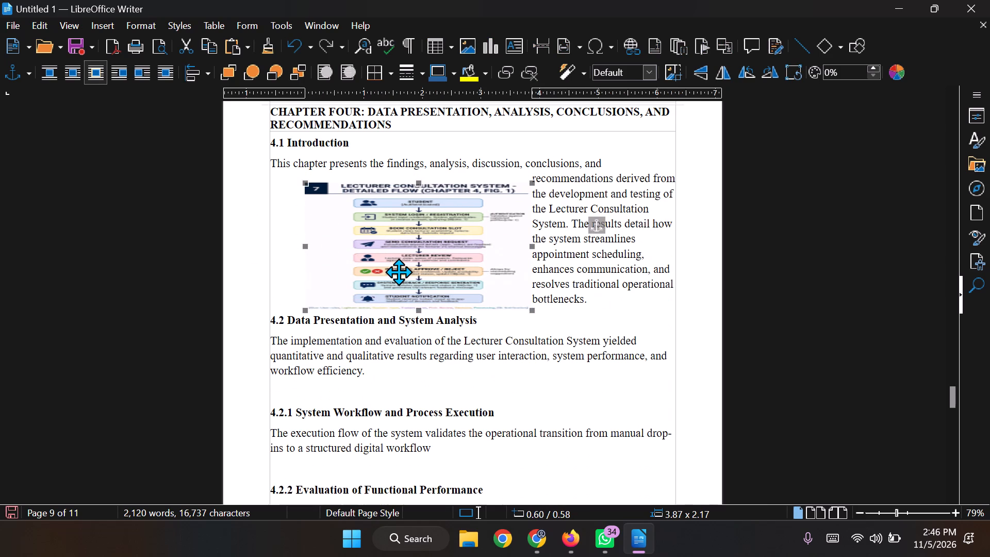
left_click_drag(406, 241, 400, 309)
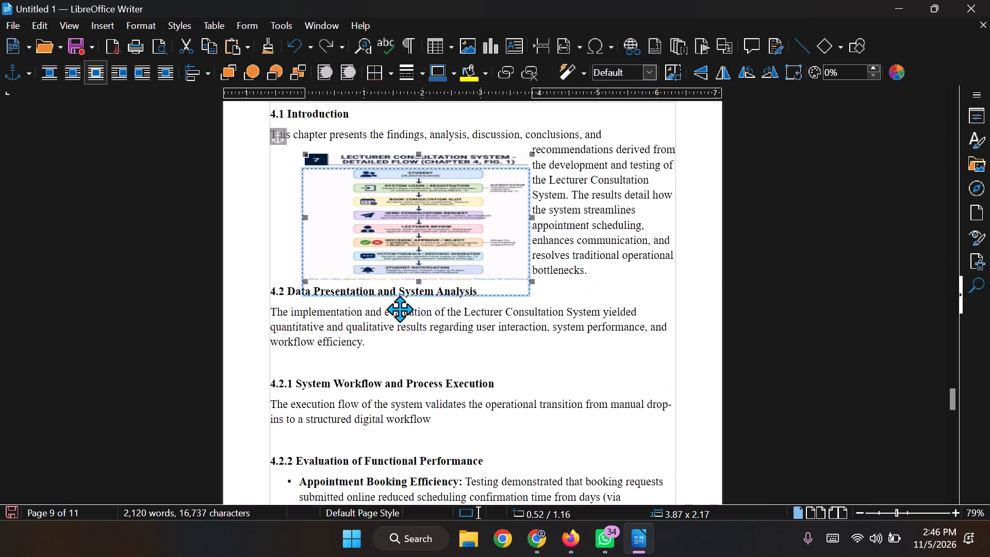
left_click_drag(400, 309, 506, 451)
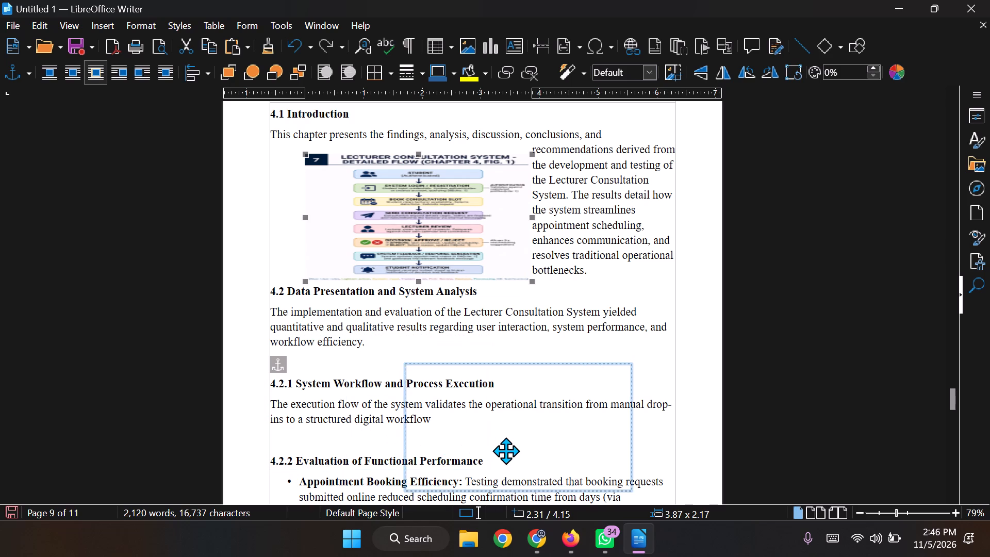
left_click_drag(506, 451, 518, 441)
Review the flow chart image's placement beside 4.2.1 and the surrounding Chapter Four layout.
scroll(502, 411, "up", 2)
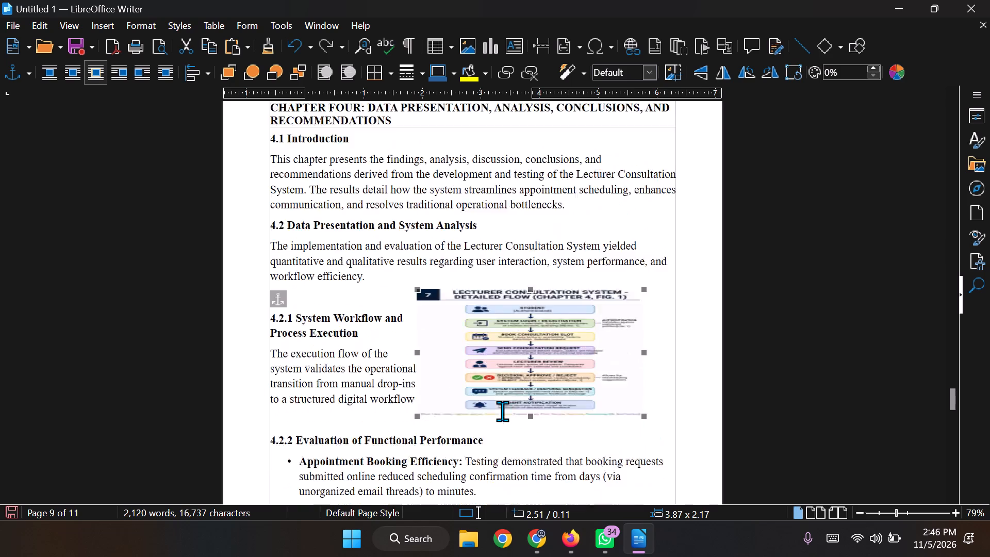
scroll(502, 411, "up", 3)
scroll(502, 411, "down", 4)
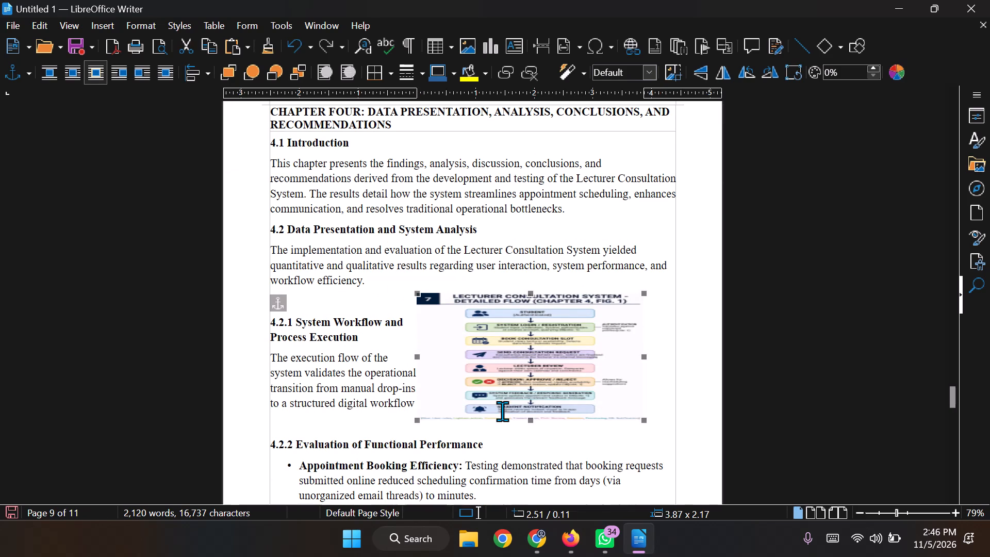
scroll(502, 411, "down", 3)
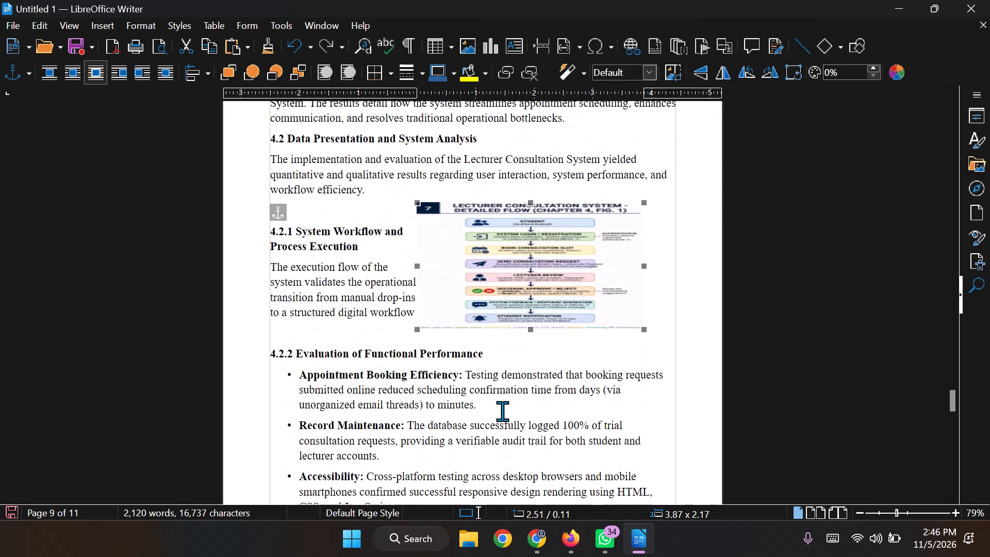
Insert eight blank lines directly before the 4.2.2 Evaluation of Functional Performance heading.
left_click(271, 355)
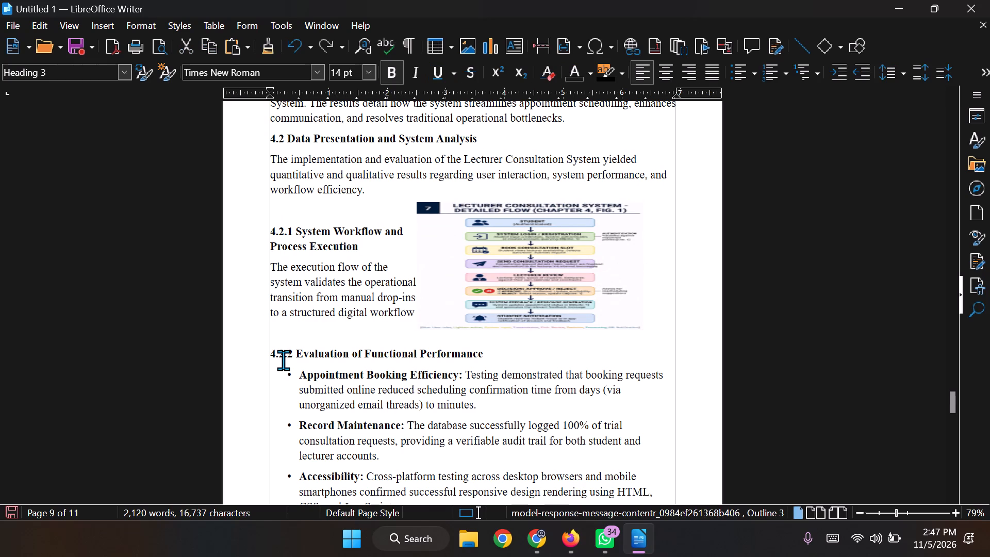
key("Return")
key("Return")
key("Return")
key("Return")
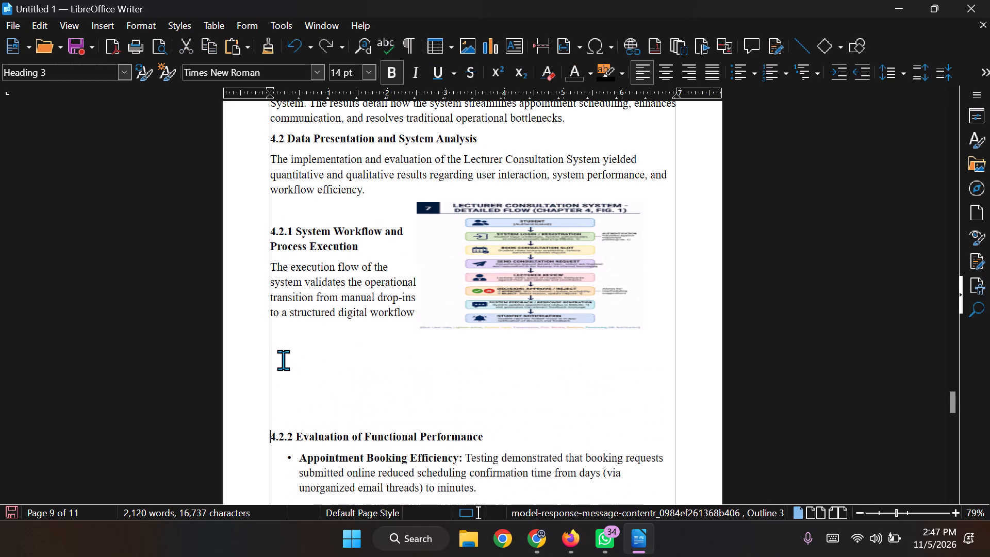
key("Return")
key("Return")
key("Return")
key("Return")
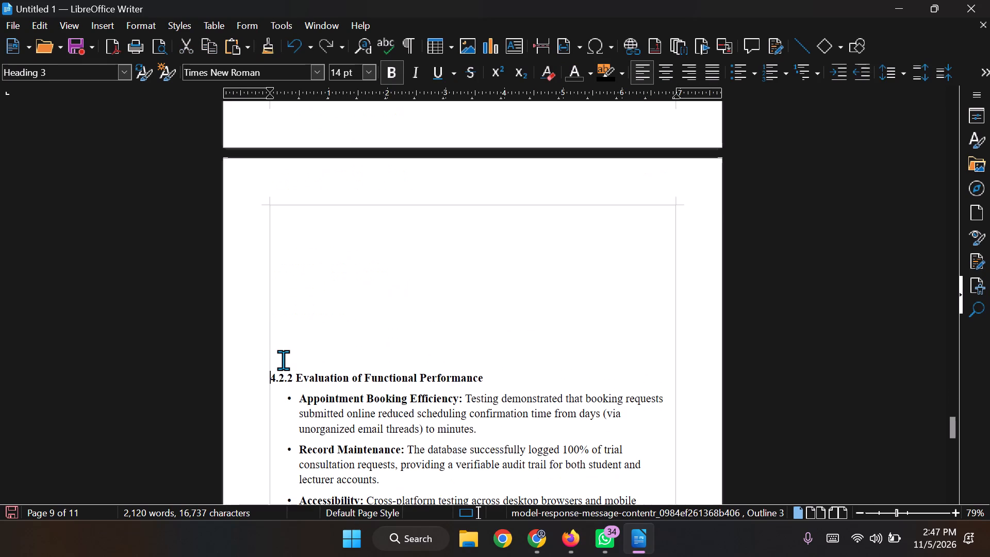
Move the flow chart image into the blank space between the 4.2.1 paragraph and the 4.2.2 heading, at position about 1.09 / 0.92.
scroll(324, 389, "up", 11)
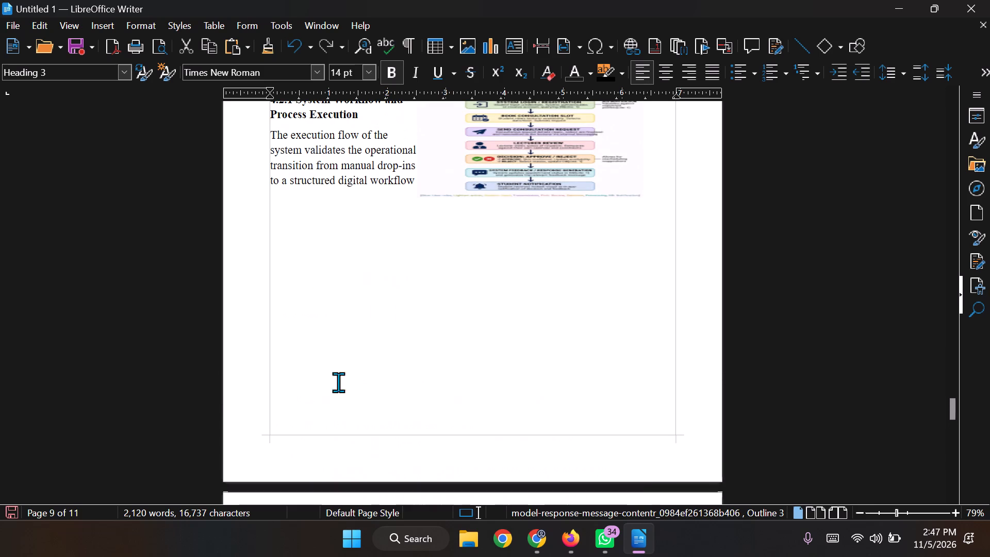
left_click_drag(519, 159, 436, 329)
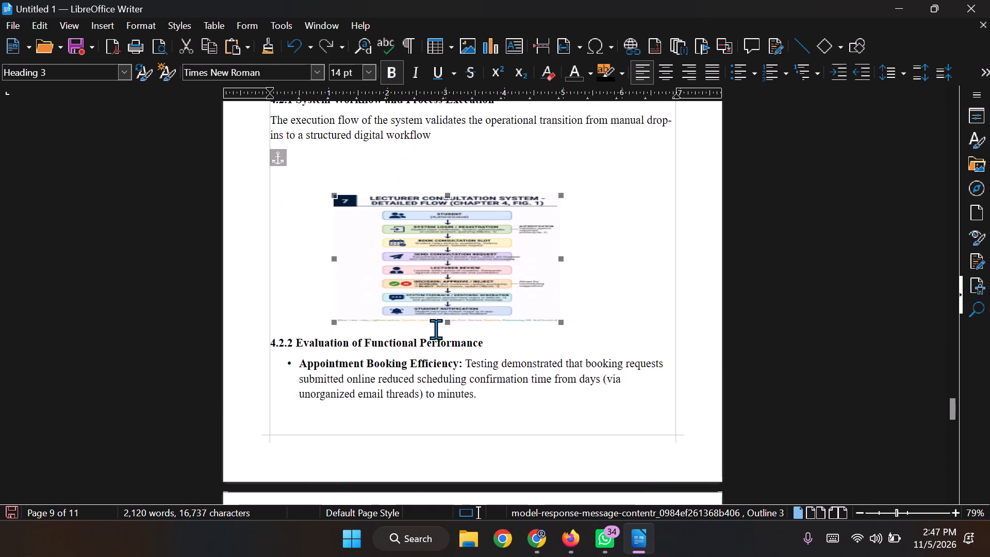
scroll(435, 330, "up", 1)
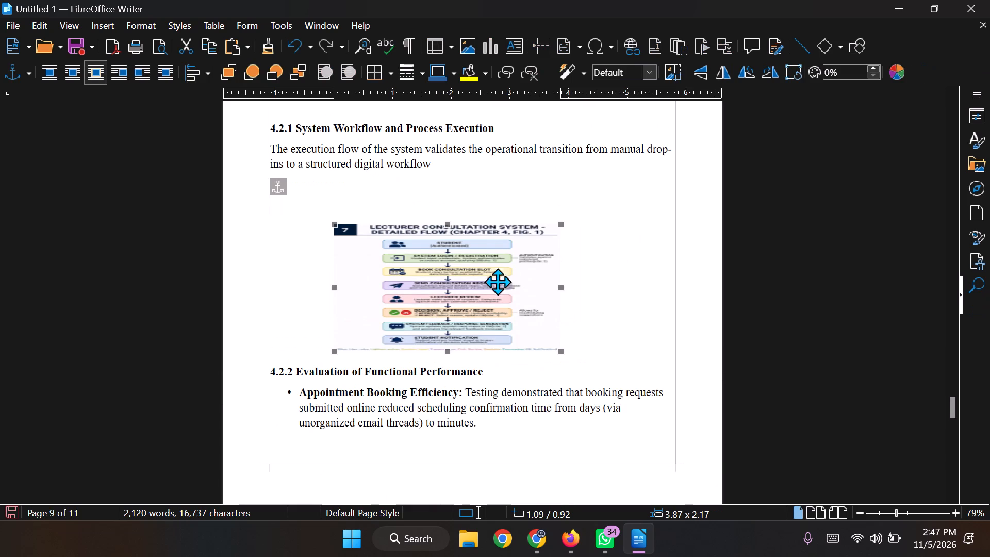
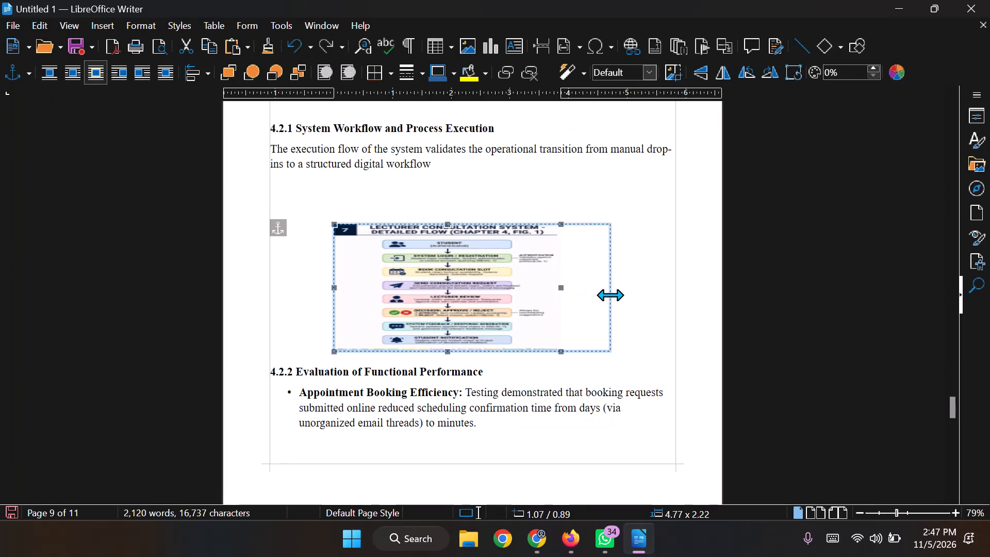
Enlarge the flowchart picture under 4.2.1 upward and toward both side margins, to about 6.08 × 2.76 inches.
left_click_drag(470, 224, 466, 189)
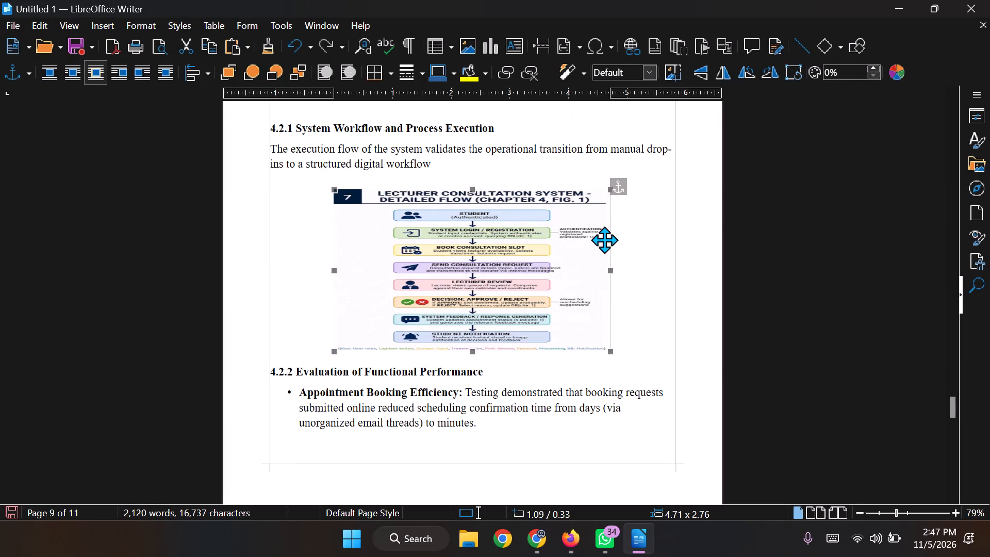
left_click_drag(613, 271, 648, 267)
left_click_drag(334, 272, 291, 269)
Stretch the flowchart picture downward to the page's bottom margin, making it about 4.62 inches tall at the same width.
scroll(478, 297, "down", 2)
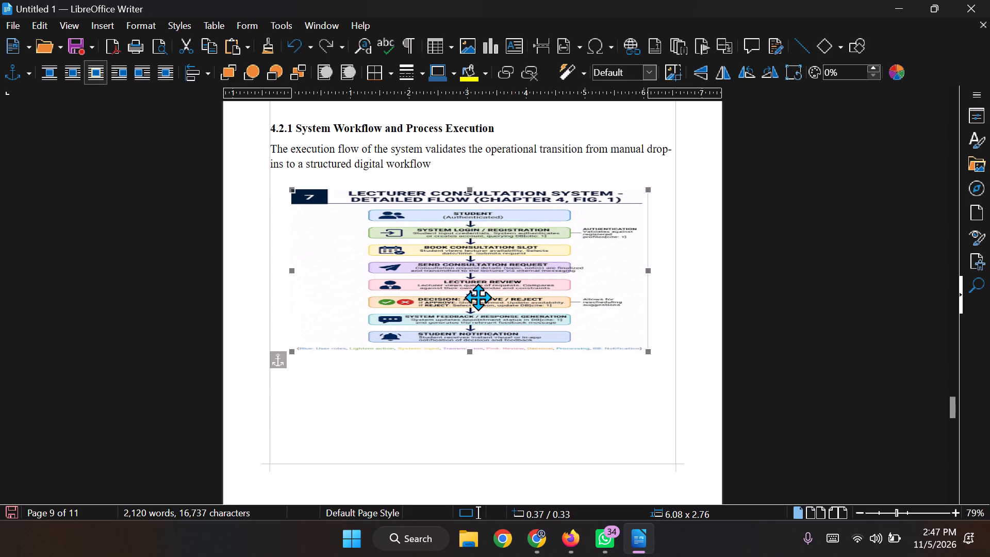
scroll(478, 297, "down", 10)
scroll(478, 298, "up", 6)
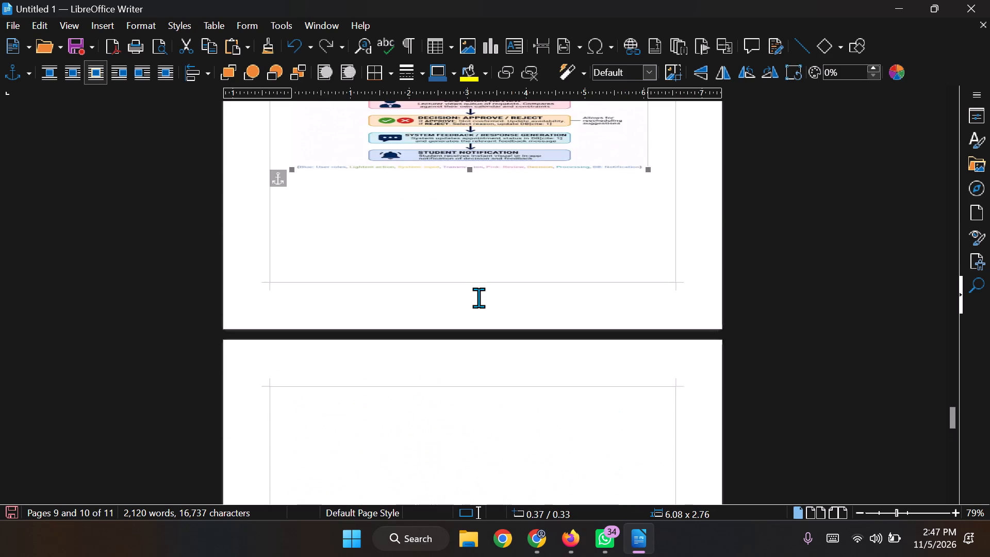
scroll(478, 298, "up", 2)
left_click_drag(471, 231, 471, 232)
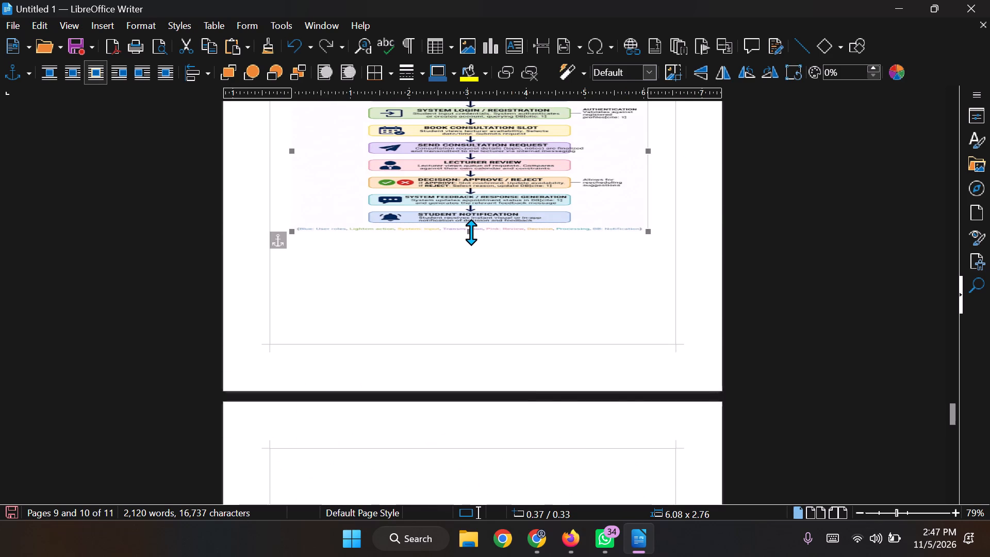
left_click_drag(471, 232, 473, 285)
scroll(472, 284, "down", 7)
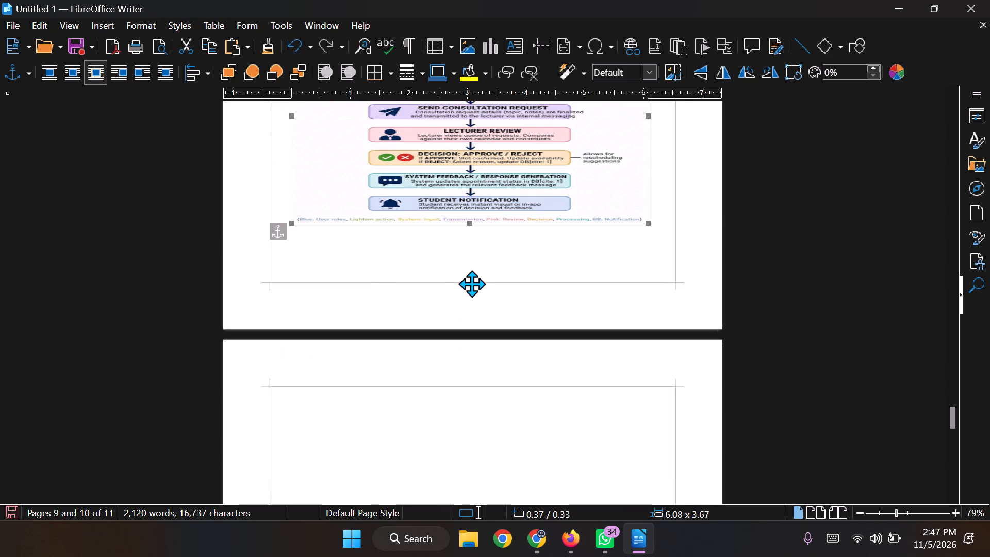
left_click_drag(469, 222, 471, 231)
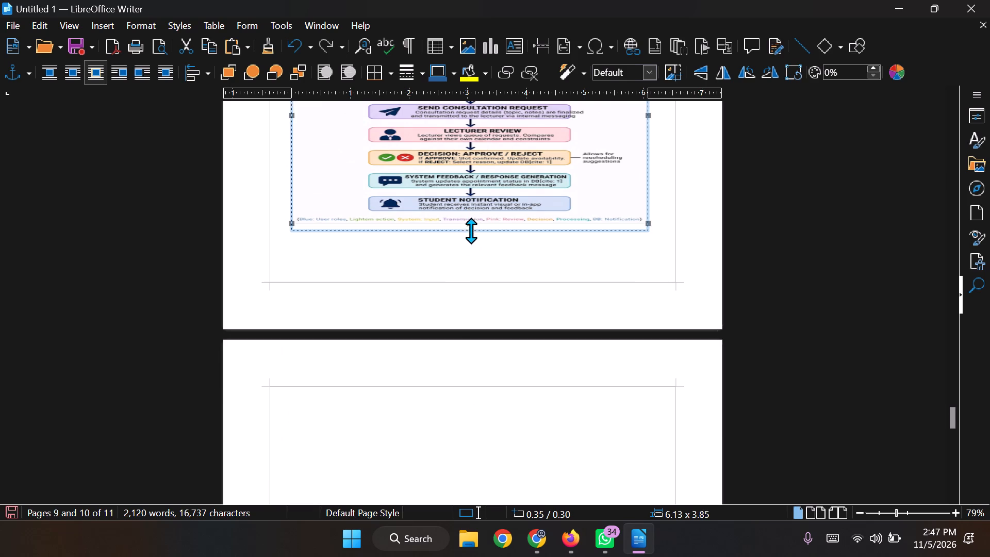
left_click_drag(471, 231, 466, 279)
Delete the empty lines above the heading "4.2.2 Evaluation of Functional Performance" so it starts at the top margin of page 10.
scroll(466, 279, "down", 3)
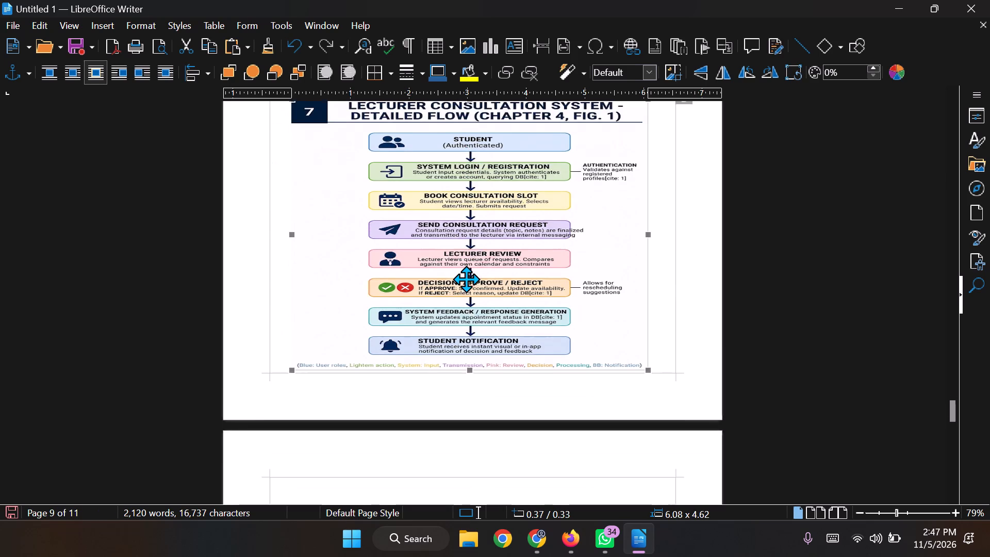
scroll(466, 279, "down", 14)
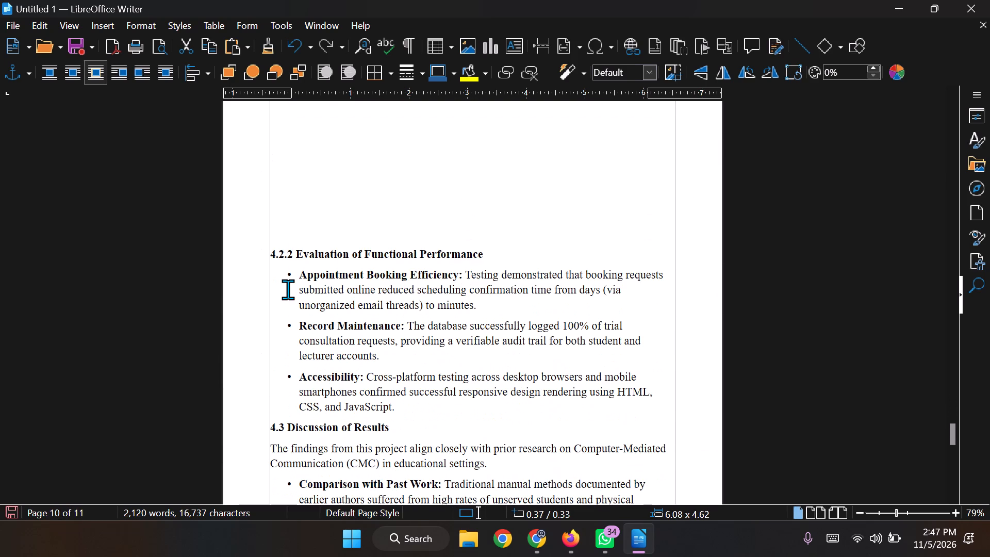
left_click(272, 255)
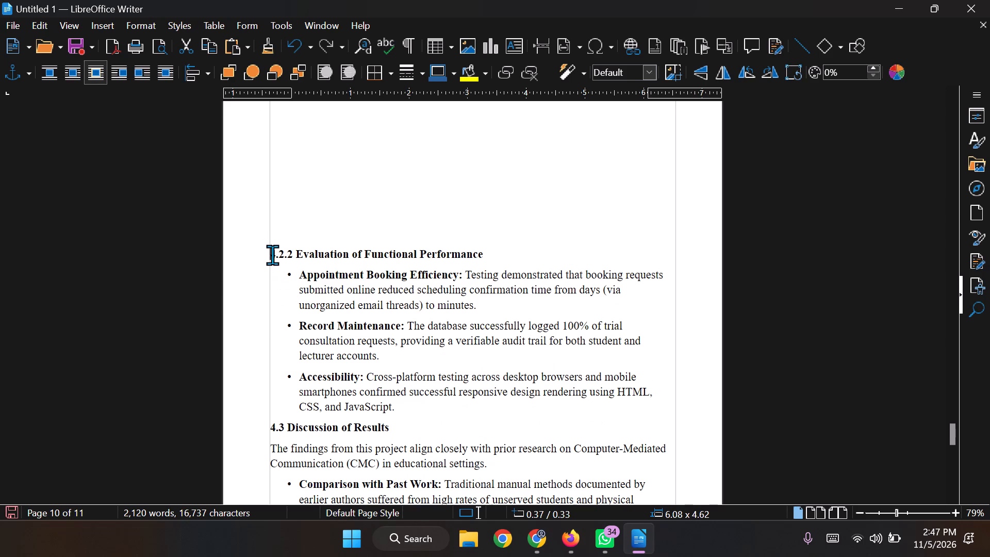
key("BackSpace")
key("BackSpace")
key("BackSpace")
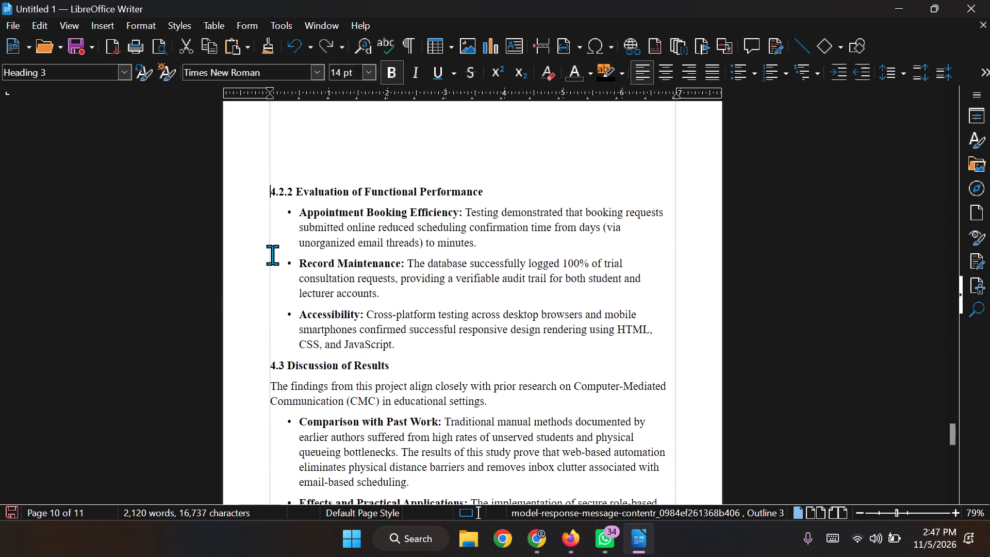
key("BackSpace")
key("BackSpace")
key("BackSpace")
scroll(364, 317, "up", 3)
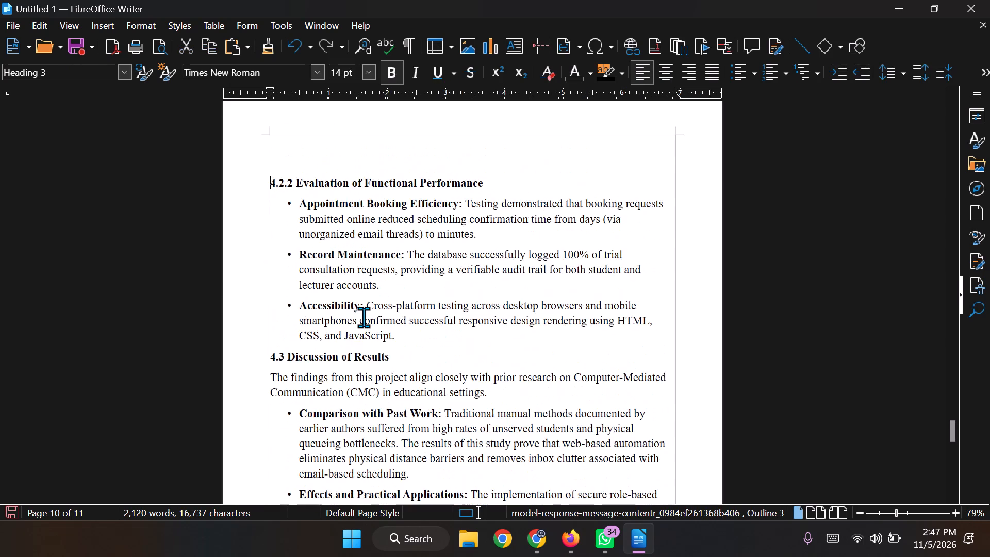
scroll(364, 317, "up", 4)
key("BackSpace")
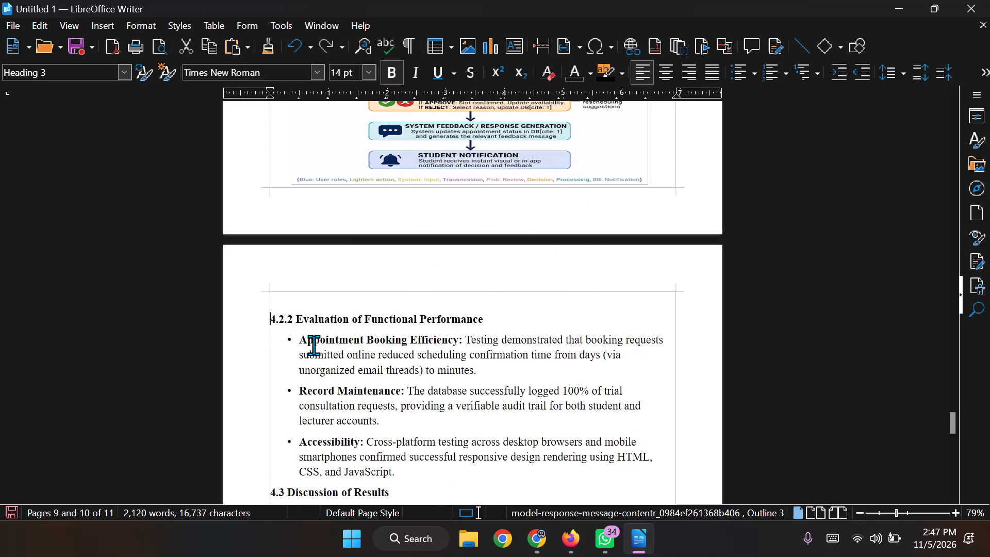
key("BackSpace")
Review the layout of chapter four, from the pages around the flowchart through to the 4.5 Recommendations section.
scroll(393, 353, "up", 3)
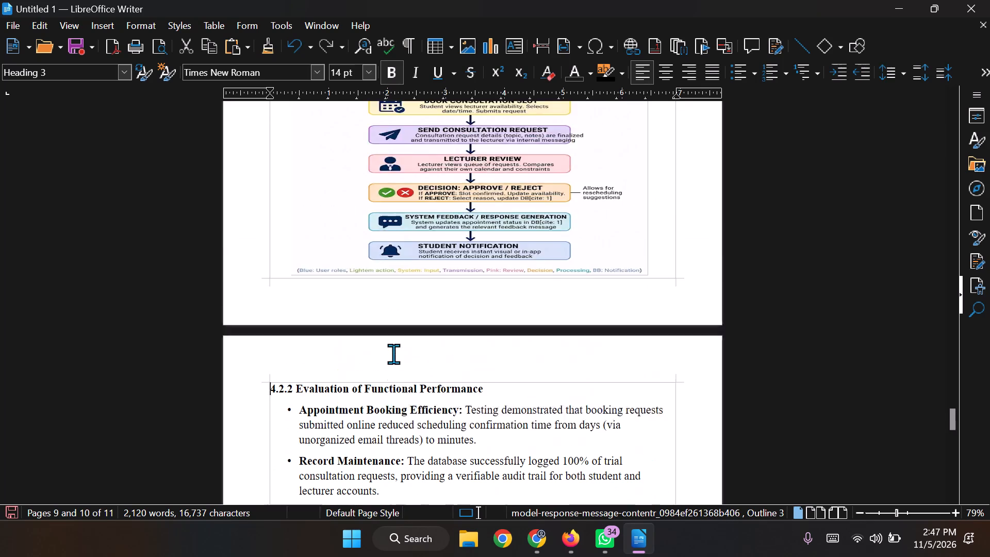
scroll(393, 354, "up", 10)
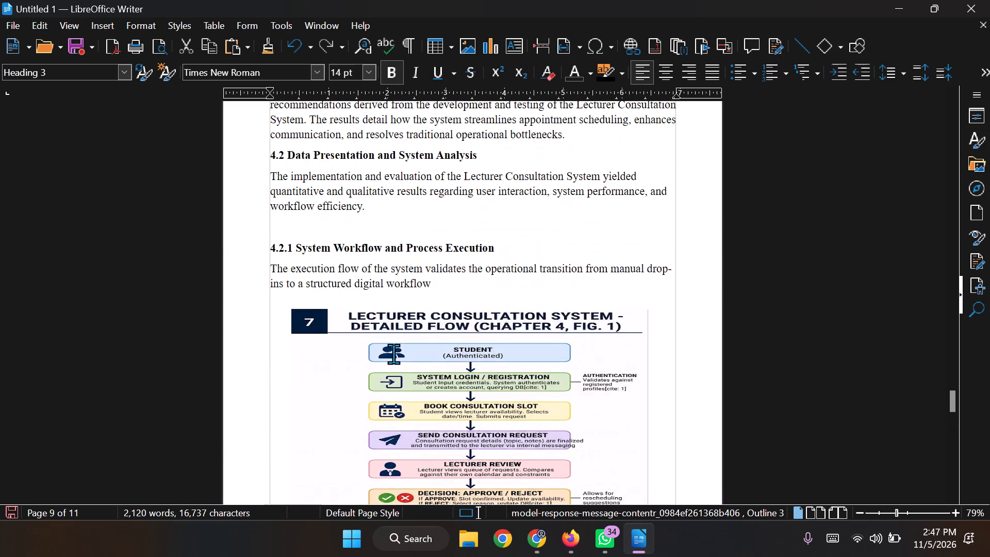
scroll(393, 354, "up", 4)
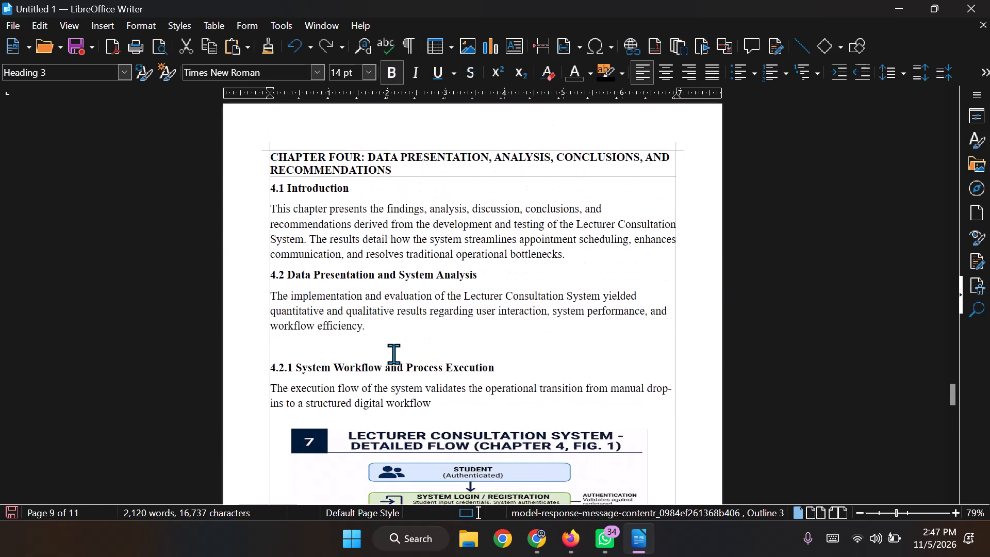
scroll(393, 354, "up", 19)
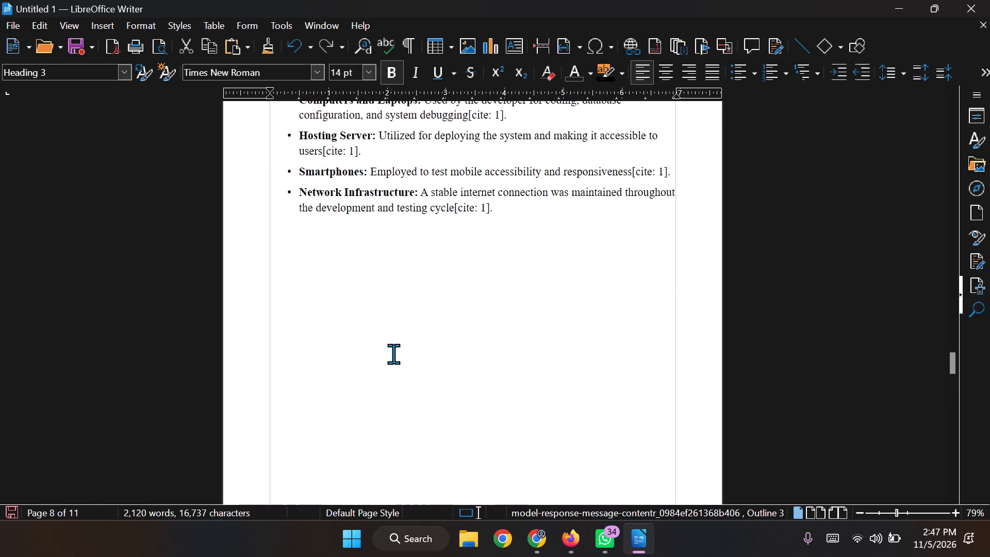
scroll(393, 354, "up", 3)
scroll(393, 354, "down", 20)
scroll(393, 354, "down", 9)
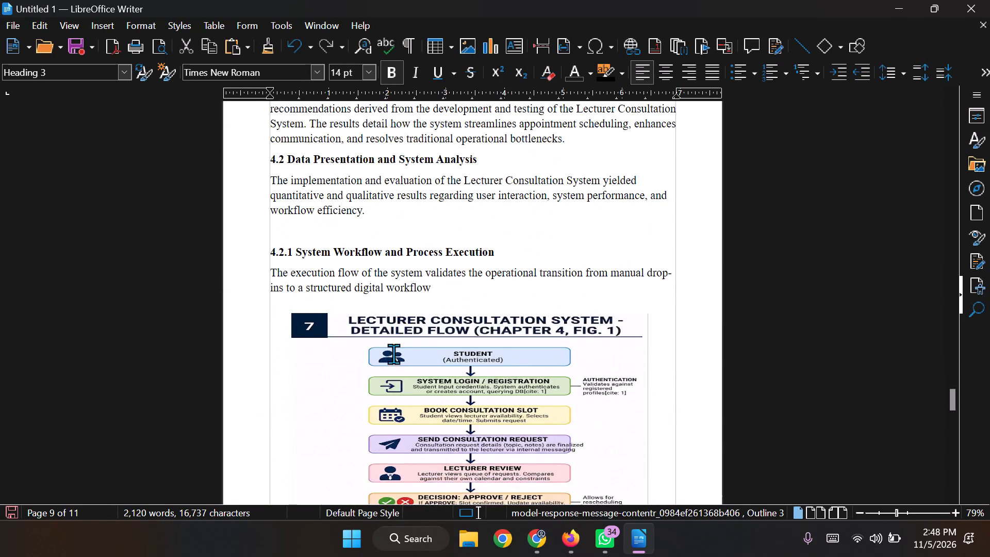
scroll(393, 354, "down", 20)
scroll(393, 354, "down", 8)
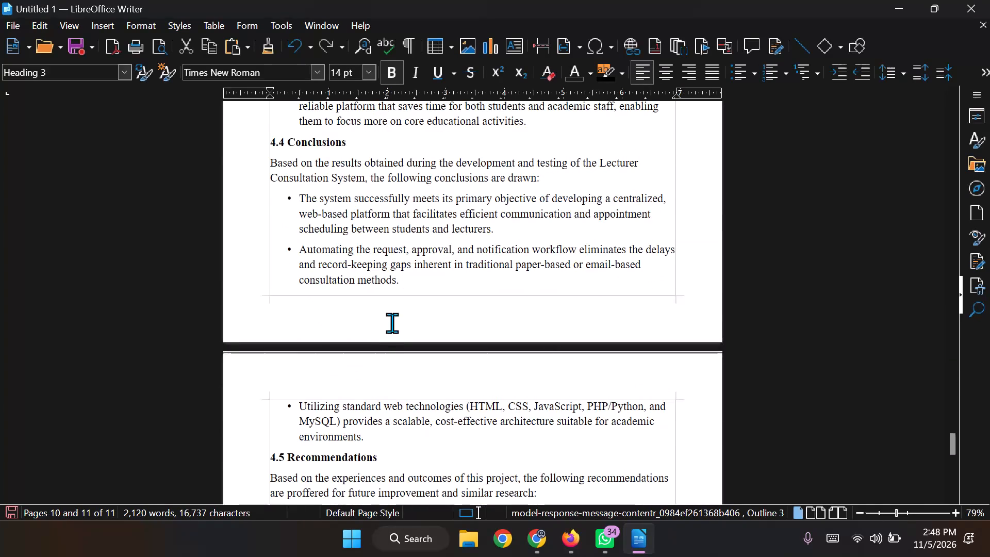
scroll(392, 322, "down", 7)
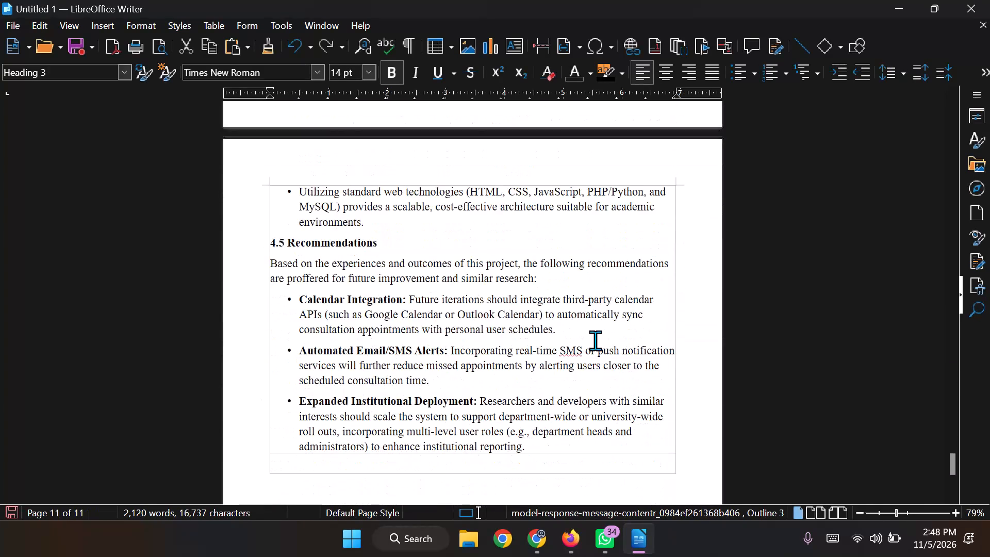
Ignore the spelling flag on "SMS" in the Automated Email/SMS Alerts bullet.
right_click(577, 355)
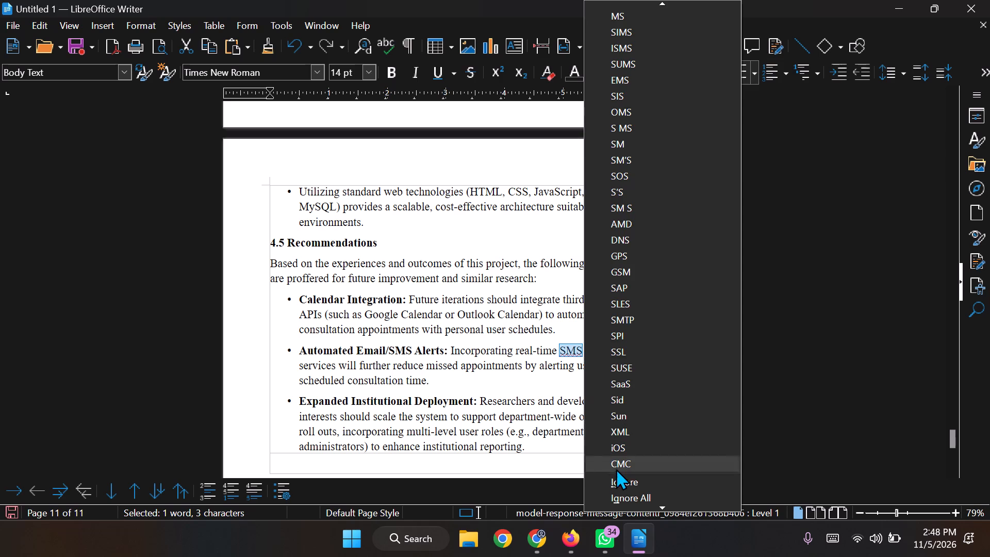
left_click(618, 476)
Check the page layout from the end of the document back to the start of chapter four.
scroll(565, 410, "down", 14)
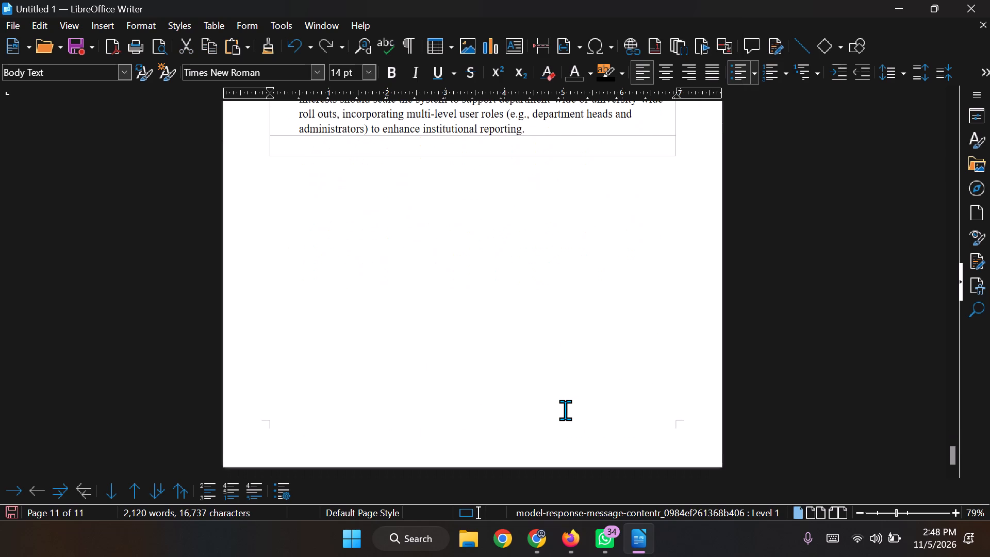
scroll(565, 410, "down", 4)
scroll(565, 410, "up", 11)
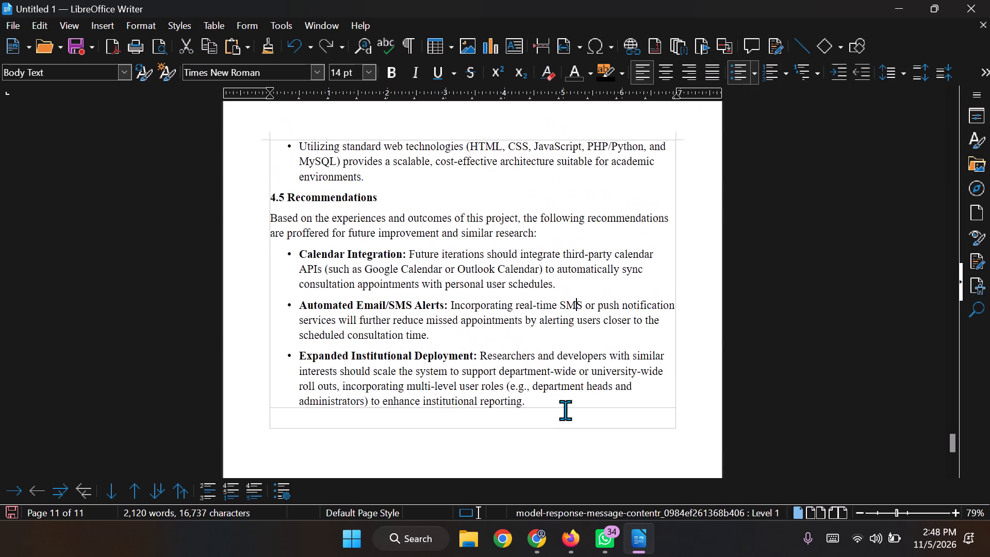
scroll(565, 410, "up", 17)
scroll(565, 410, "up", 6)
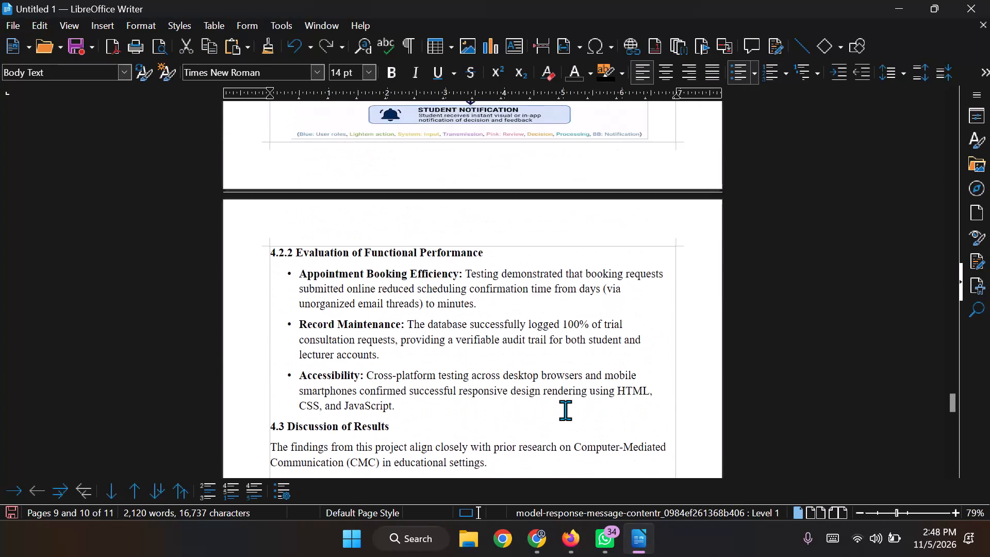
scroll(565, 410, "up", 15)
scroll(565, 410, "up", 10)
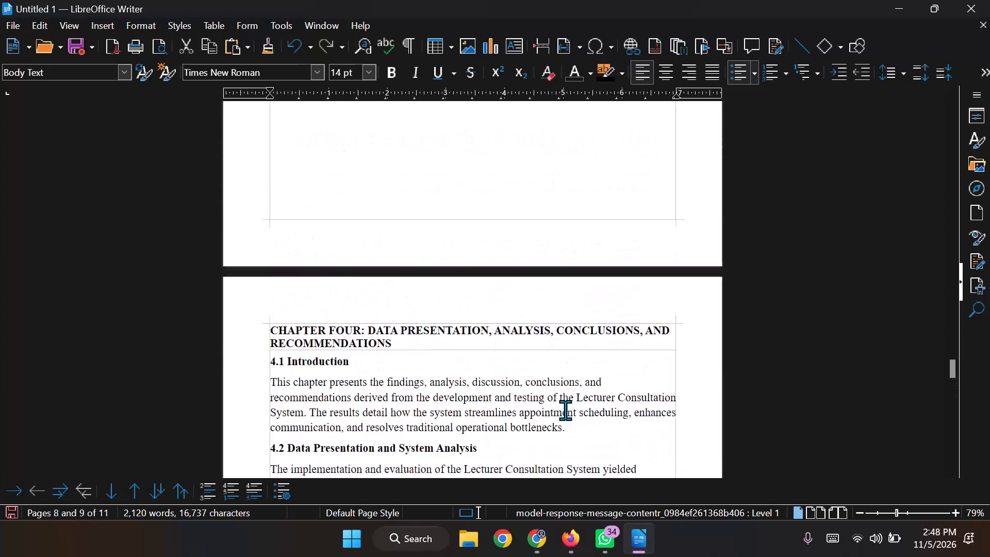